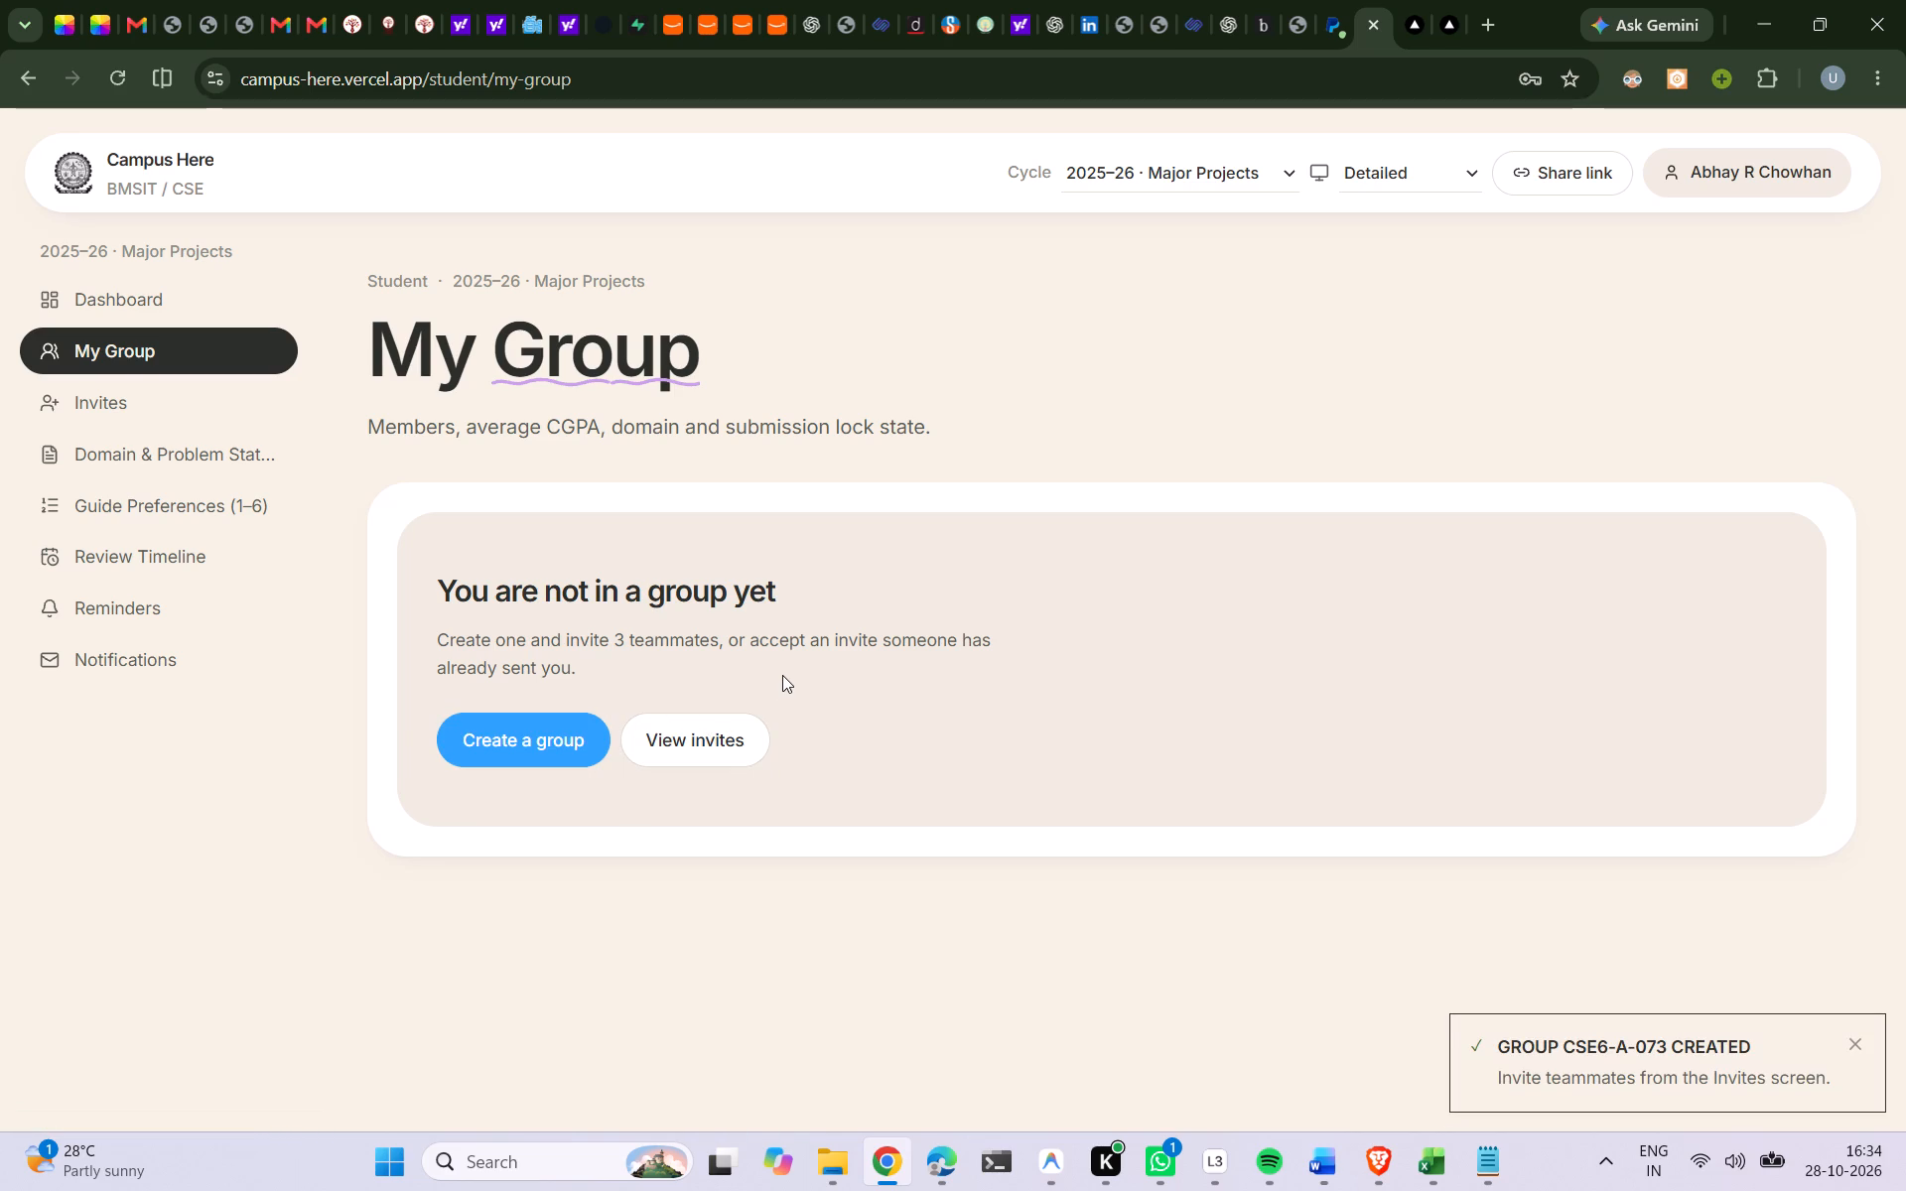
Review the new group's member details, submission checklist and leave-group section on the My Group page.
scroll(740, 701, "down", 2)
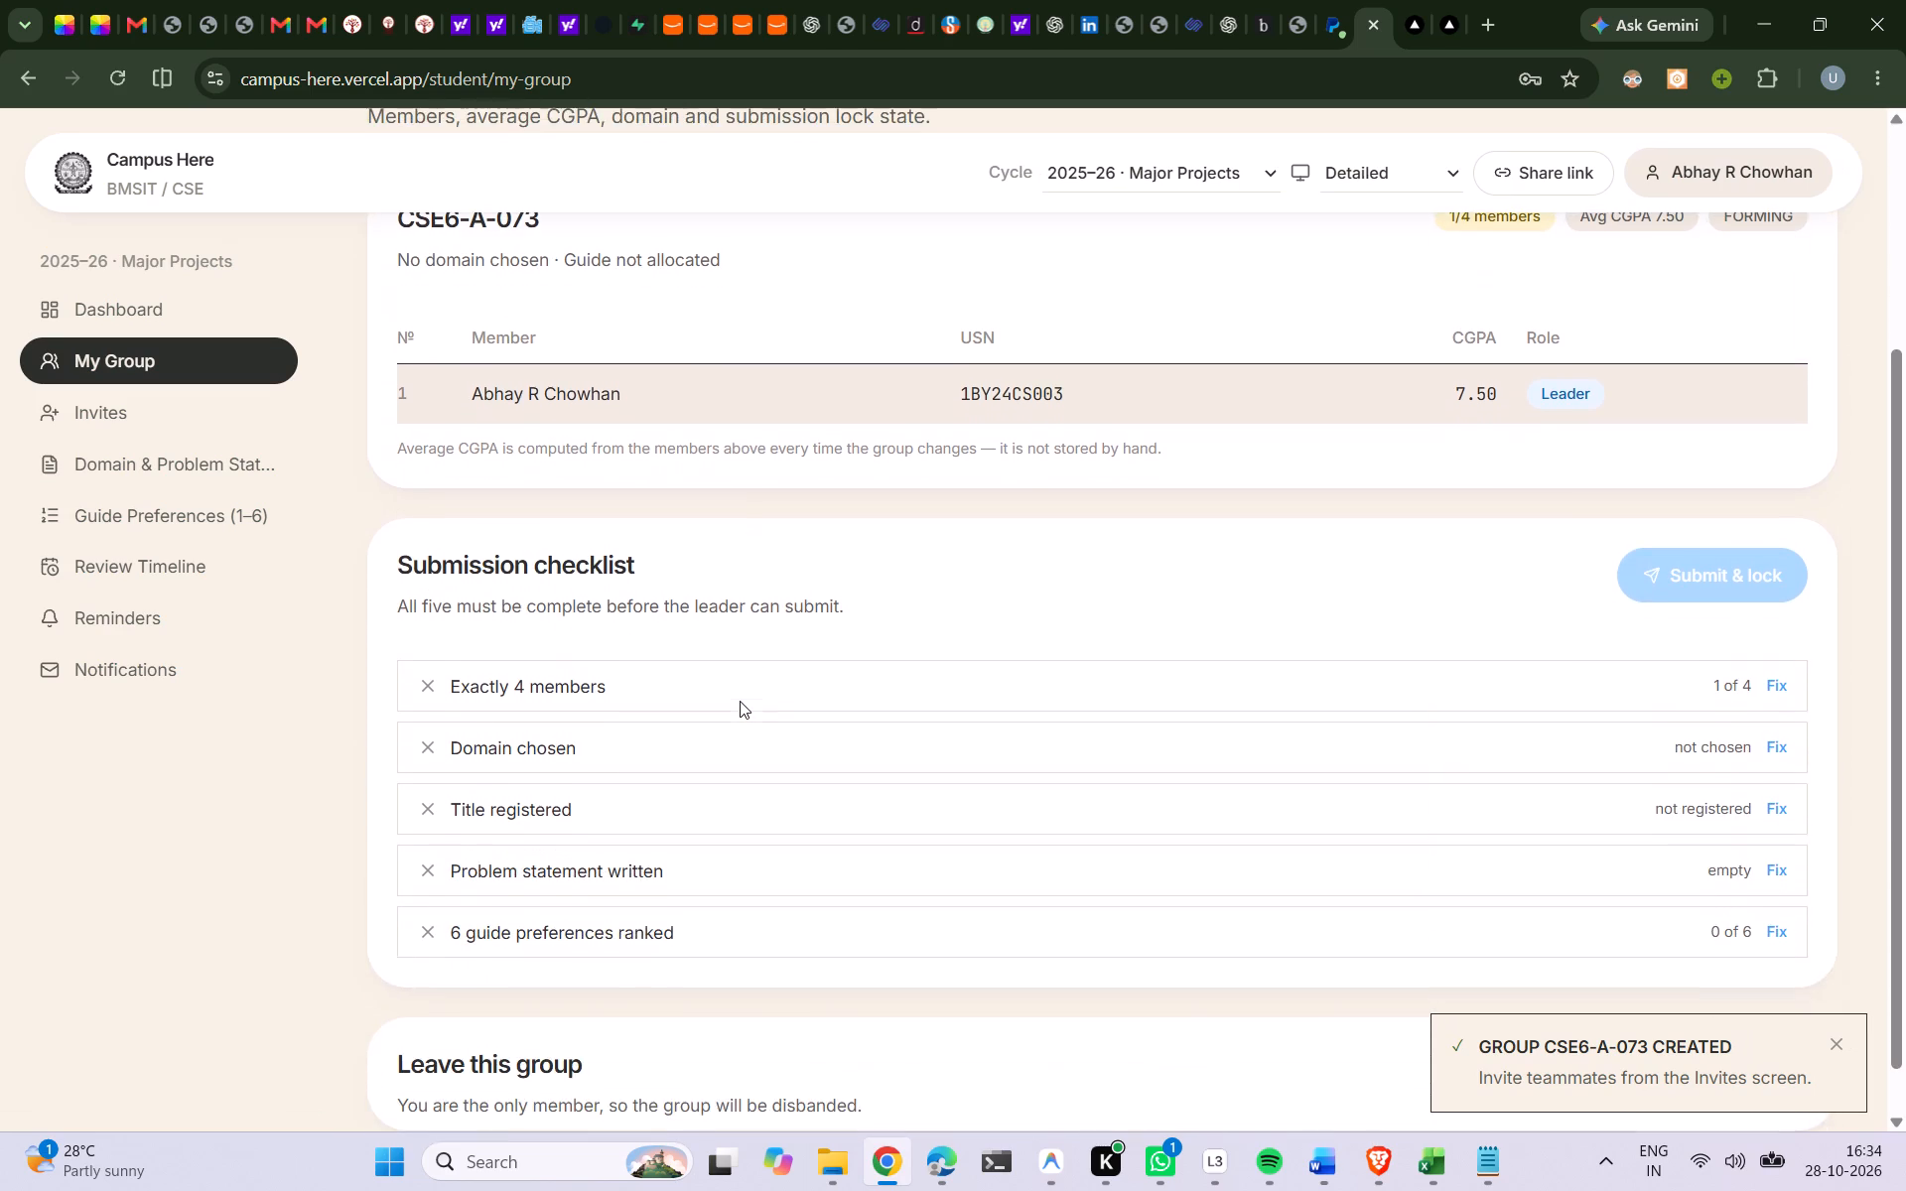
scroll(740, 701, "down", 3)
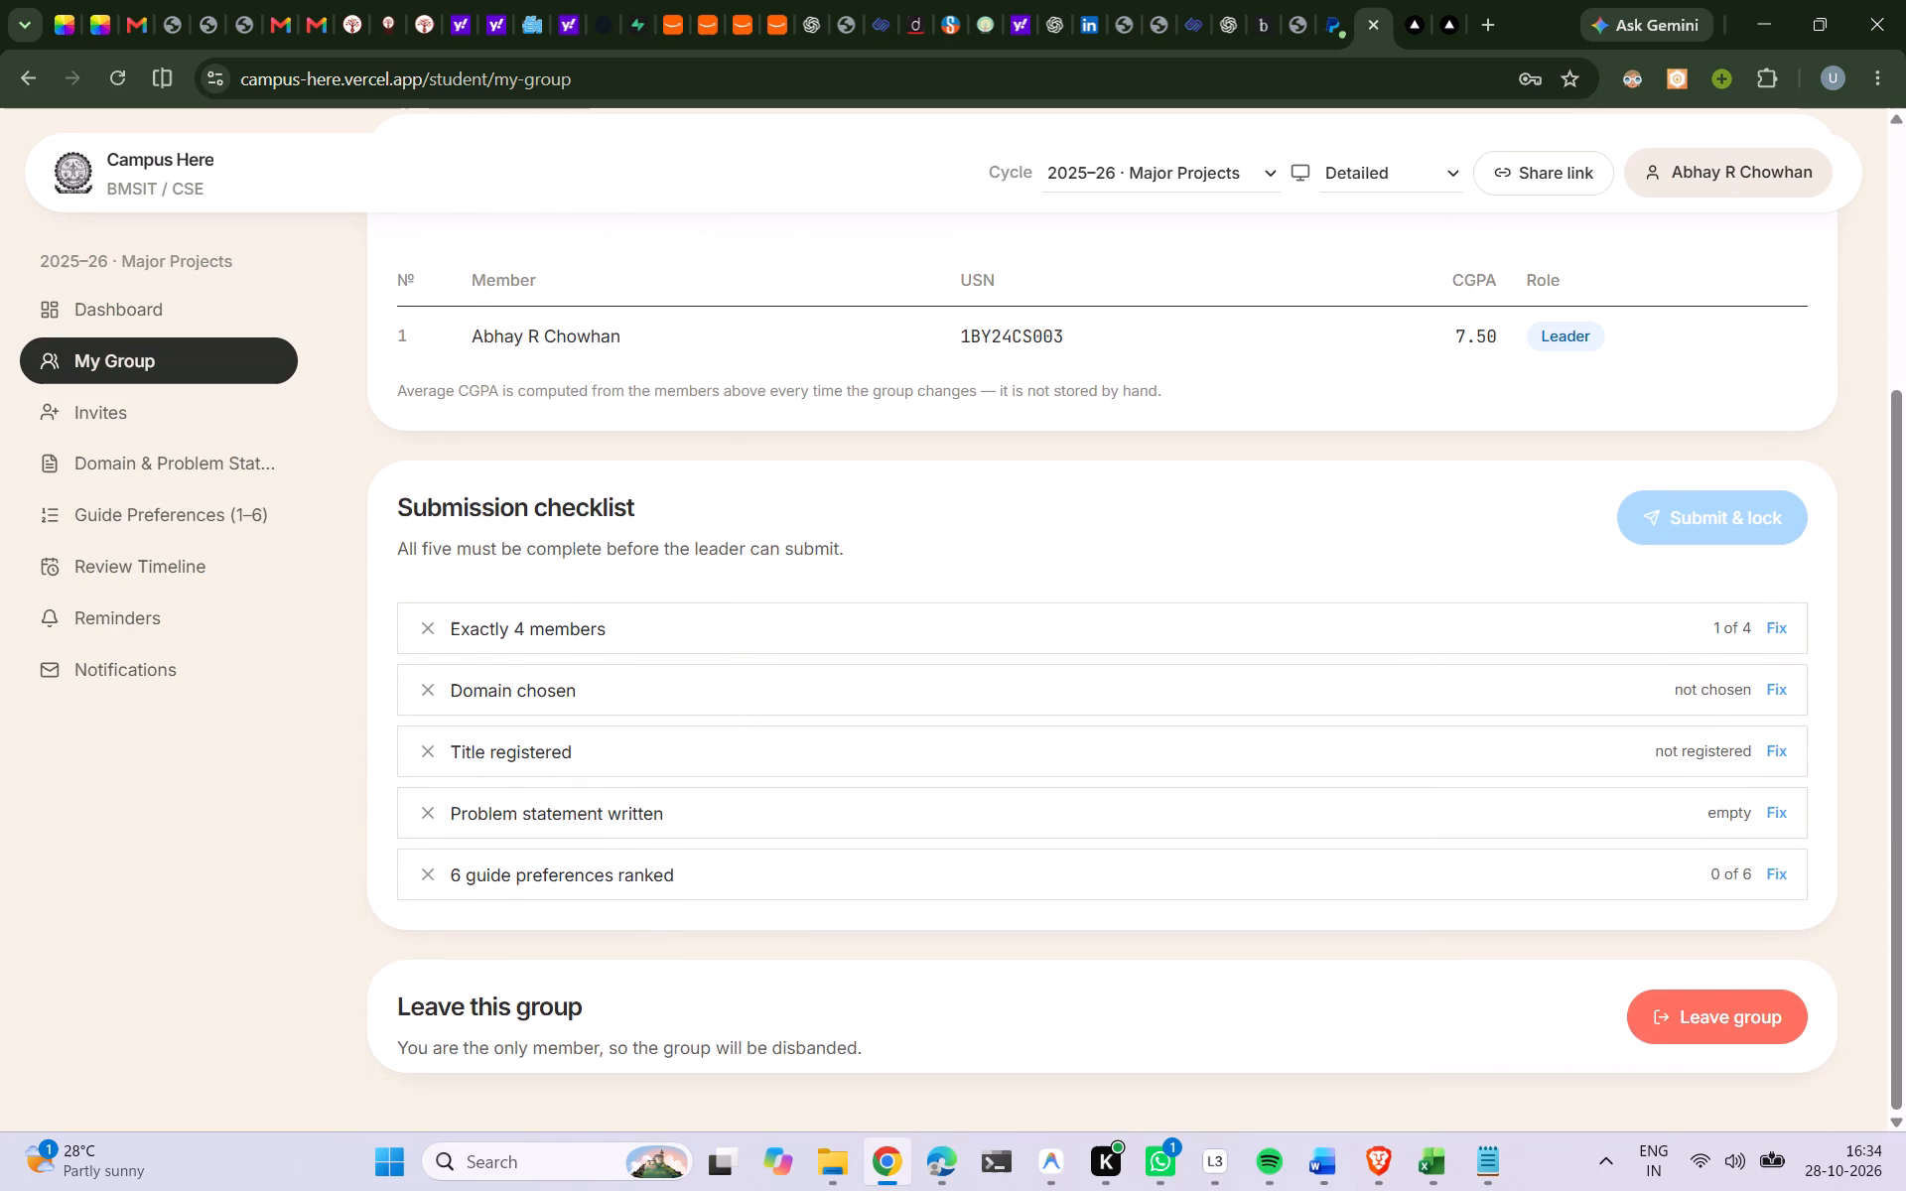
scroll(560, 626, "down", 1)
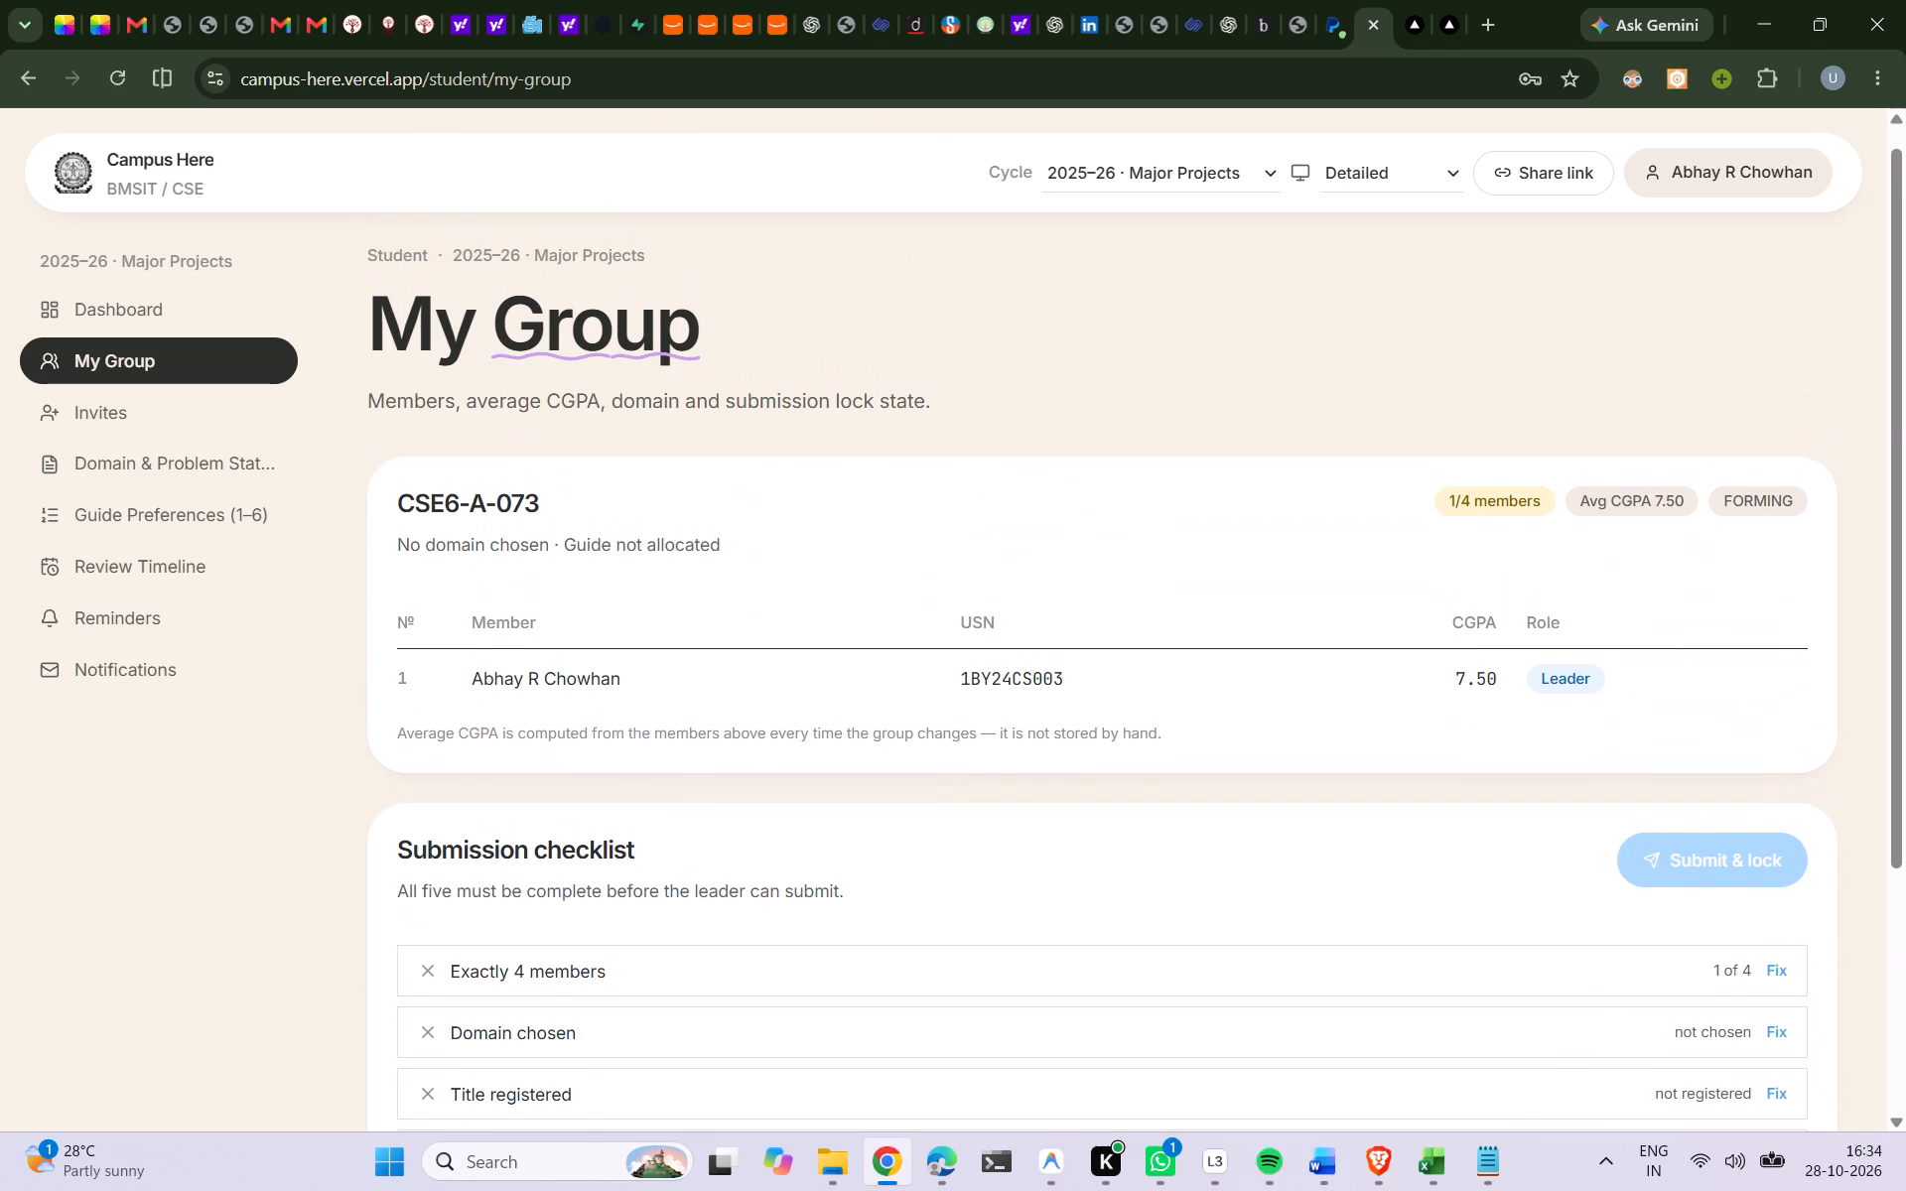
scroll(560, 626, "down", 2)
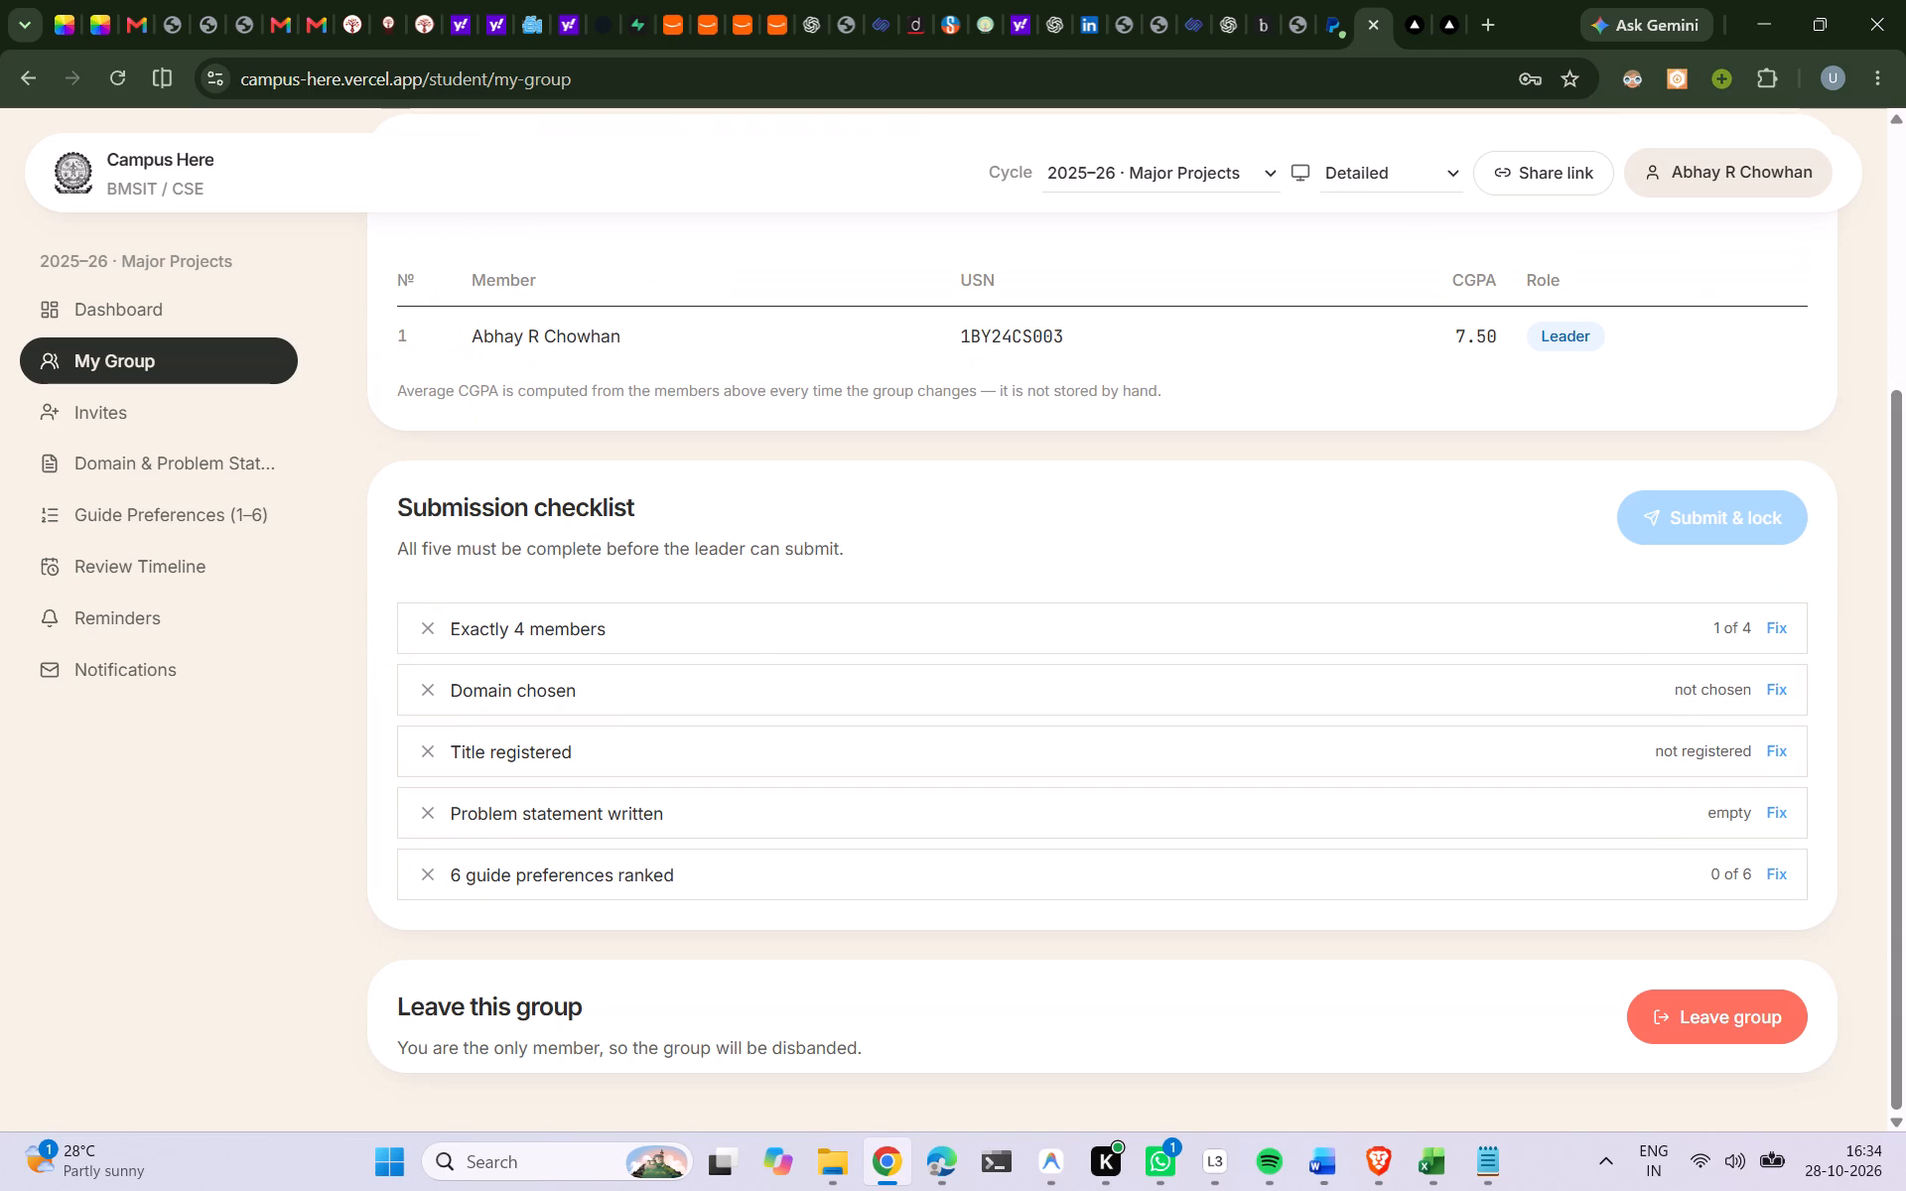
scroll(560, 626, "down", 1)
scroll(567, 463, "up", 1)
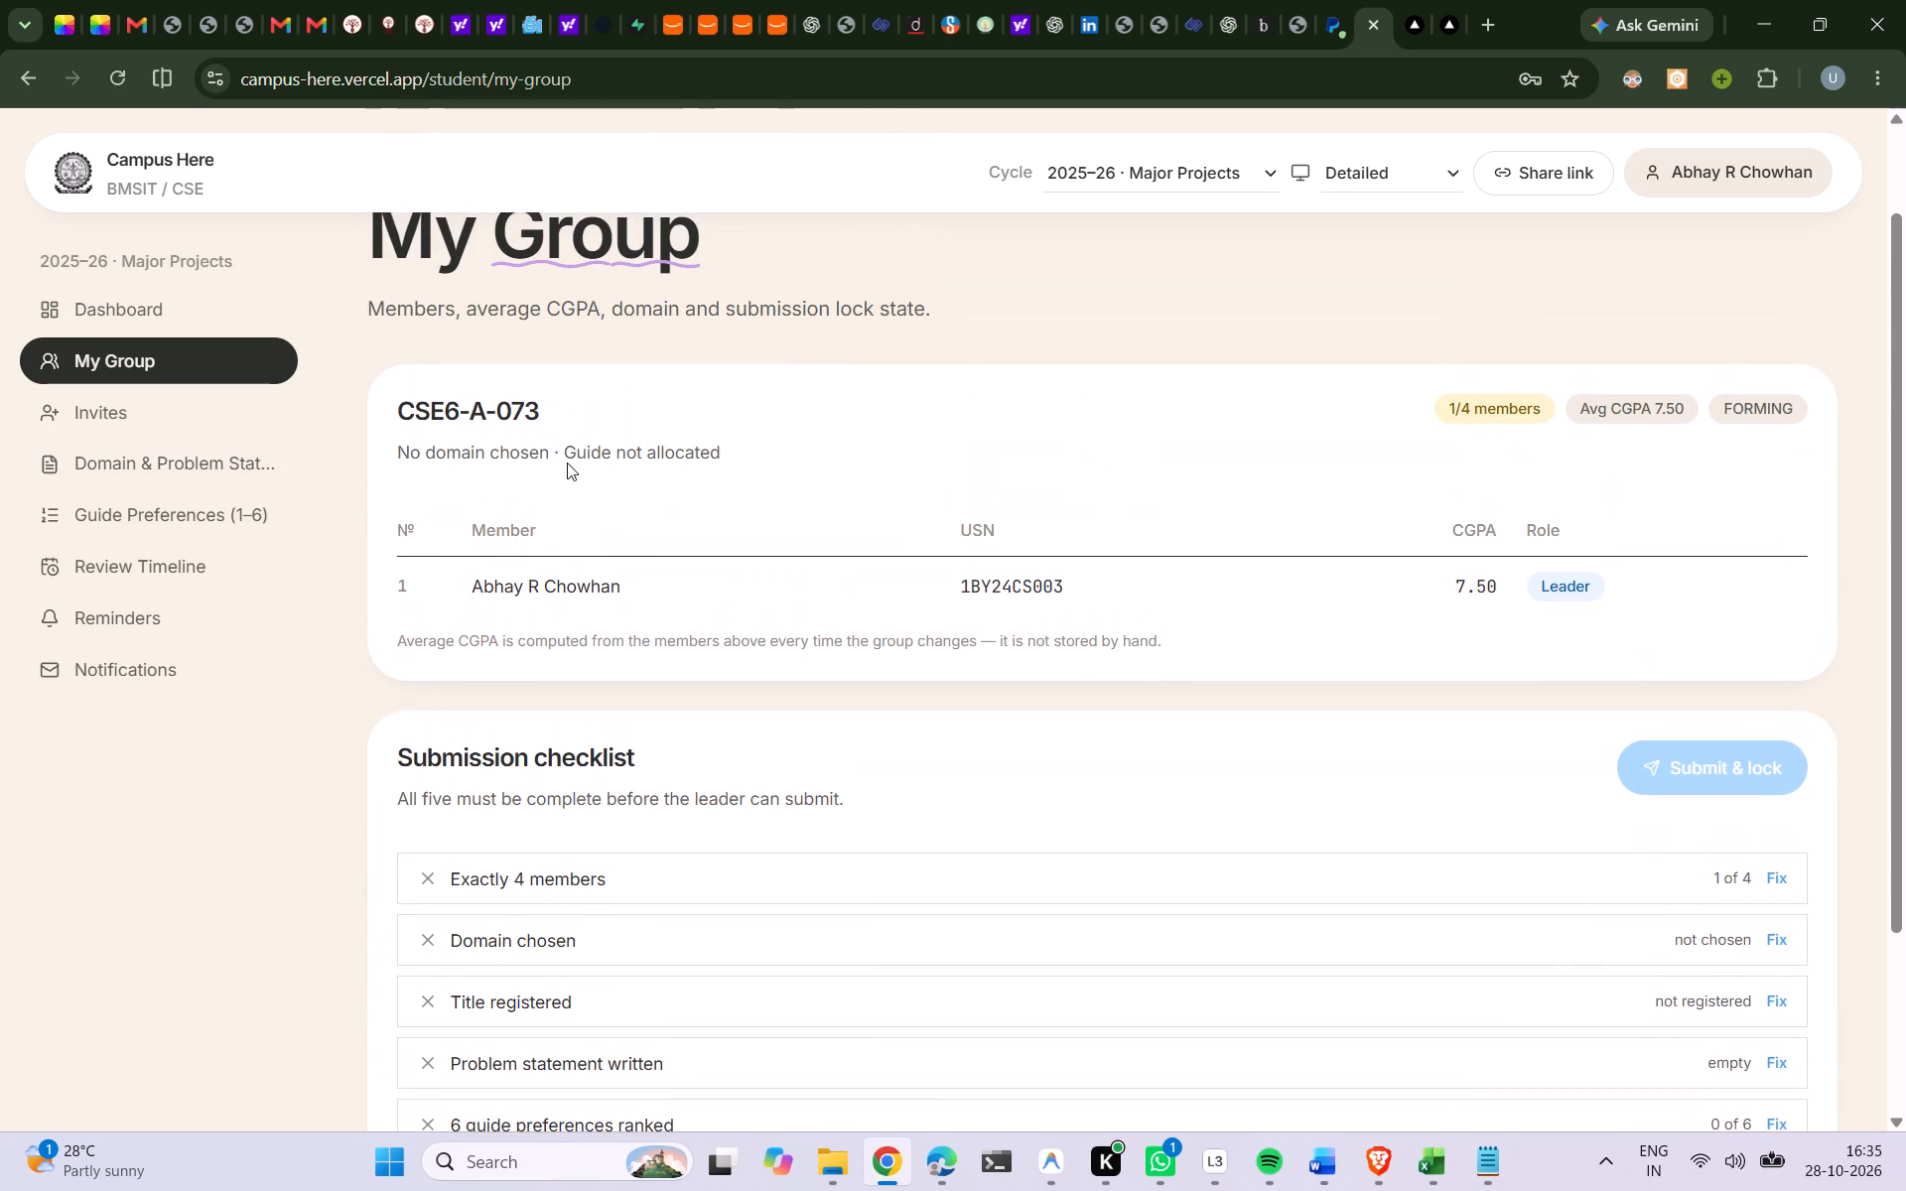
scroll(567, 463, "up", 2)
Open the Invites page and look through the list of students who are not yet in a group.
left_click(170, 402)
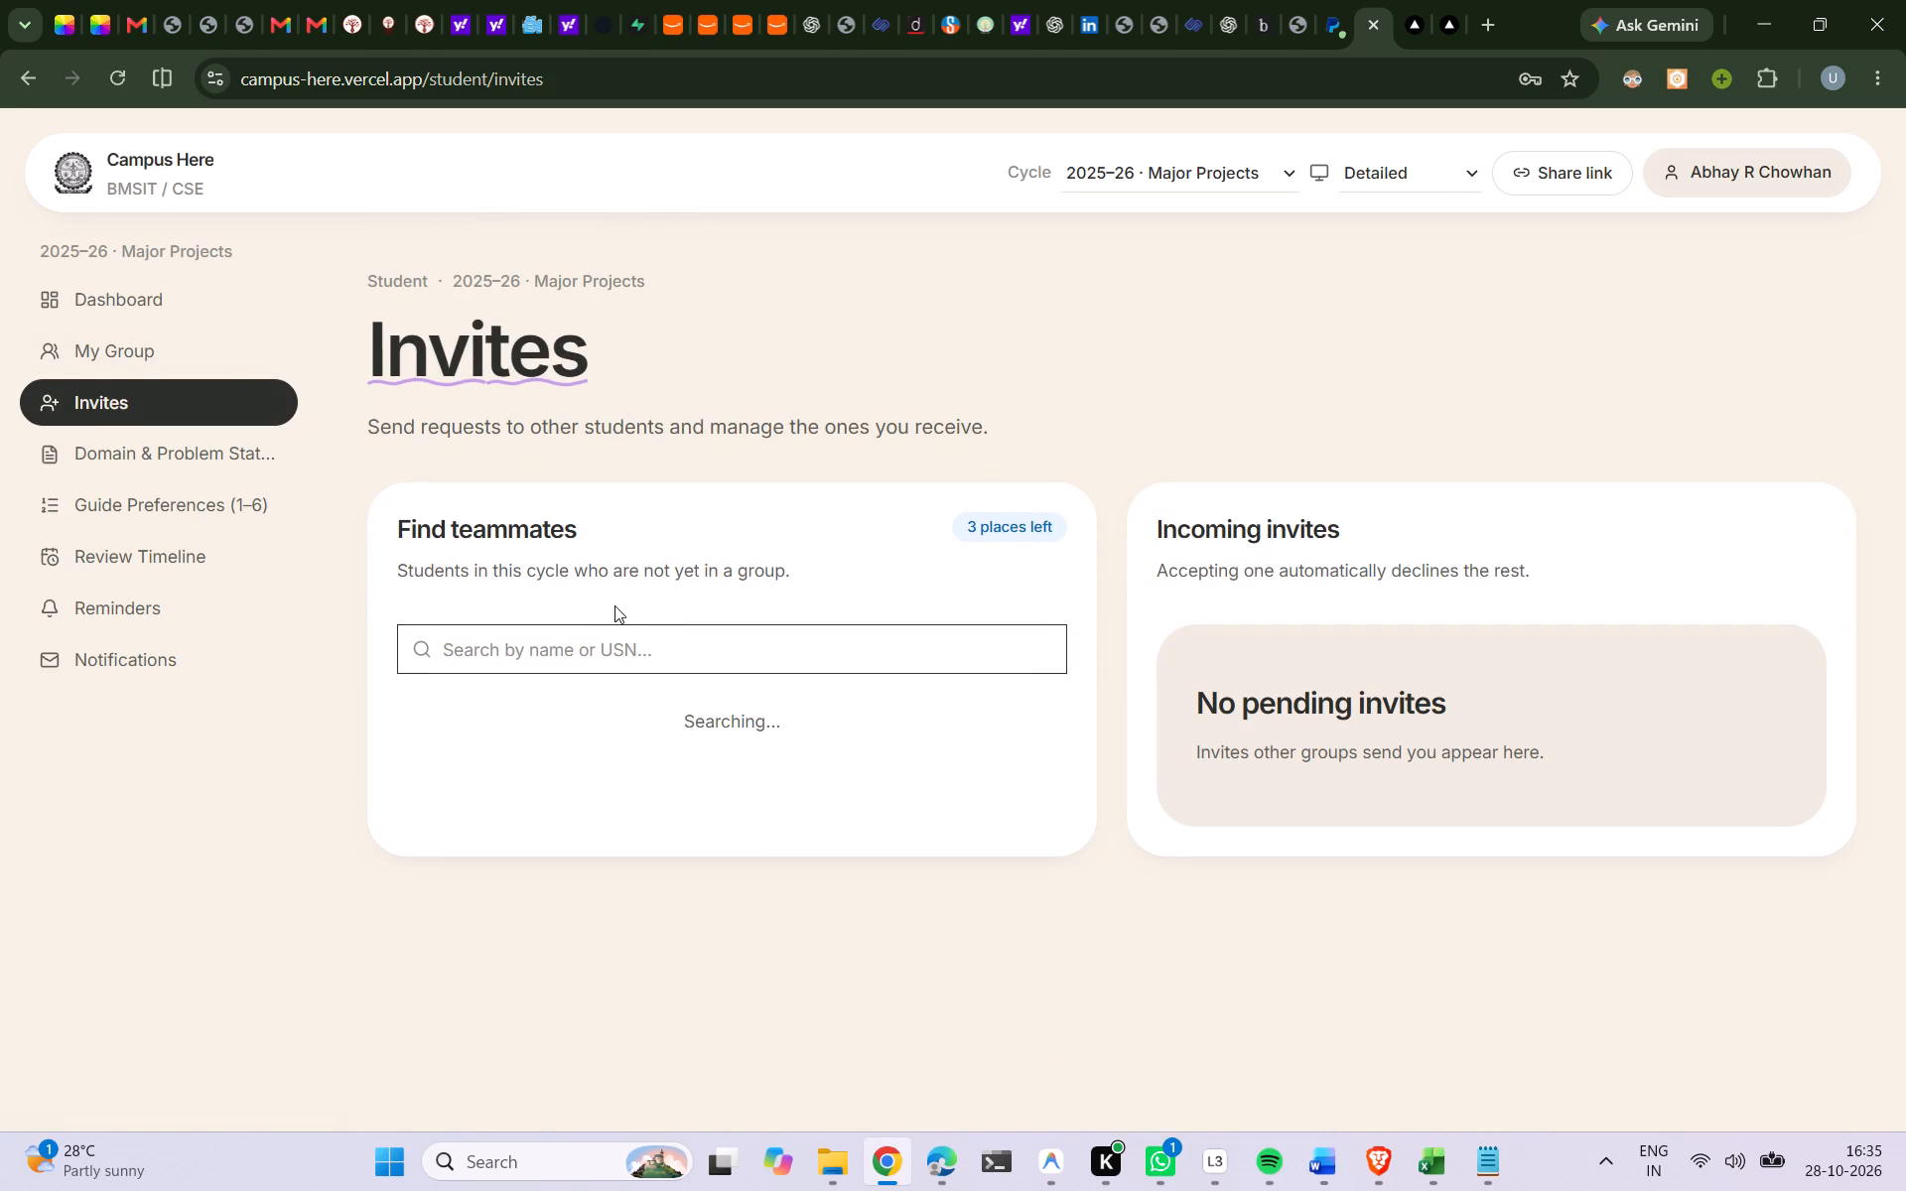
scroll(614, 605, "down", 3)
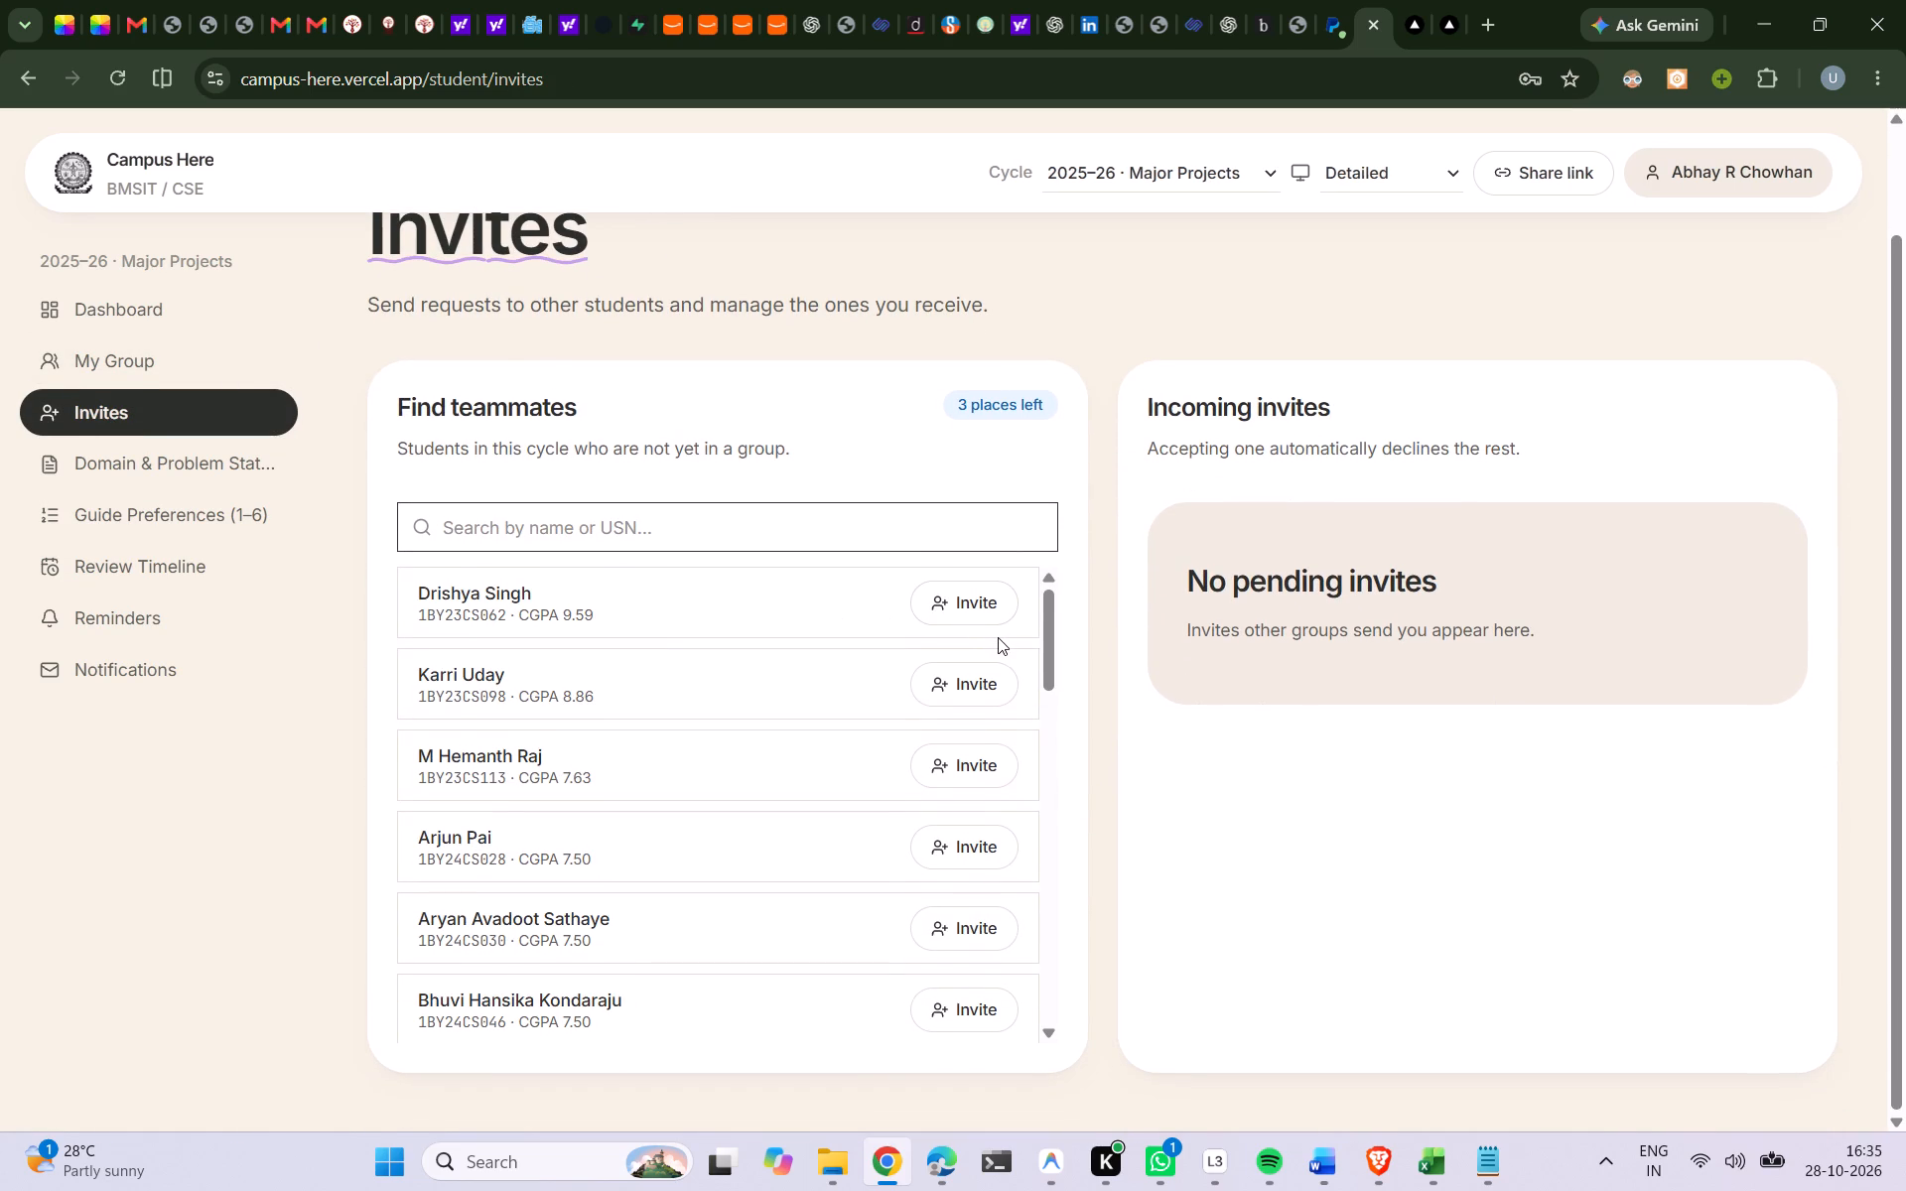
scroll(819, 696, "down", 2)
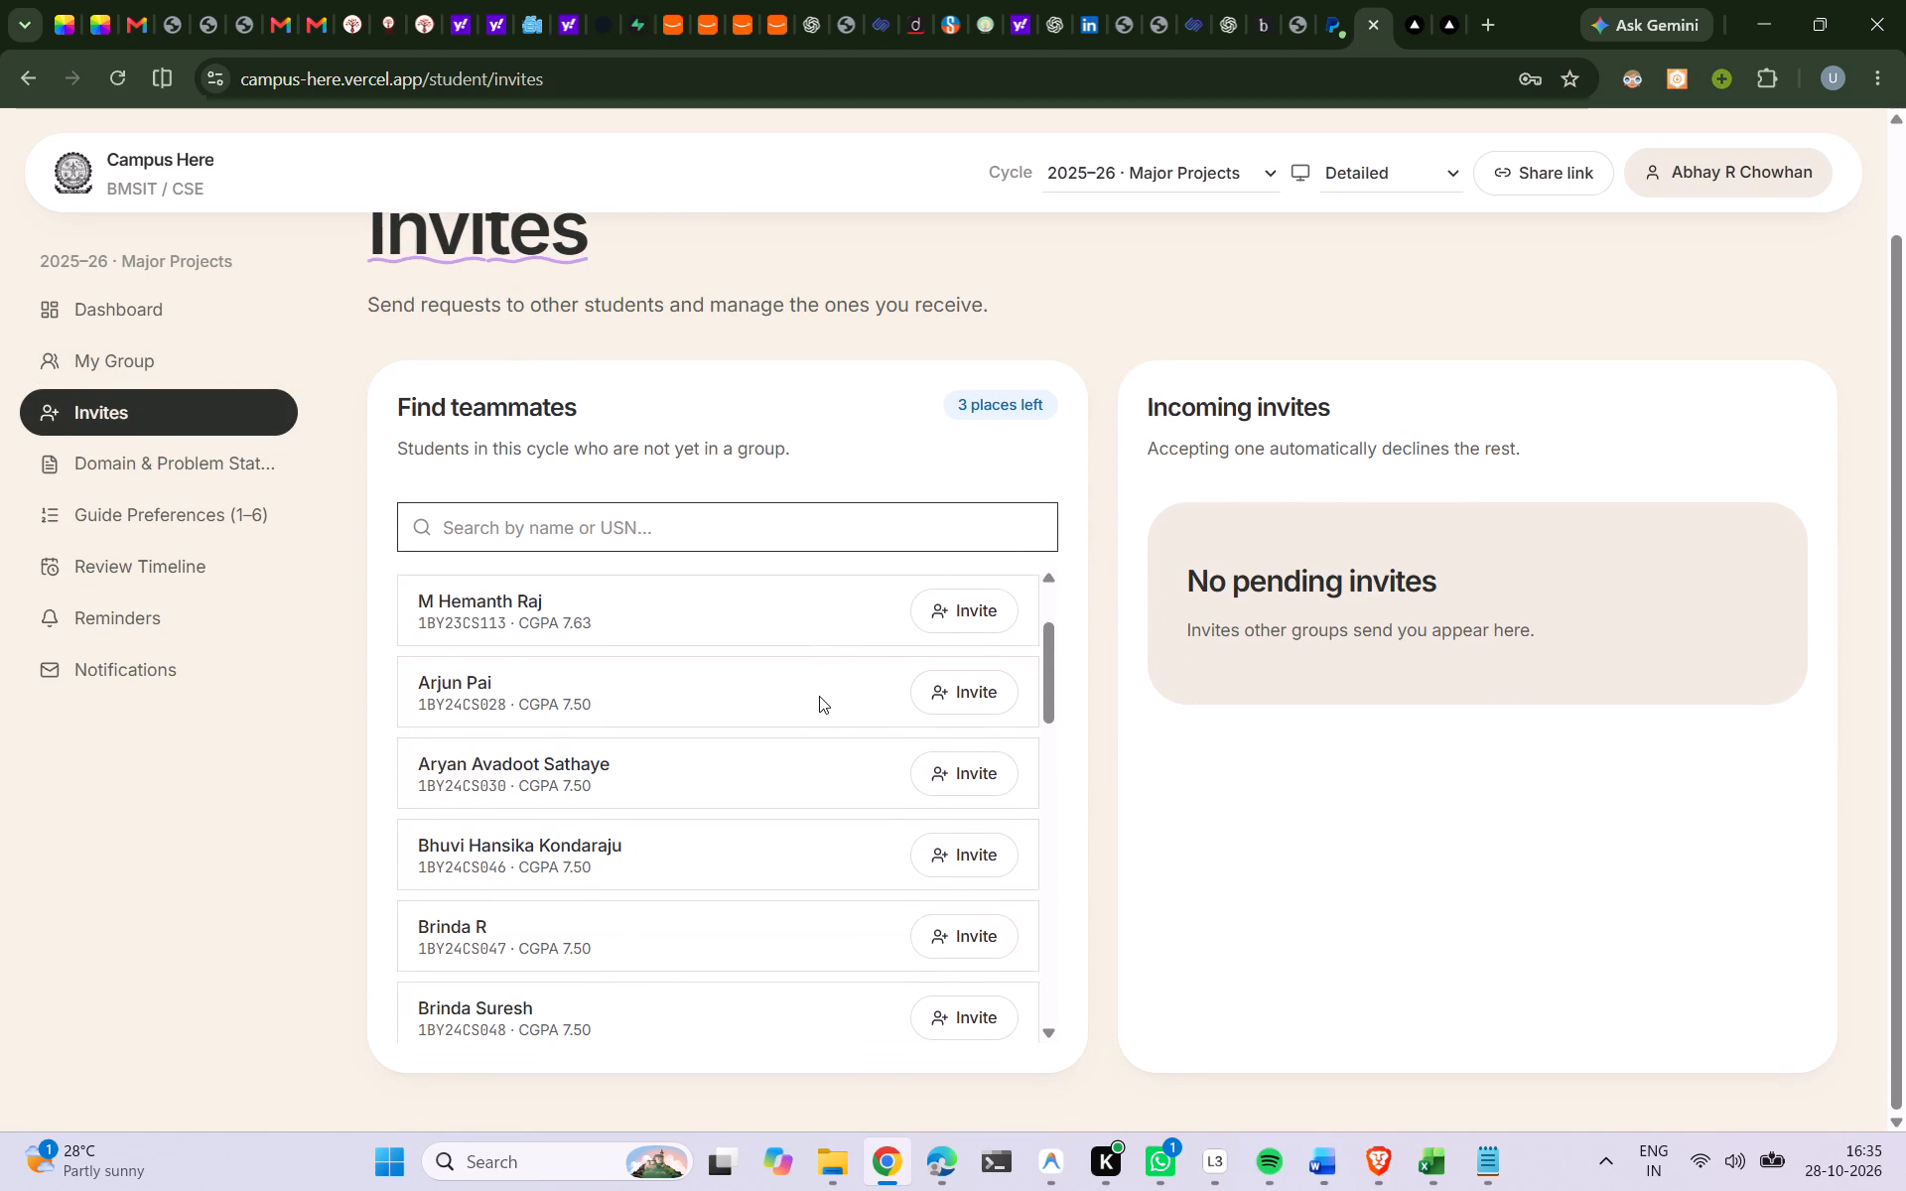
scroll(819, 696, "down", 3)
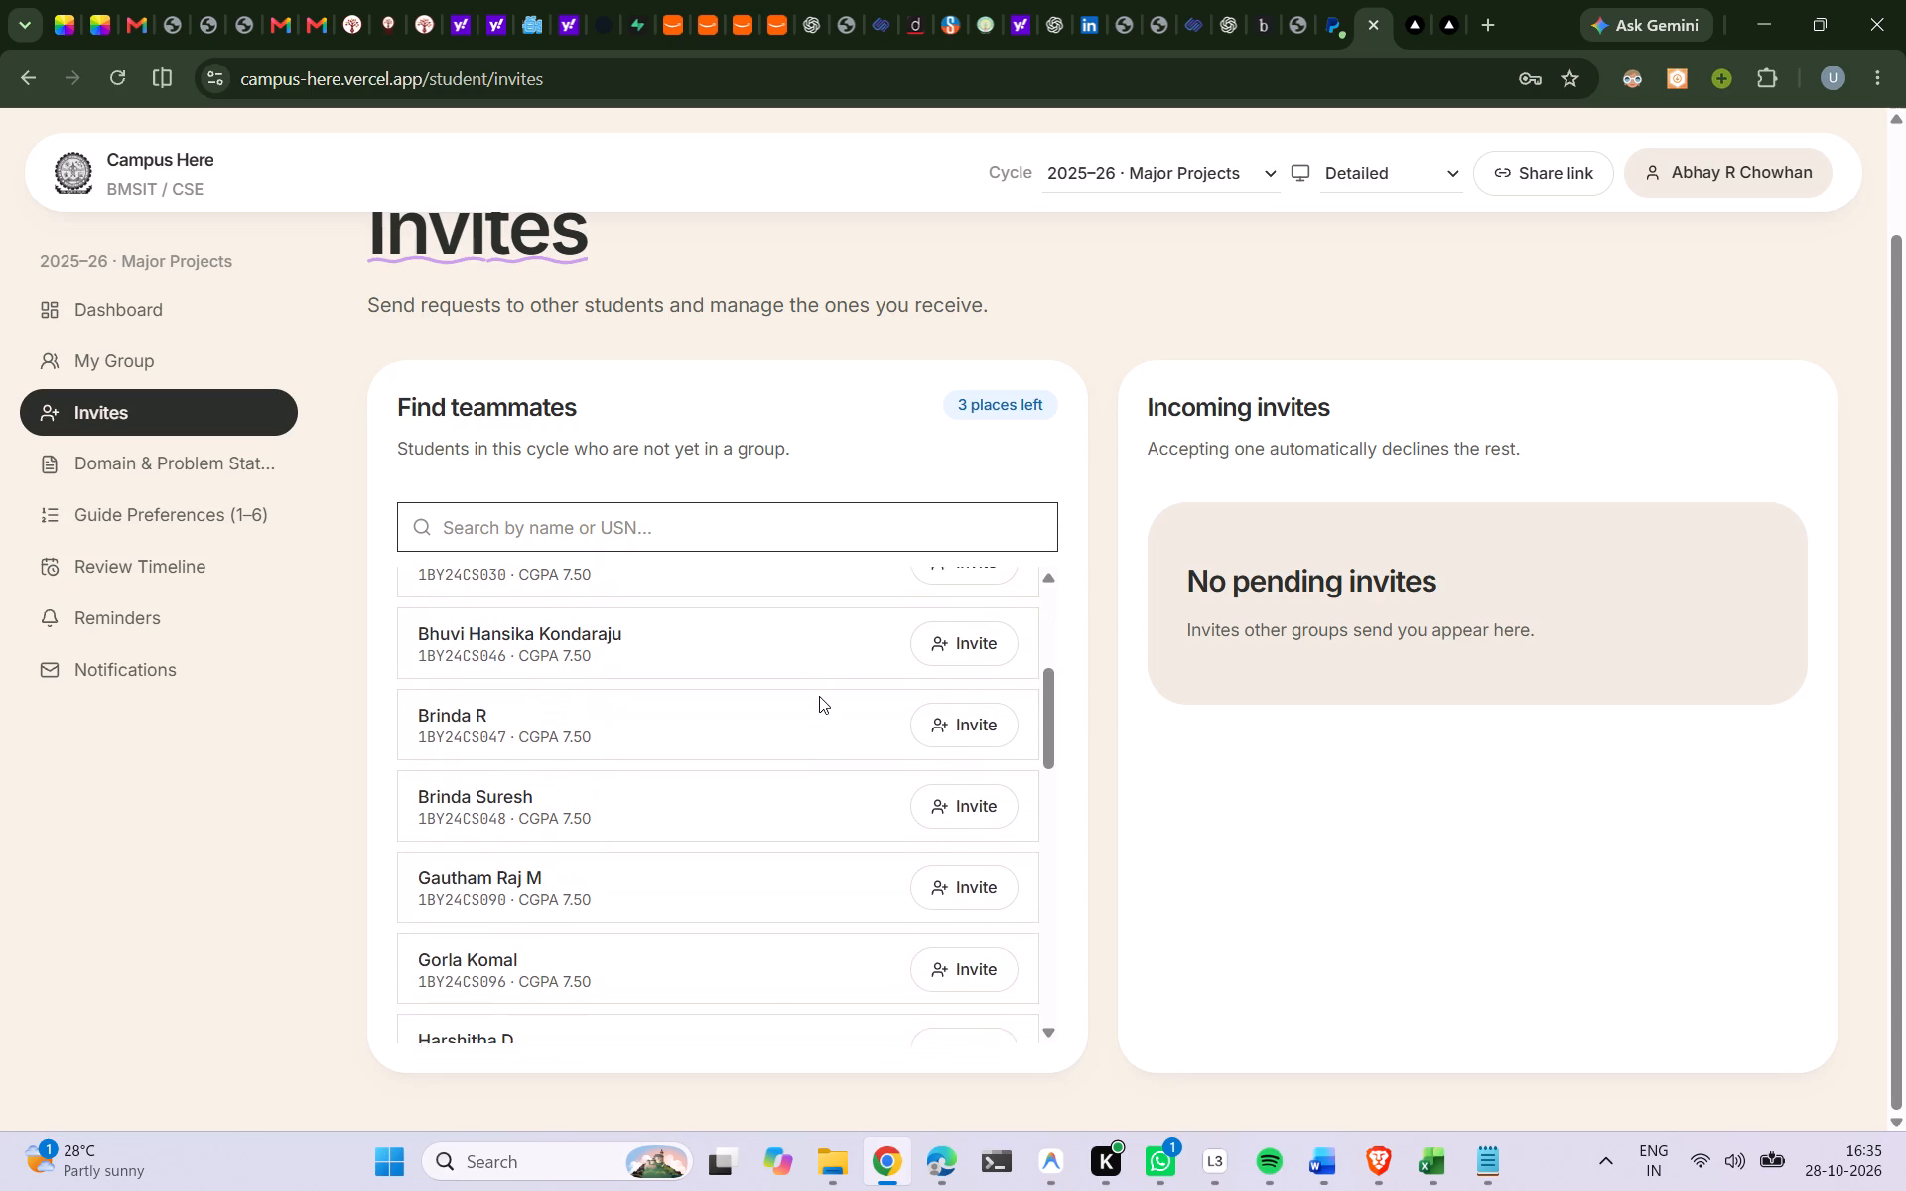
scroll(819, 696, "down", 9)
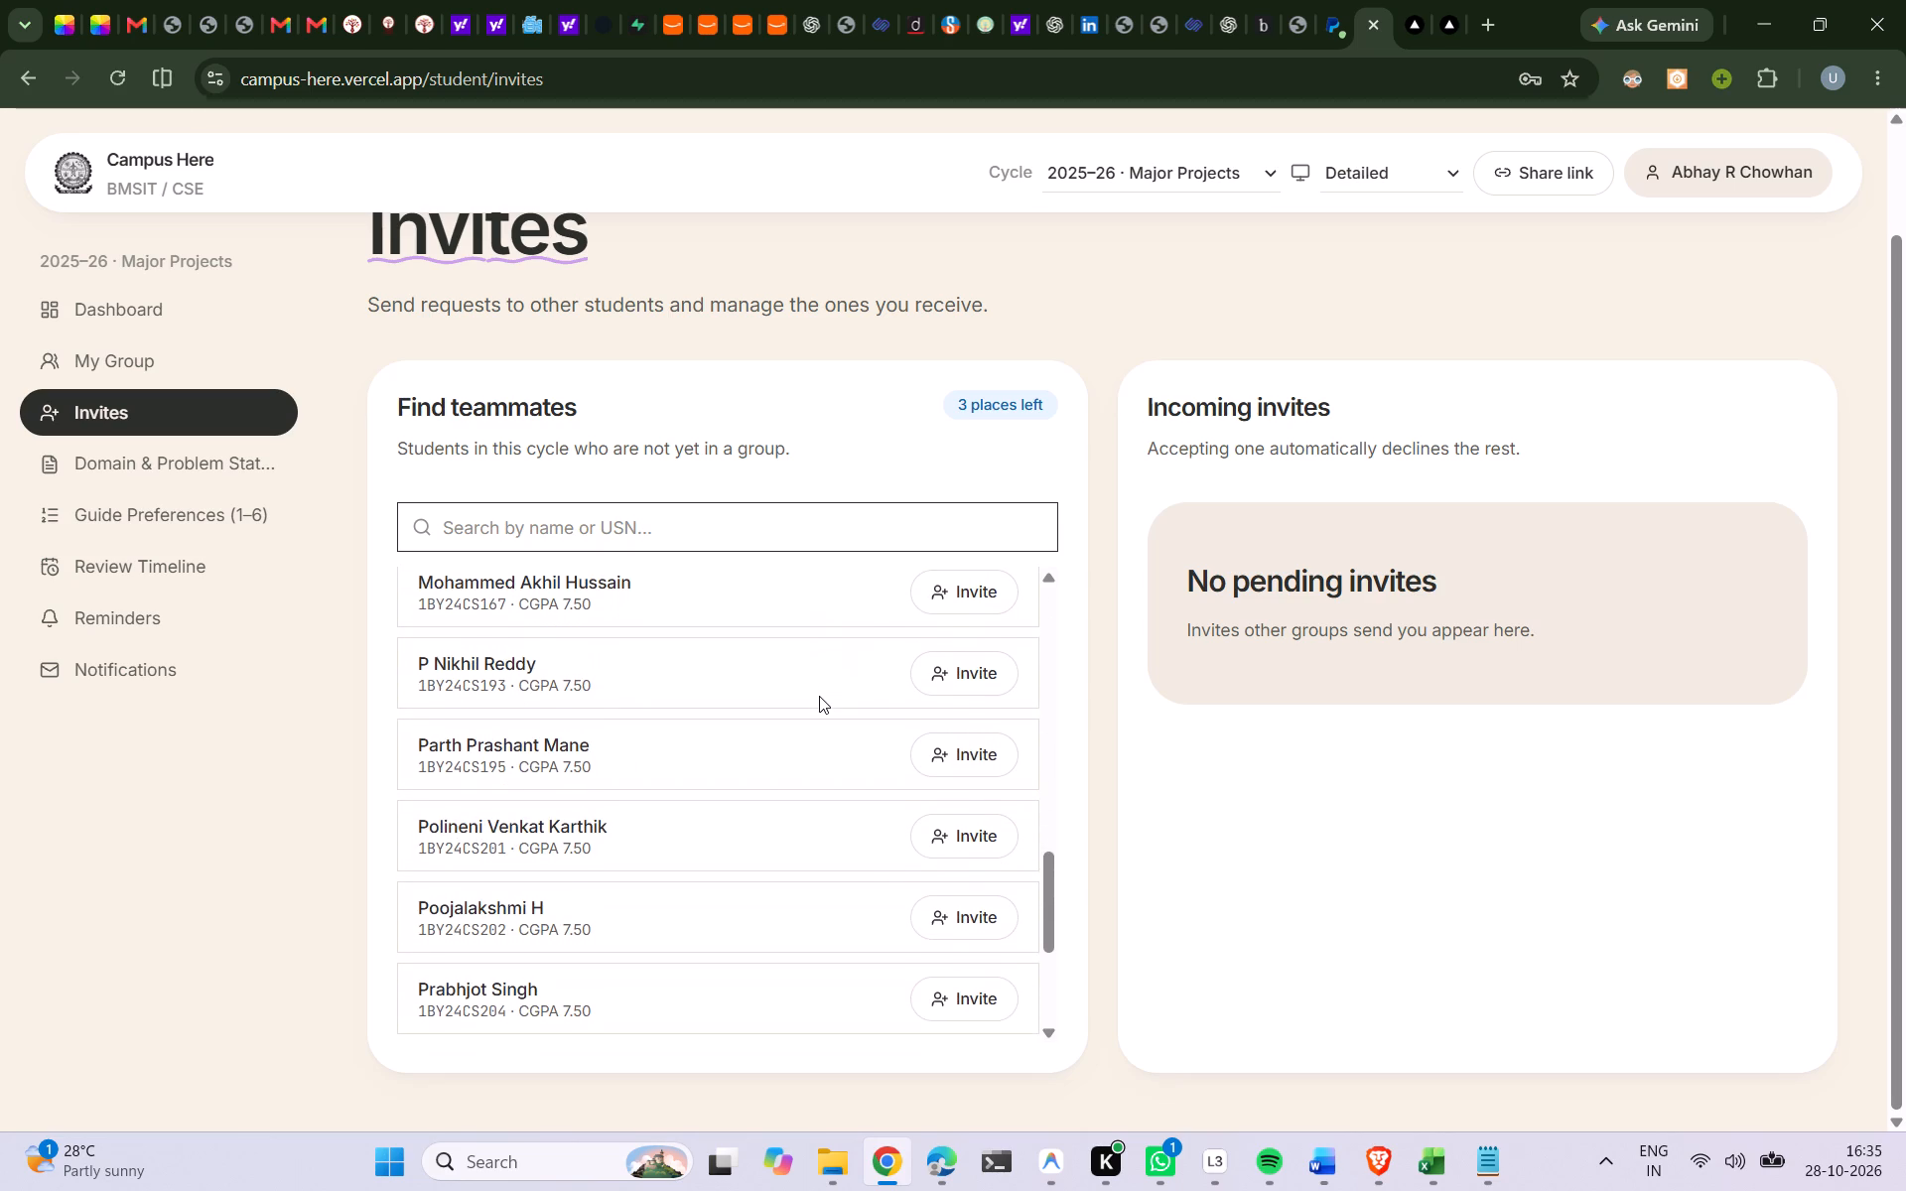
scroll(819, 696, "down", 3)
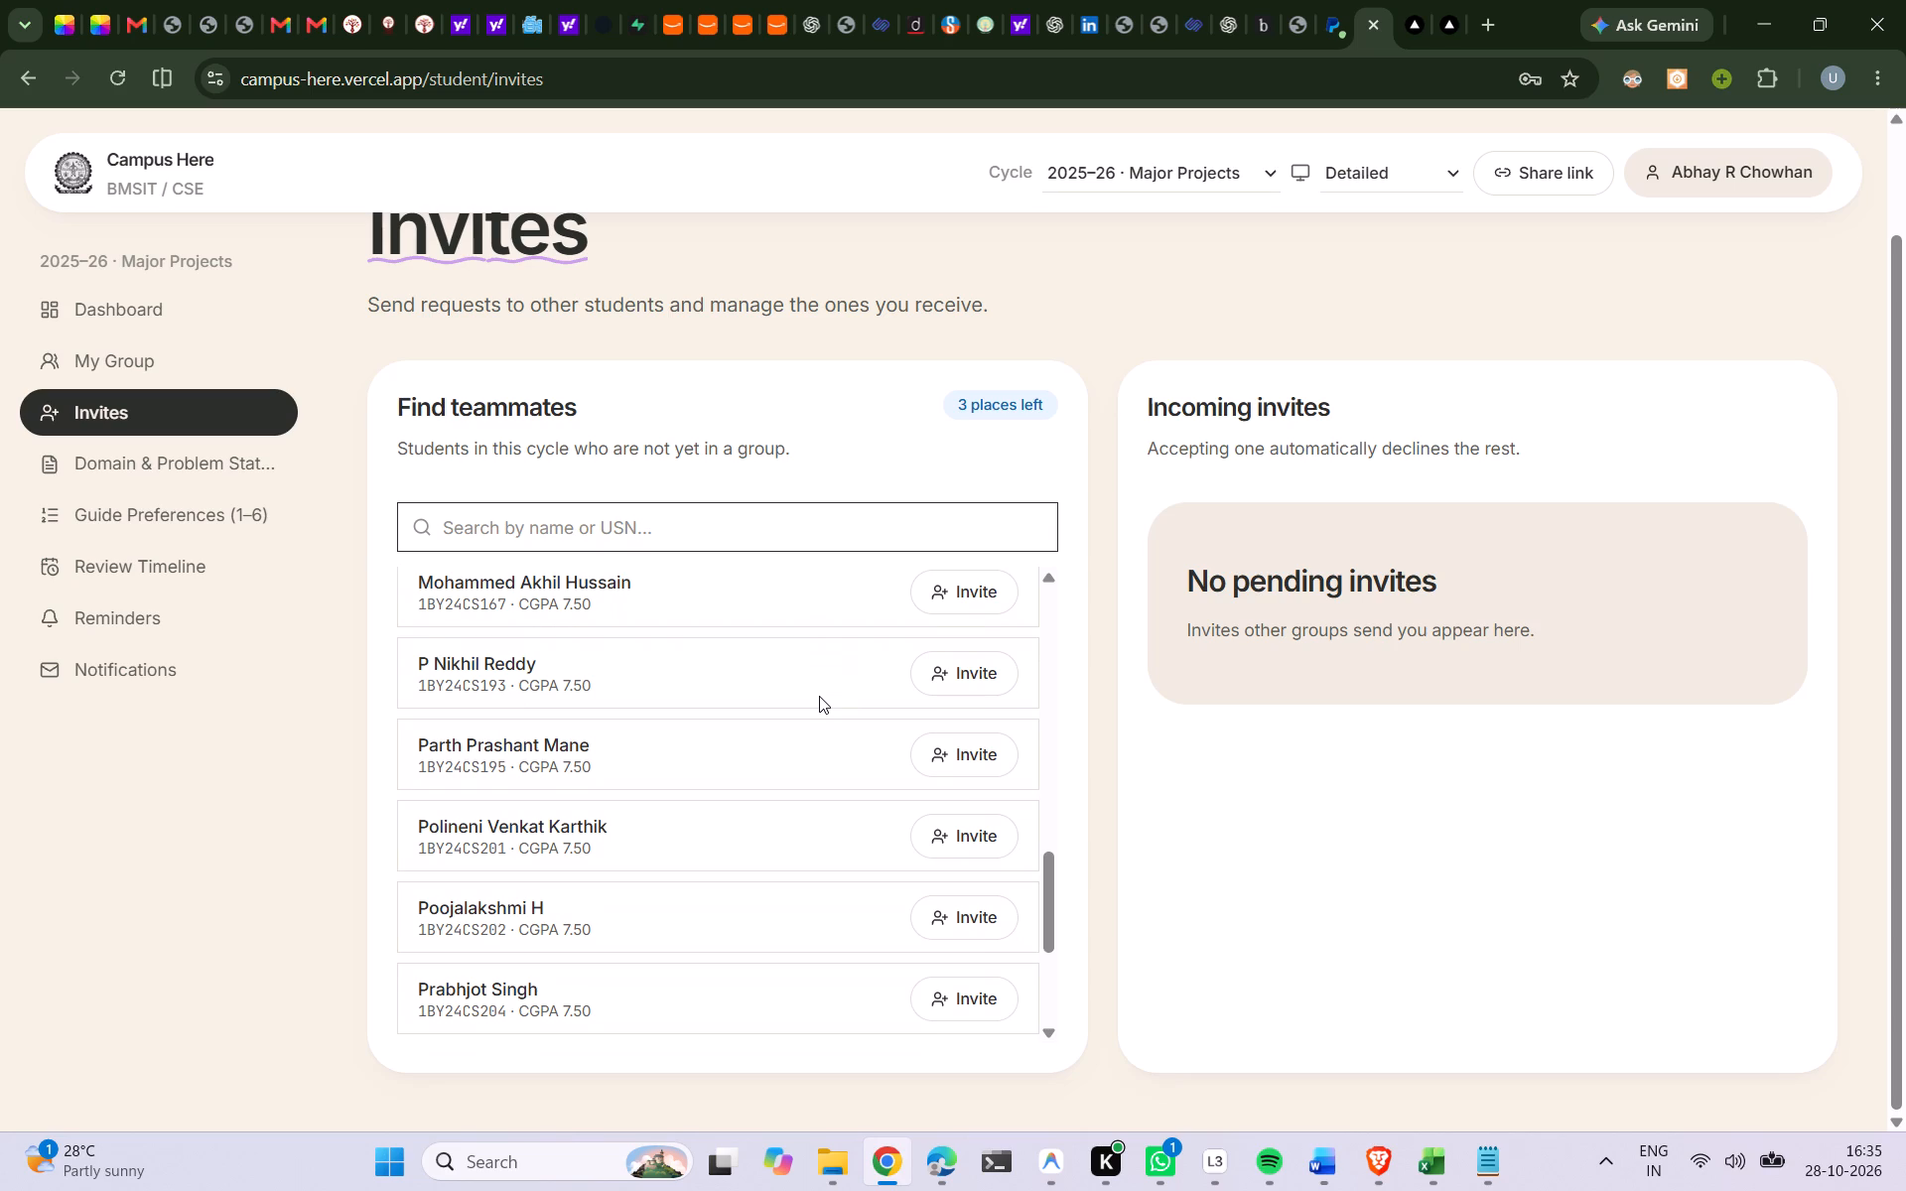
scroll(819, 696, "down", 3)
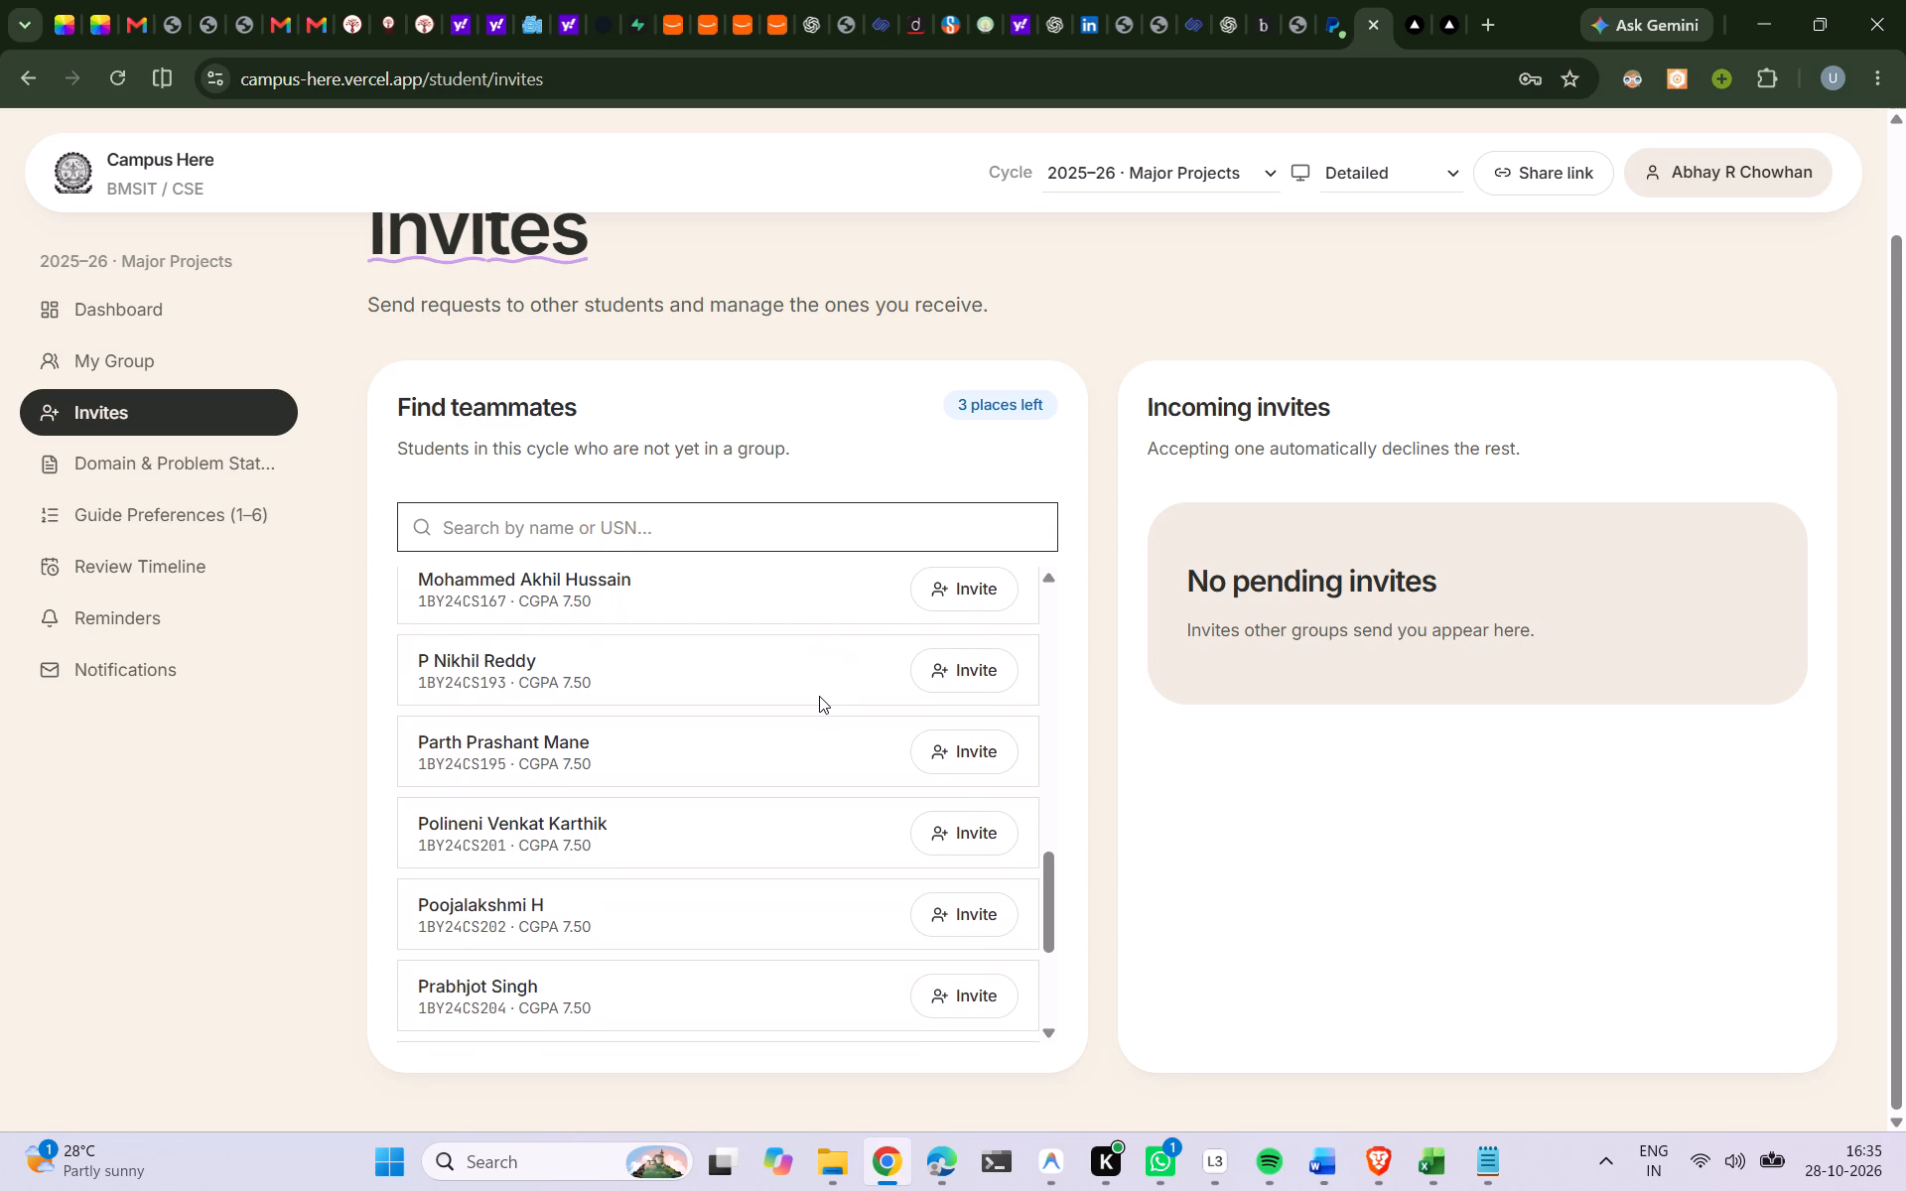
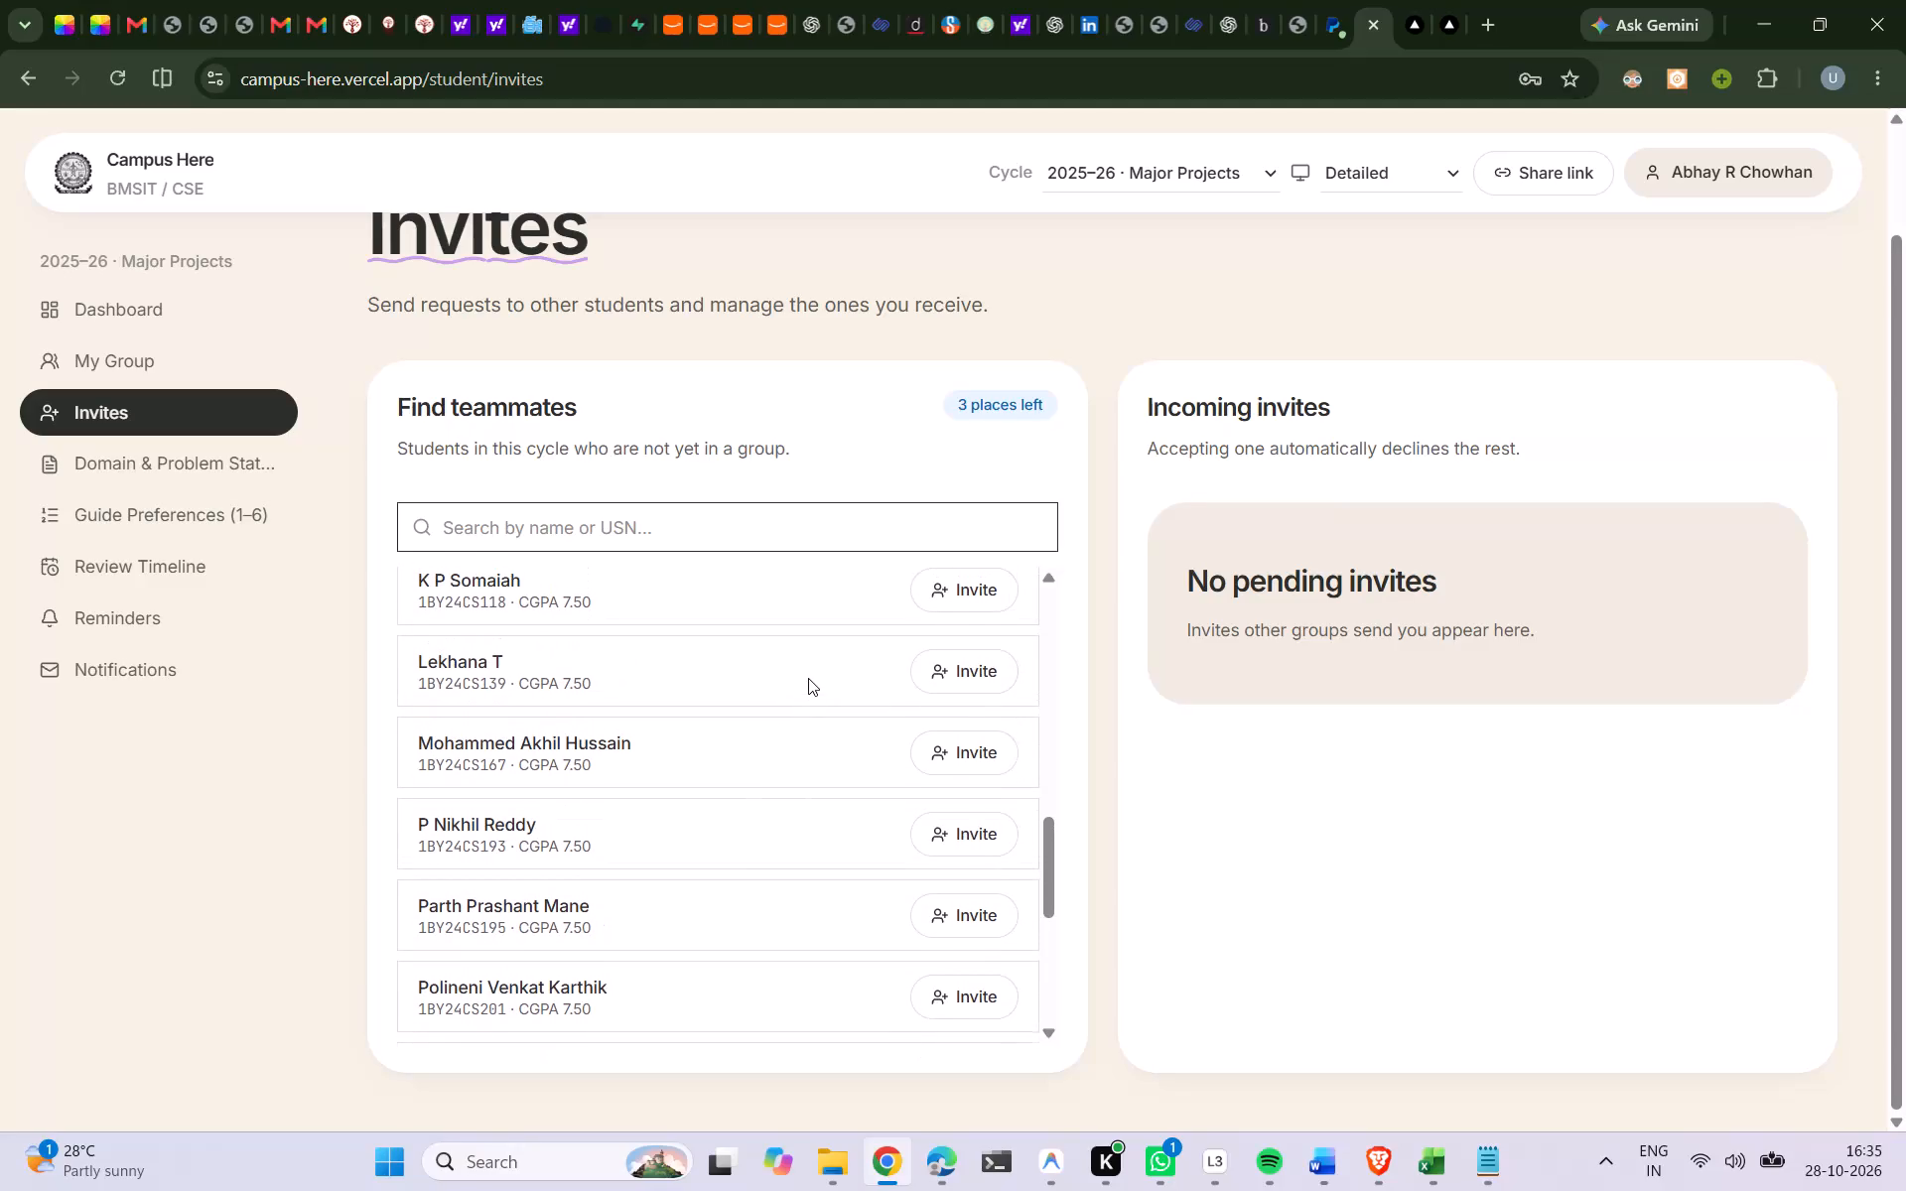
Look through the Find teammates list and invite the first listed student with a CGPA of 7.50 to the group.
scroll(808, 678, "up", 1)
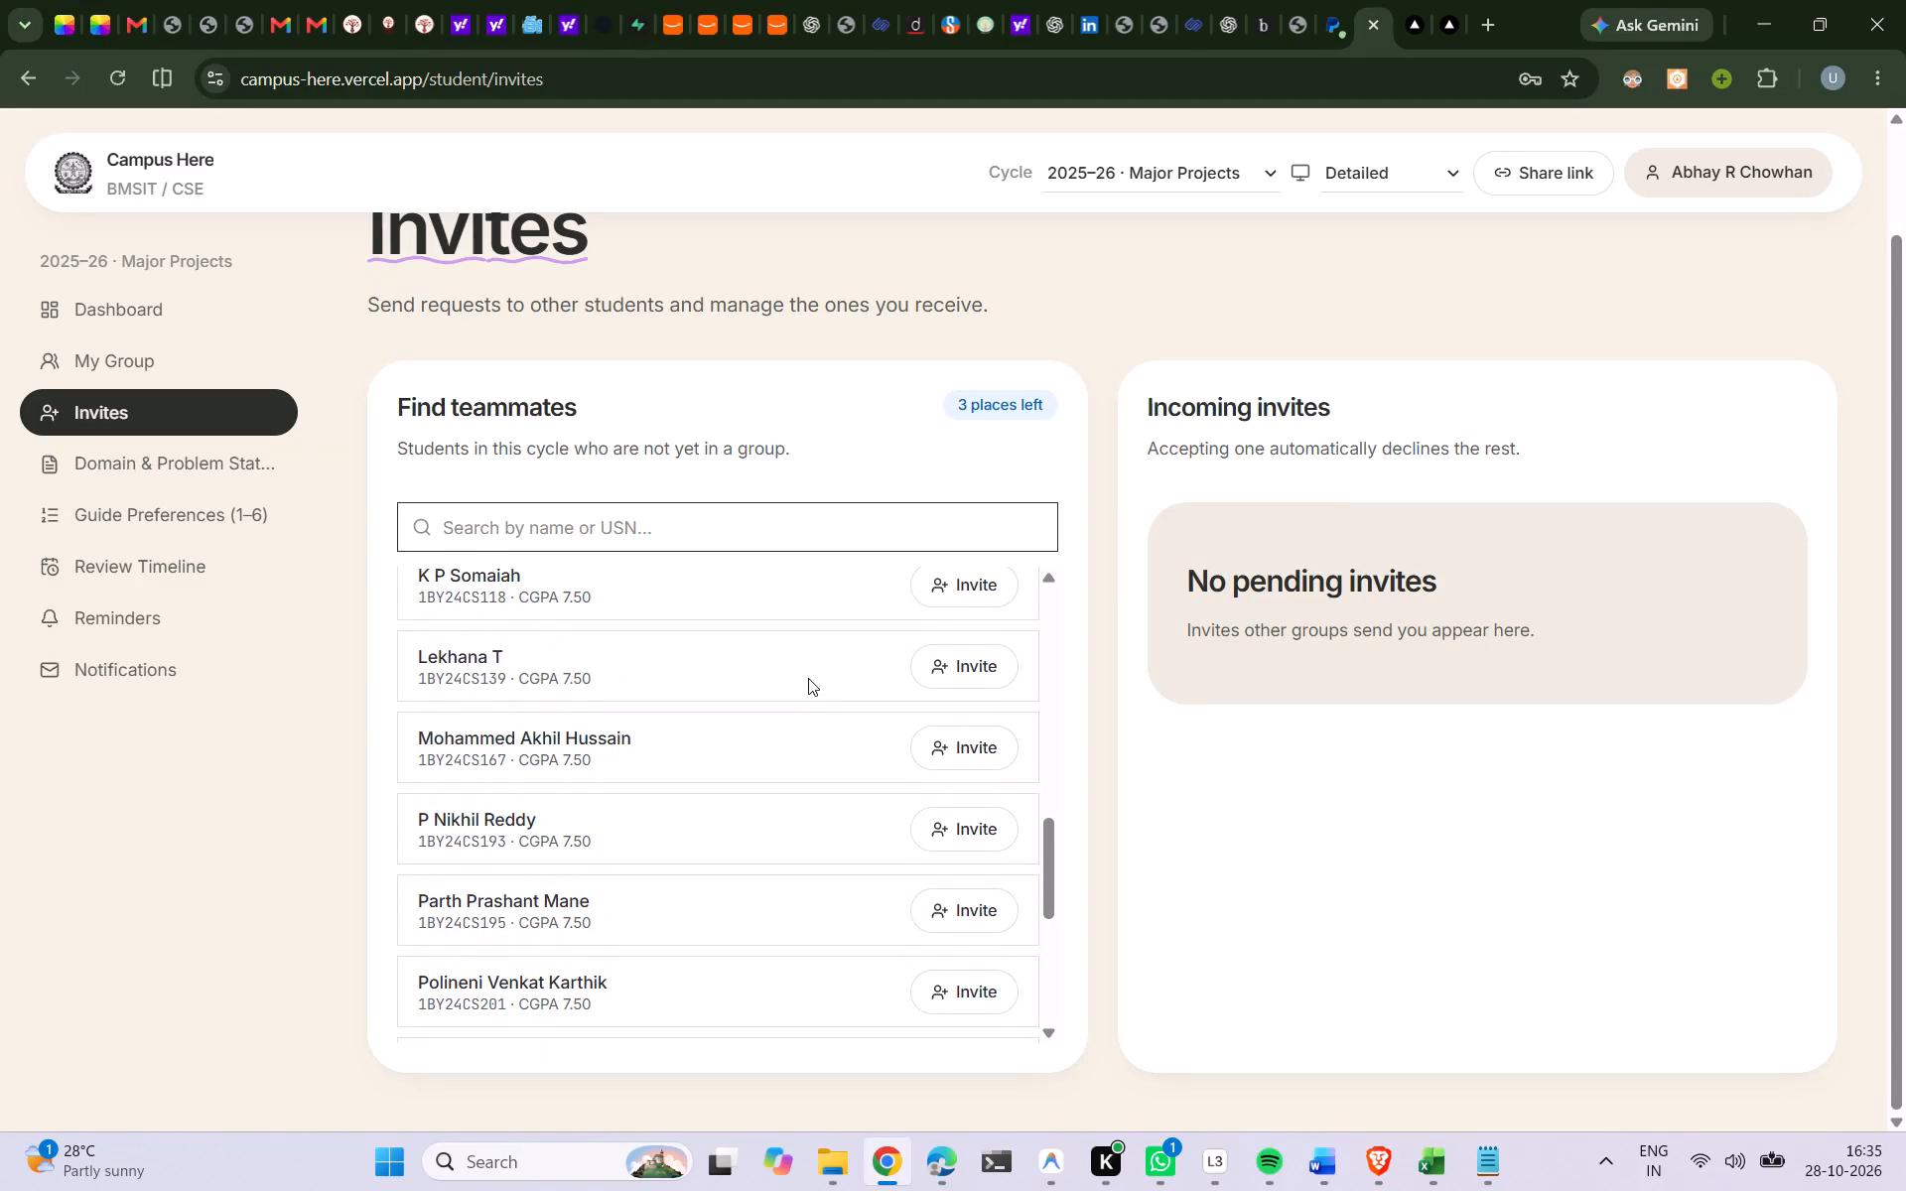
scroll(808, 678, "up", 3)
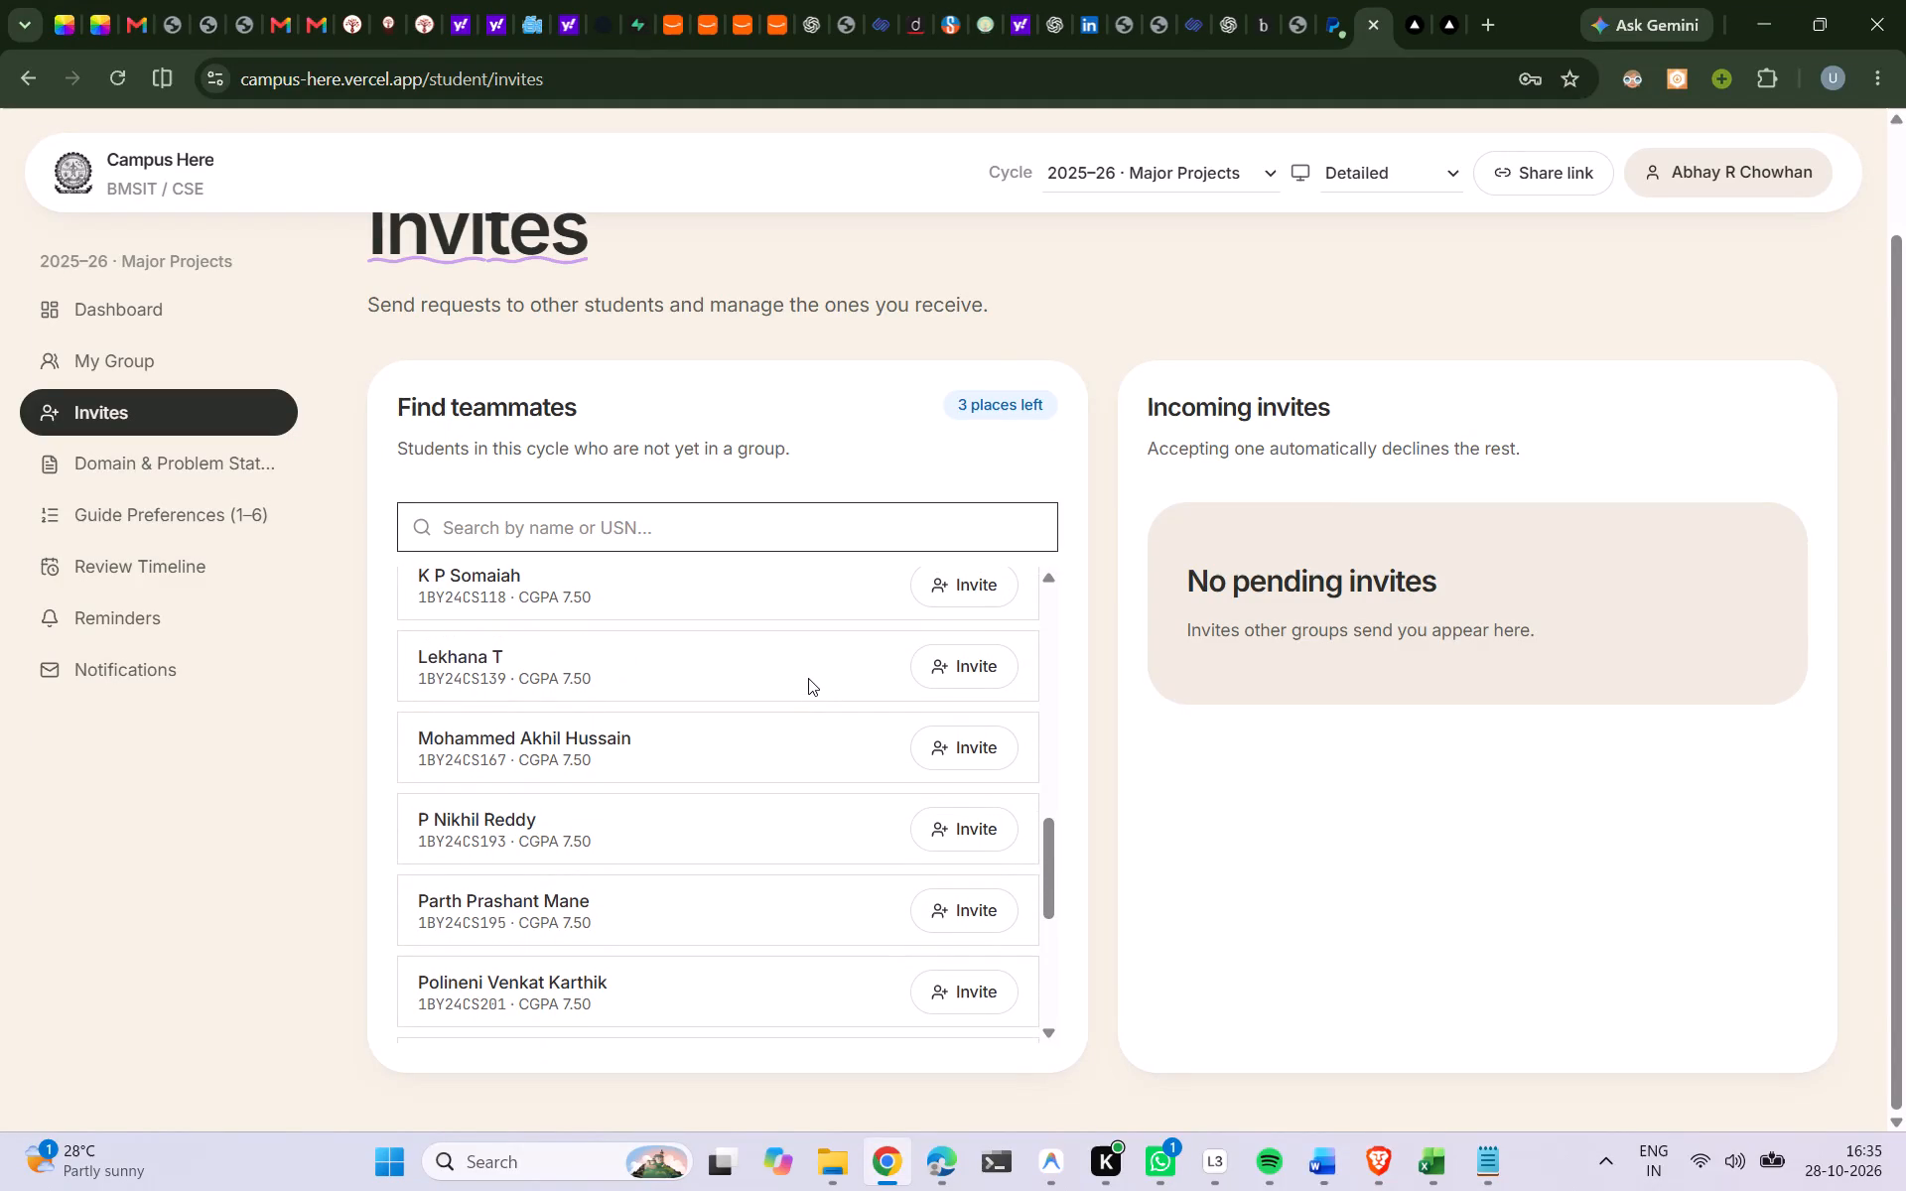
scroll(808, 678, "up", 1)
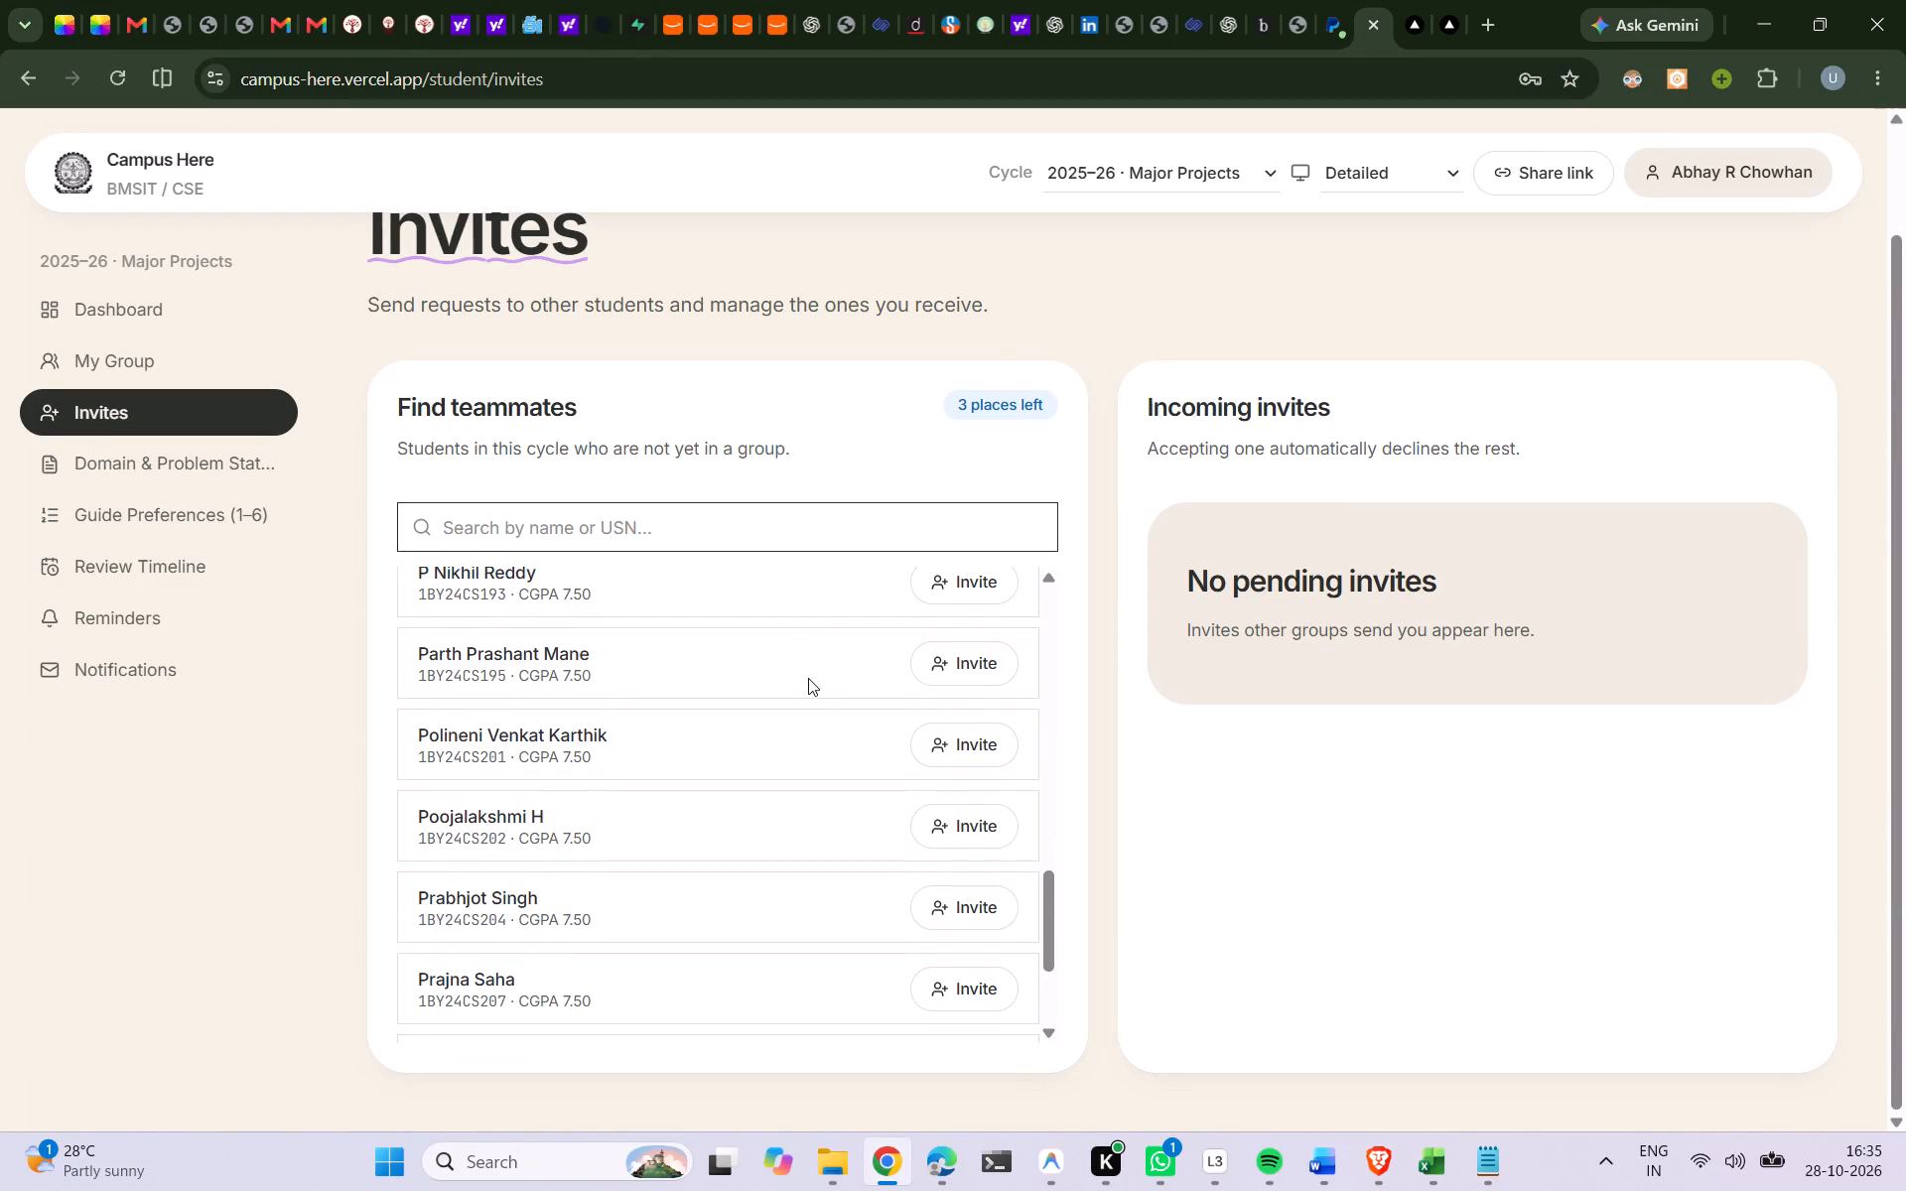
scroll(808, 678, "up", 2)
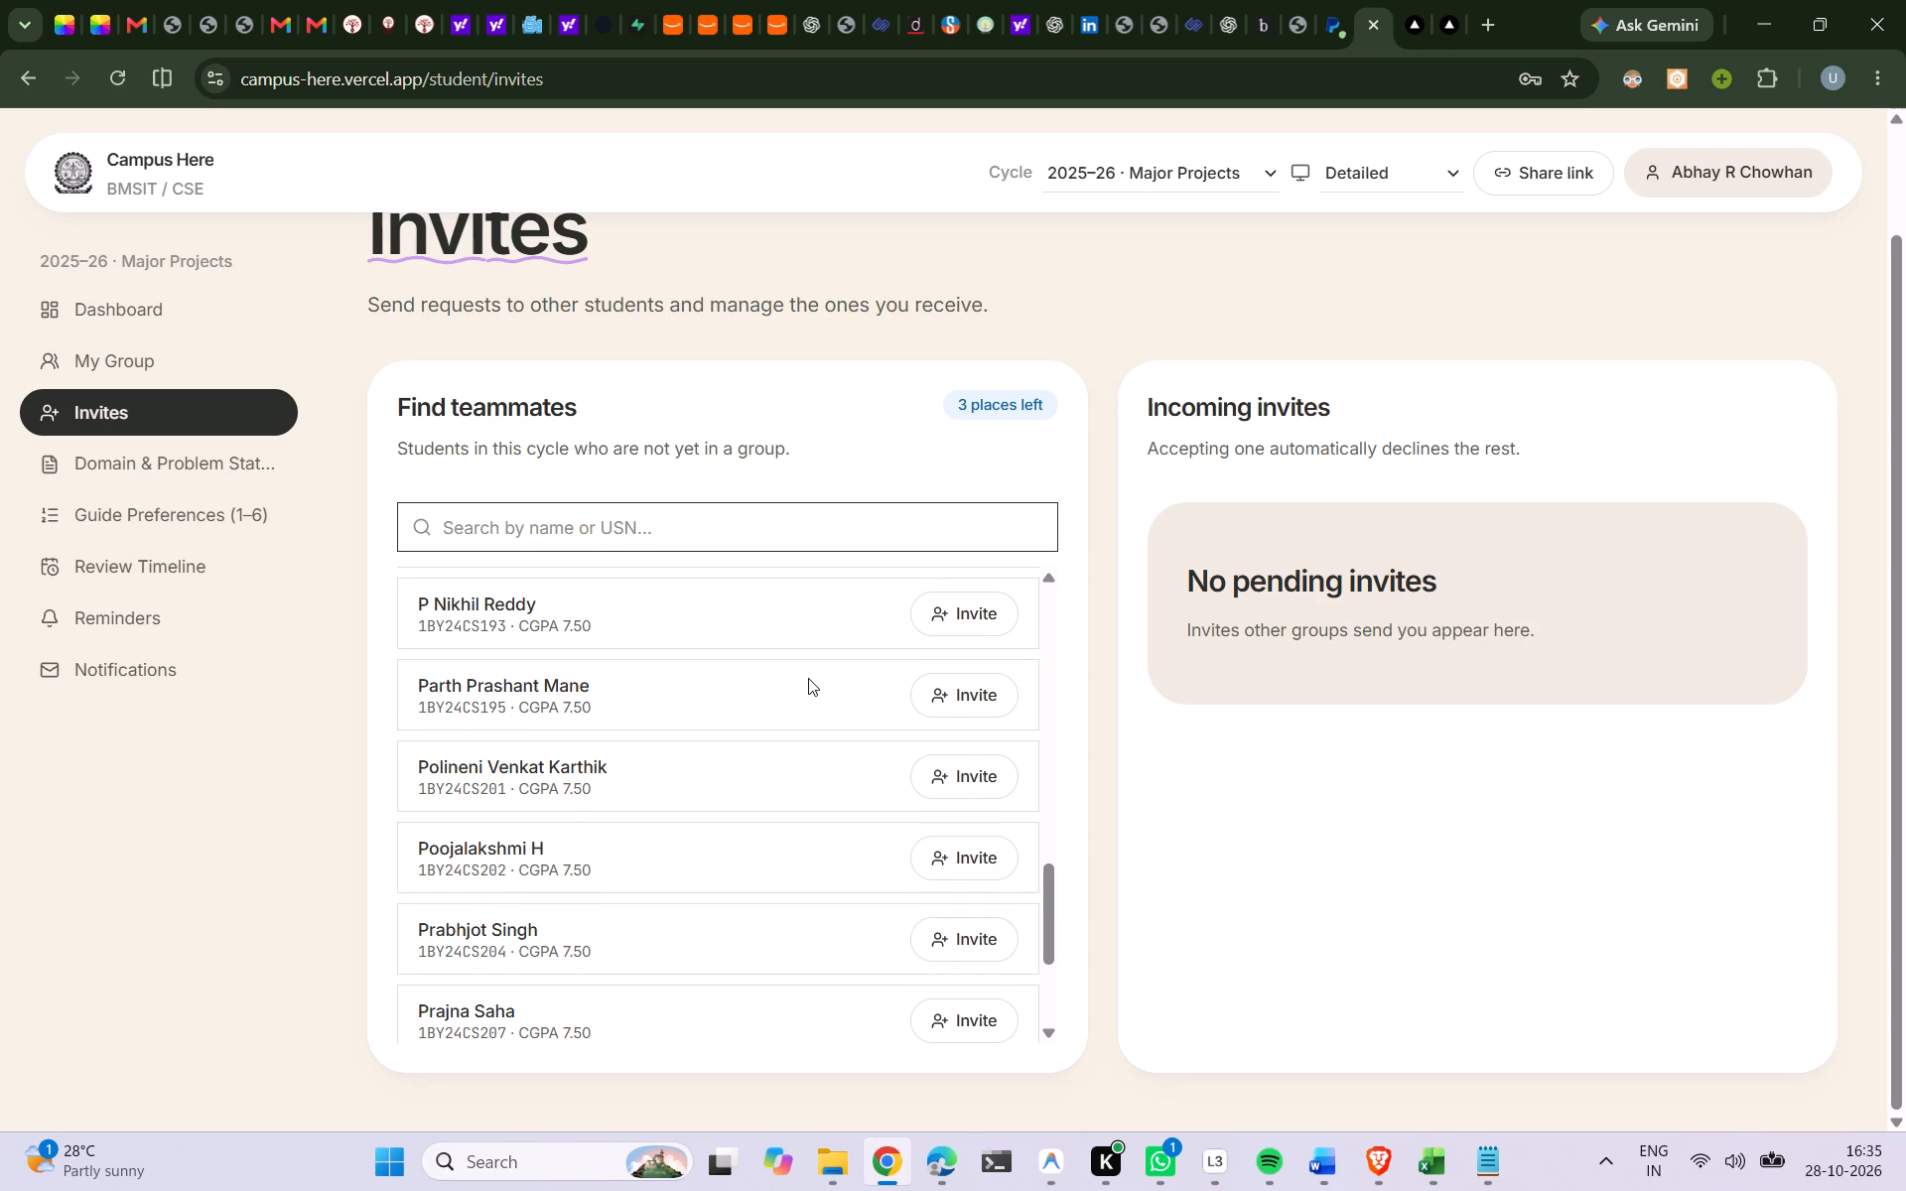
scroll(808, 678, "up", 6)
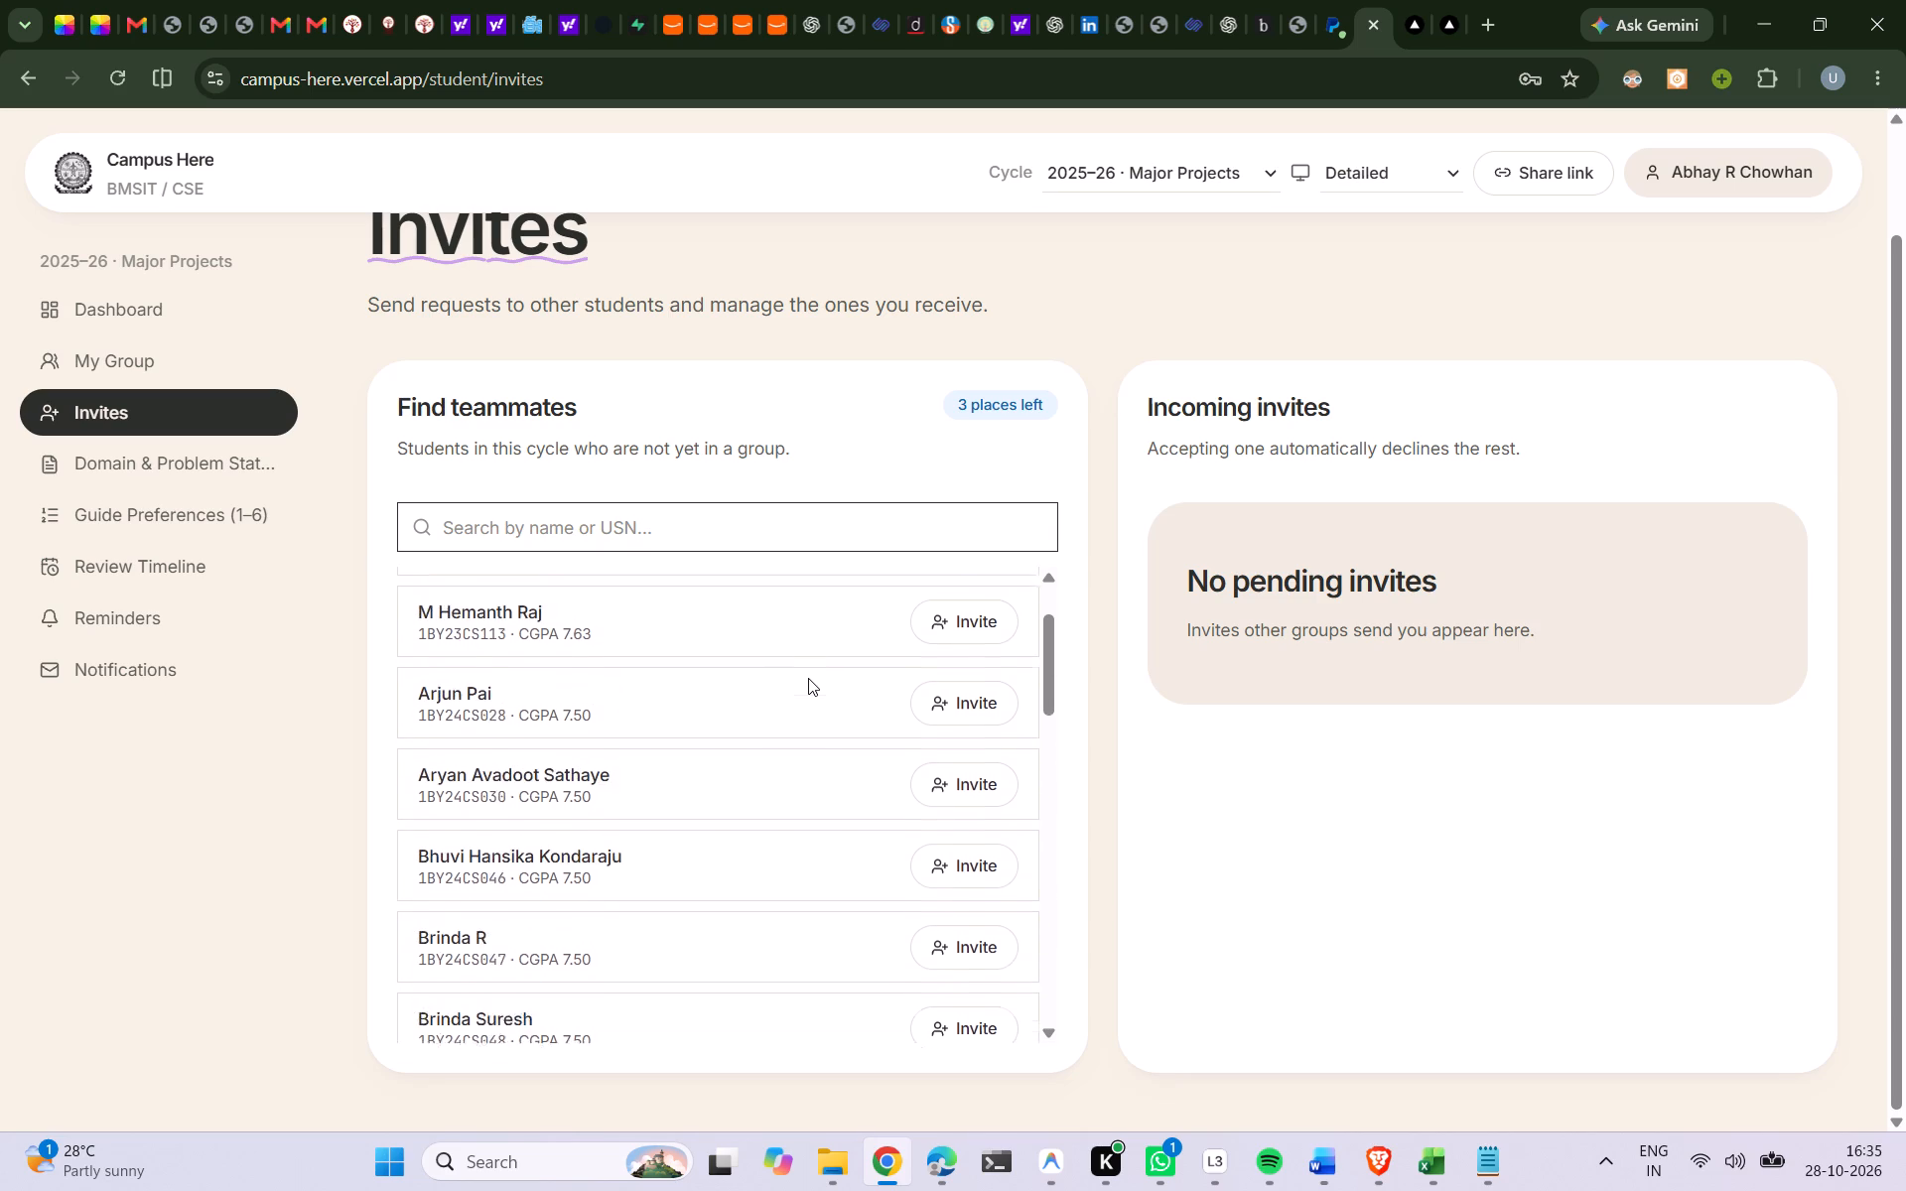
scroll(808, 678, "up", 3)
scroll(808, 678, "down", 3)
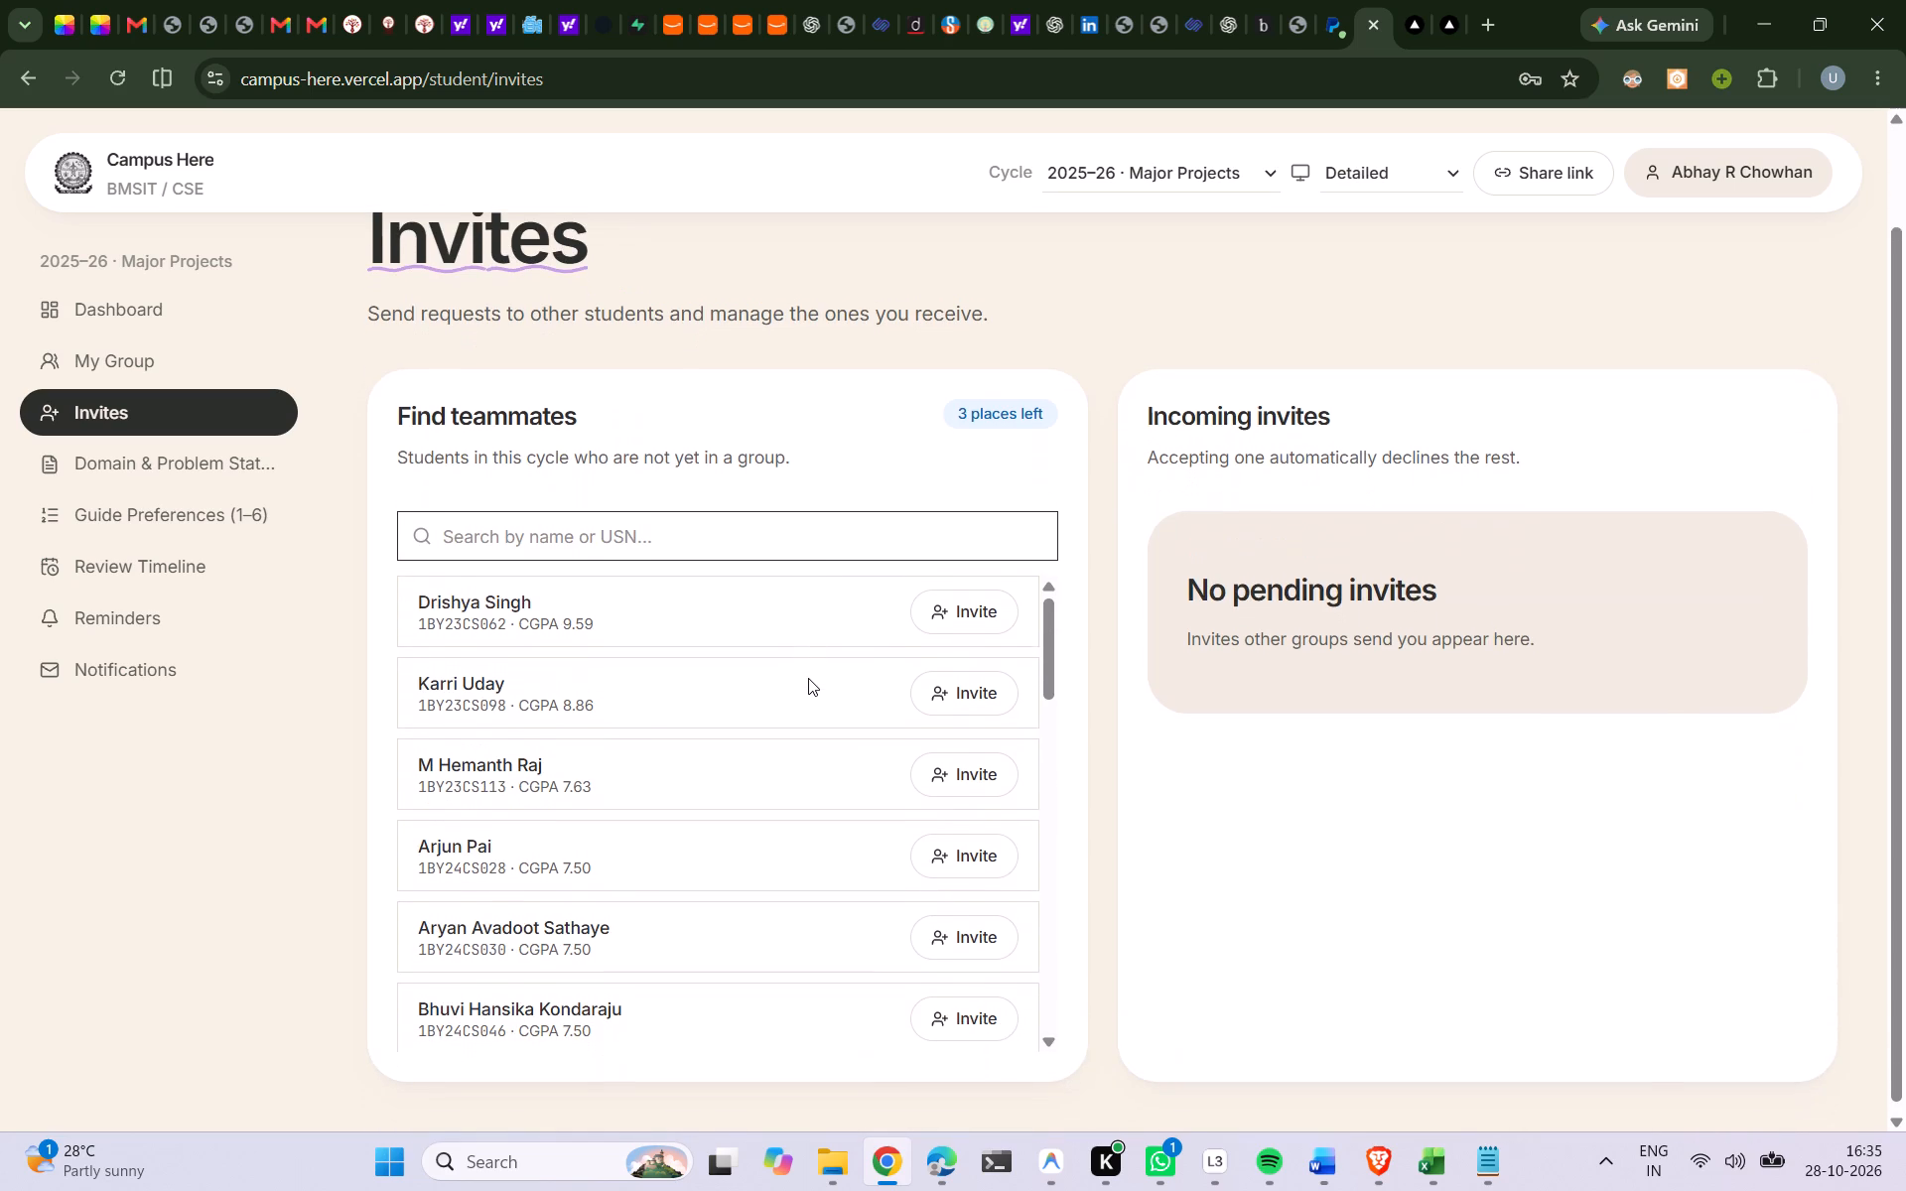
scroll(808, 678, "down", 2)
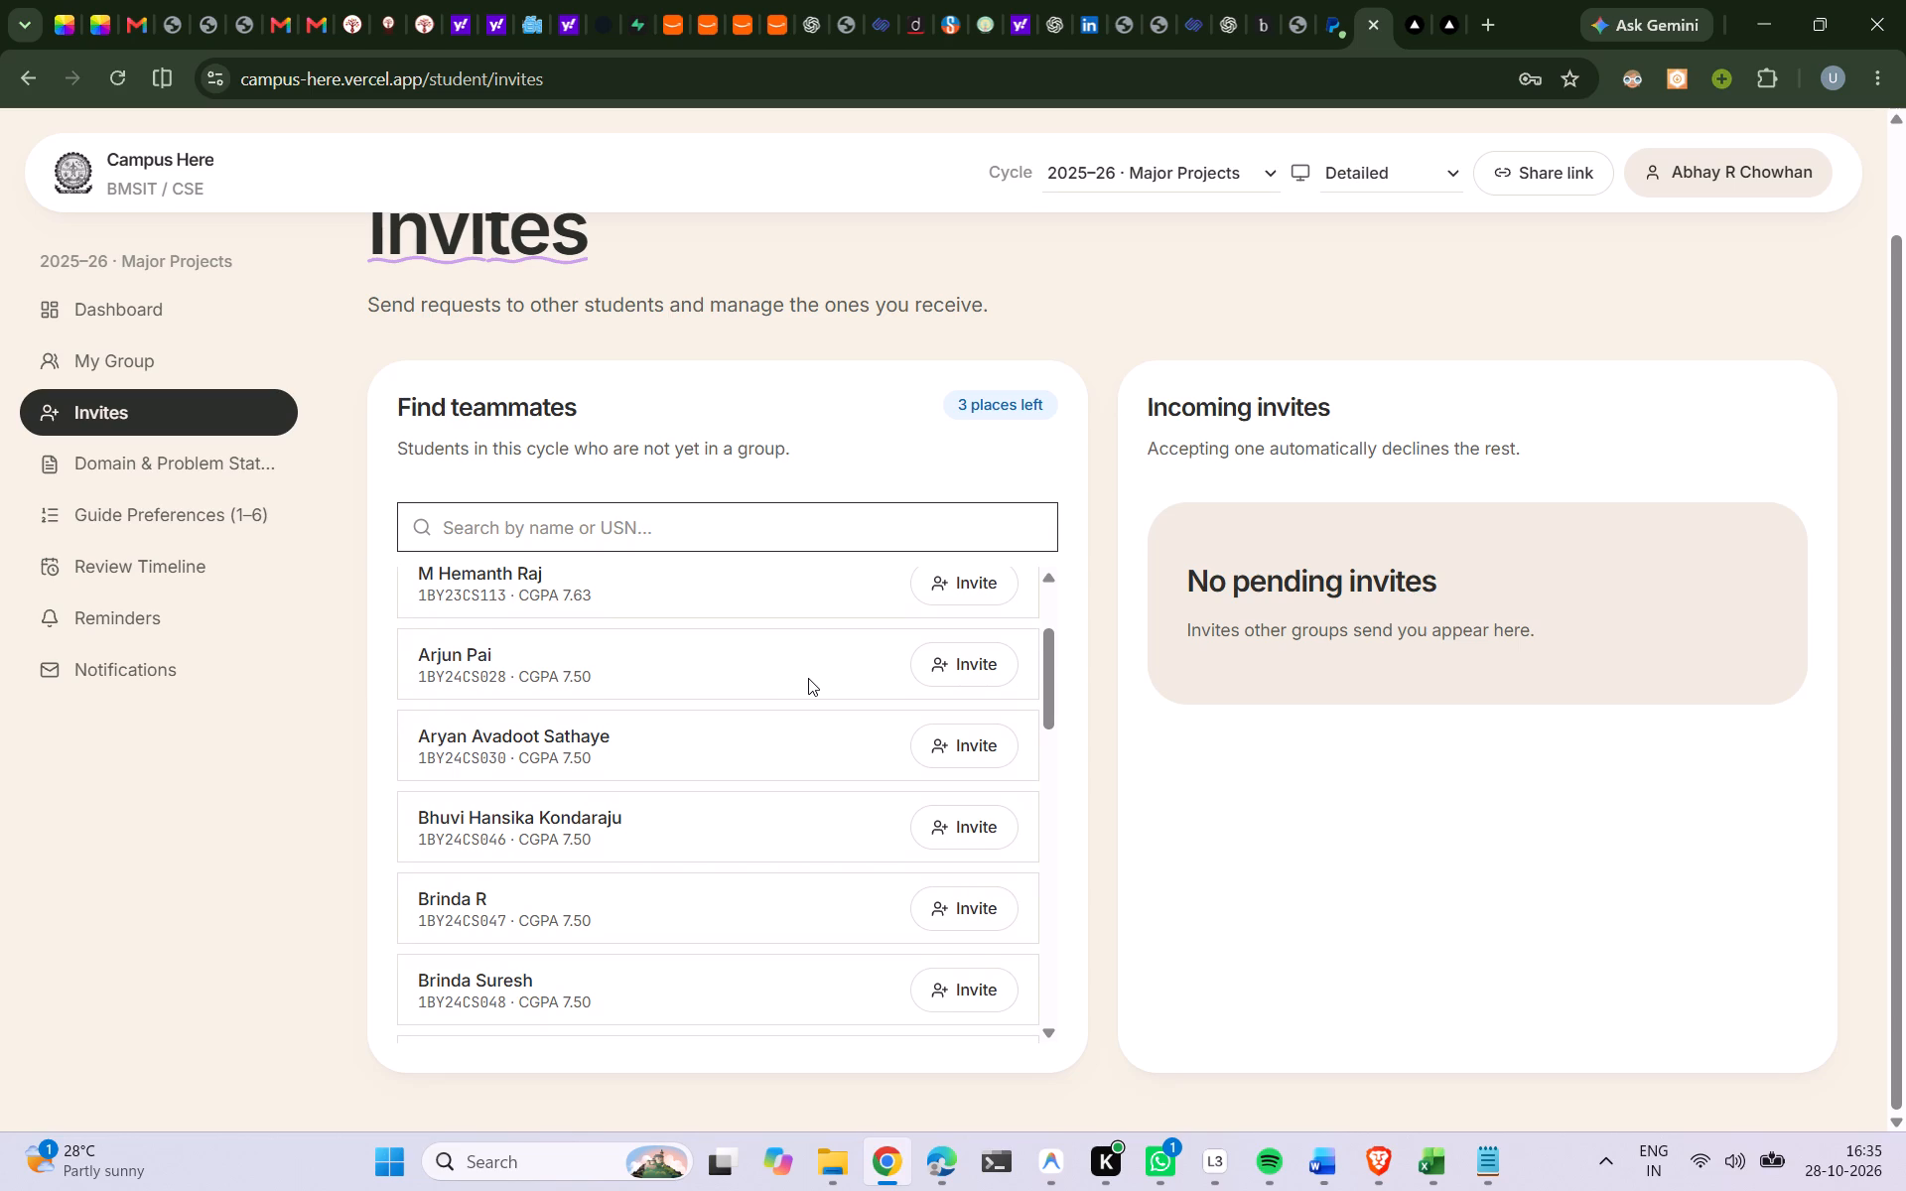
scroll(808, 678, "down", 1)
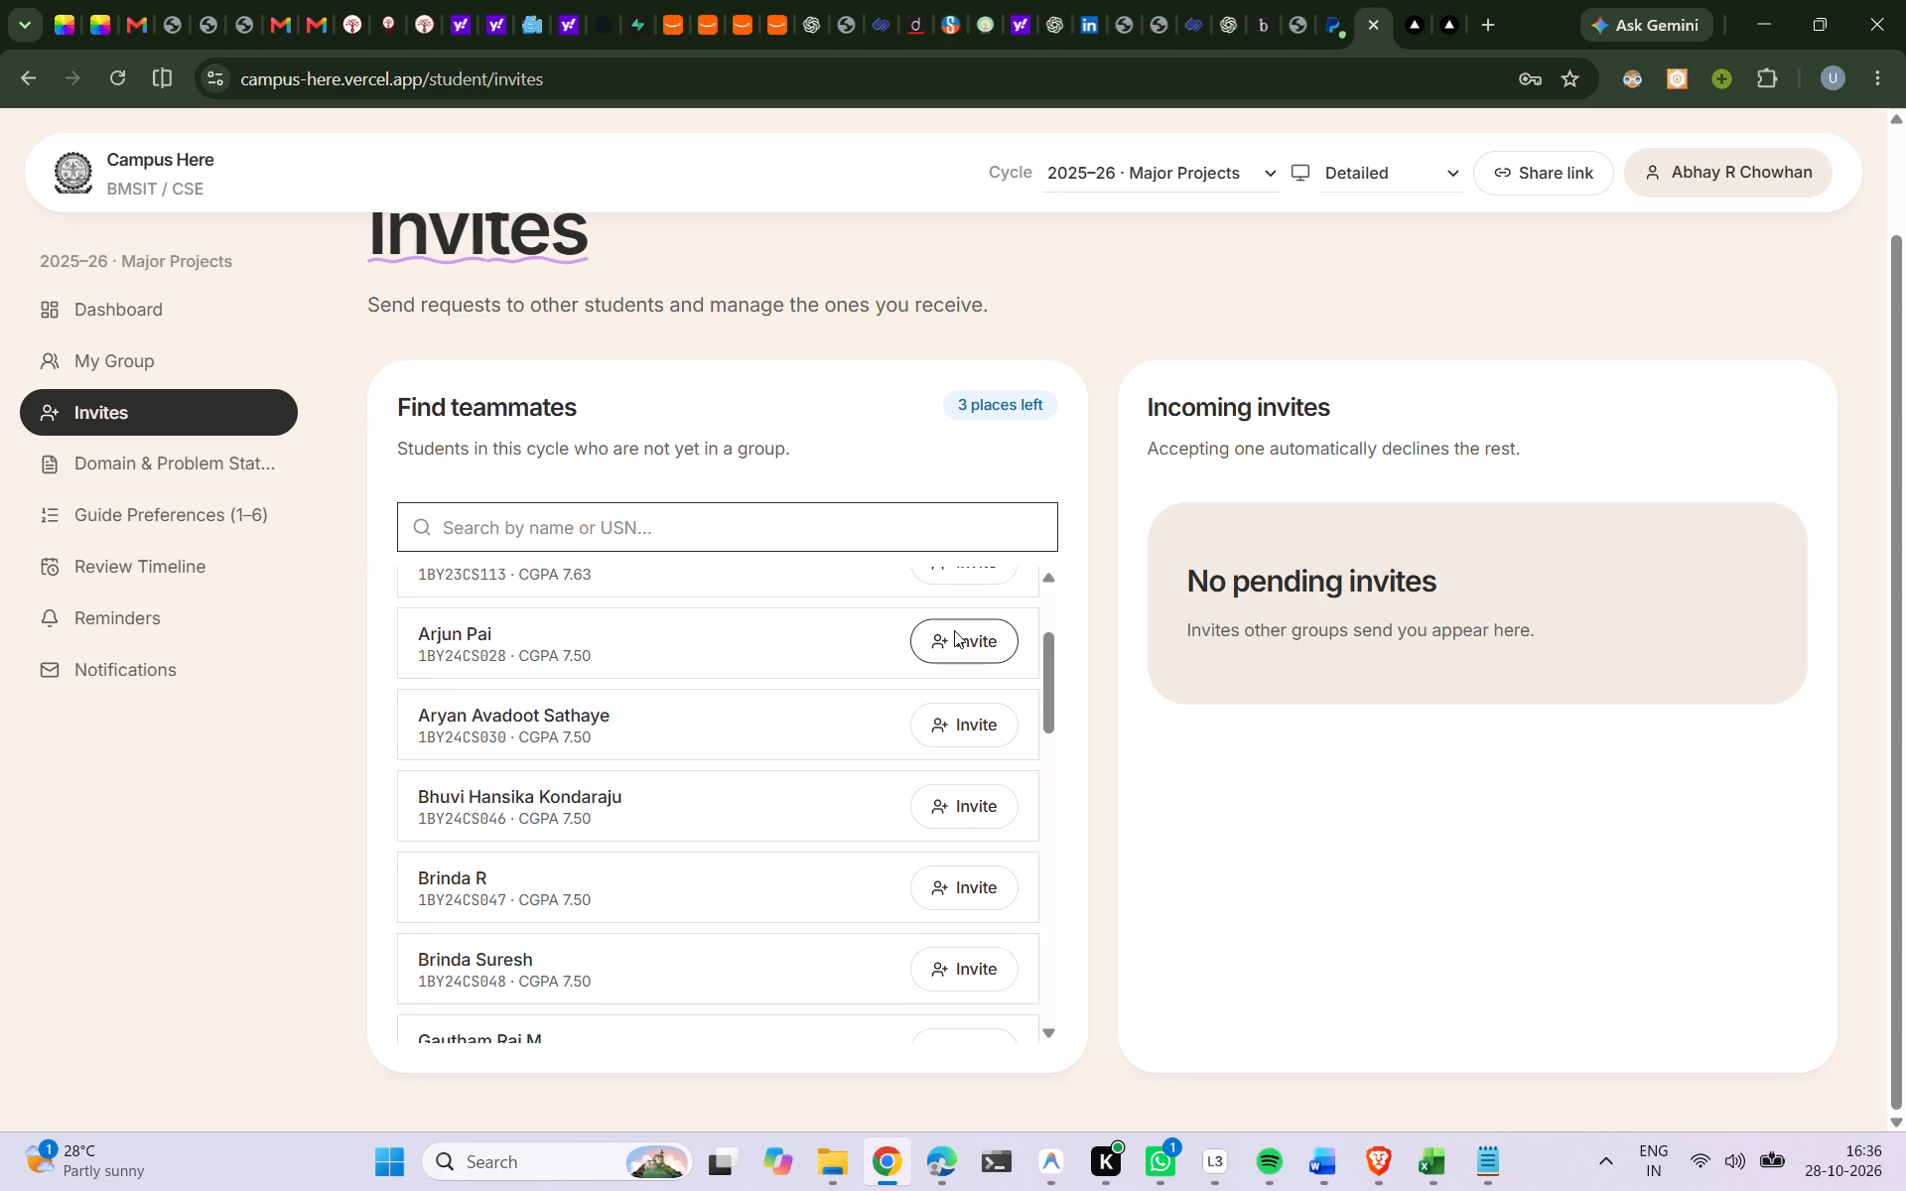
left_click(954, 630)
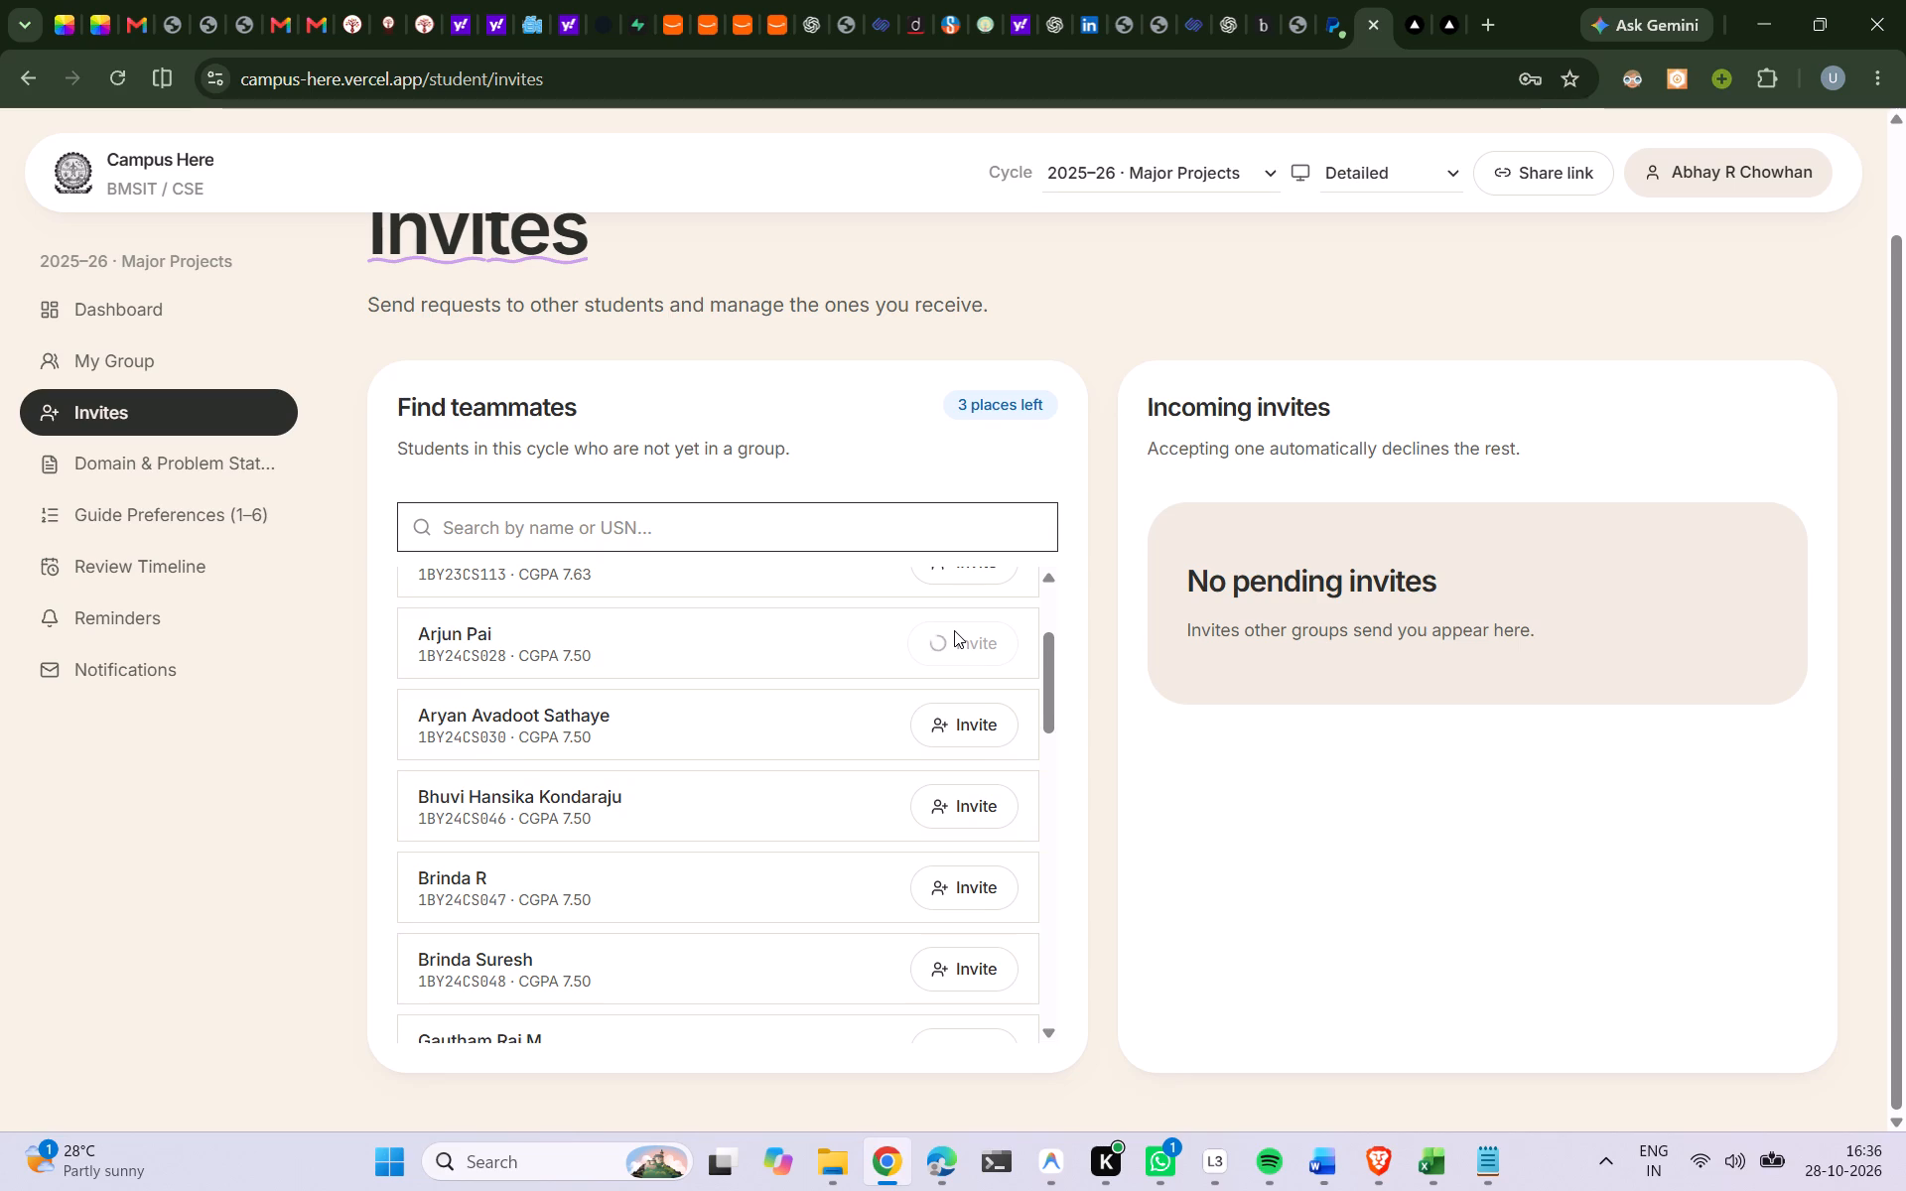
Look through the remaining ungrouped students in the Find teammates list for further candidates to invite.
scroll(954, 630, "down", 1)
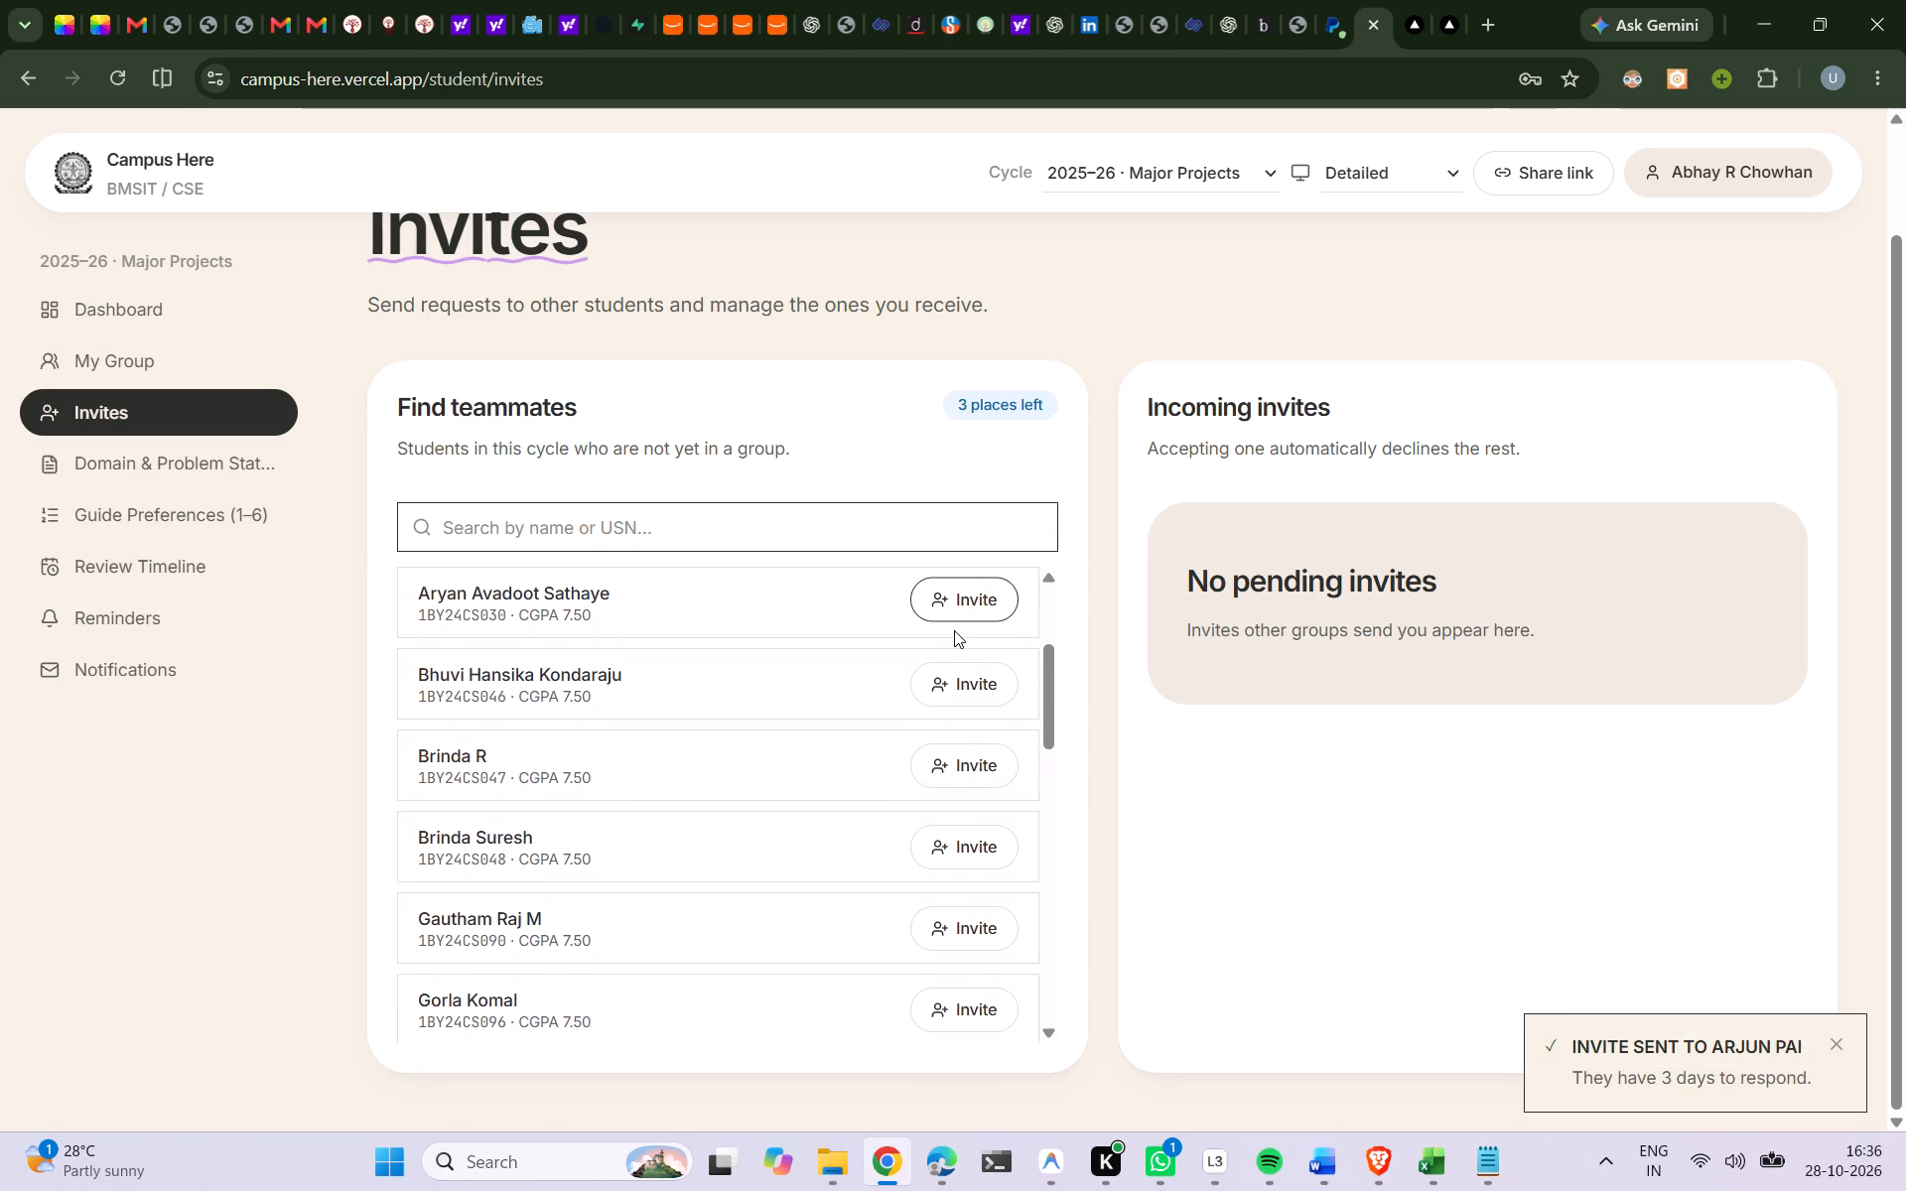
scroll(954, 630, "down", 2)
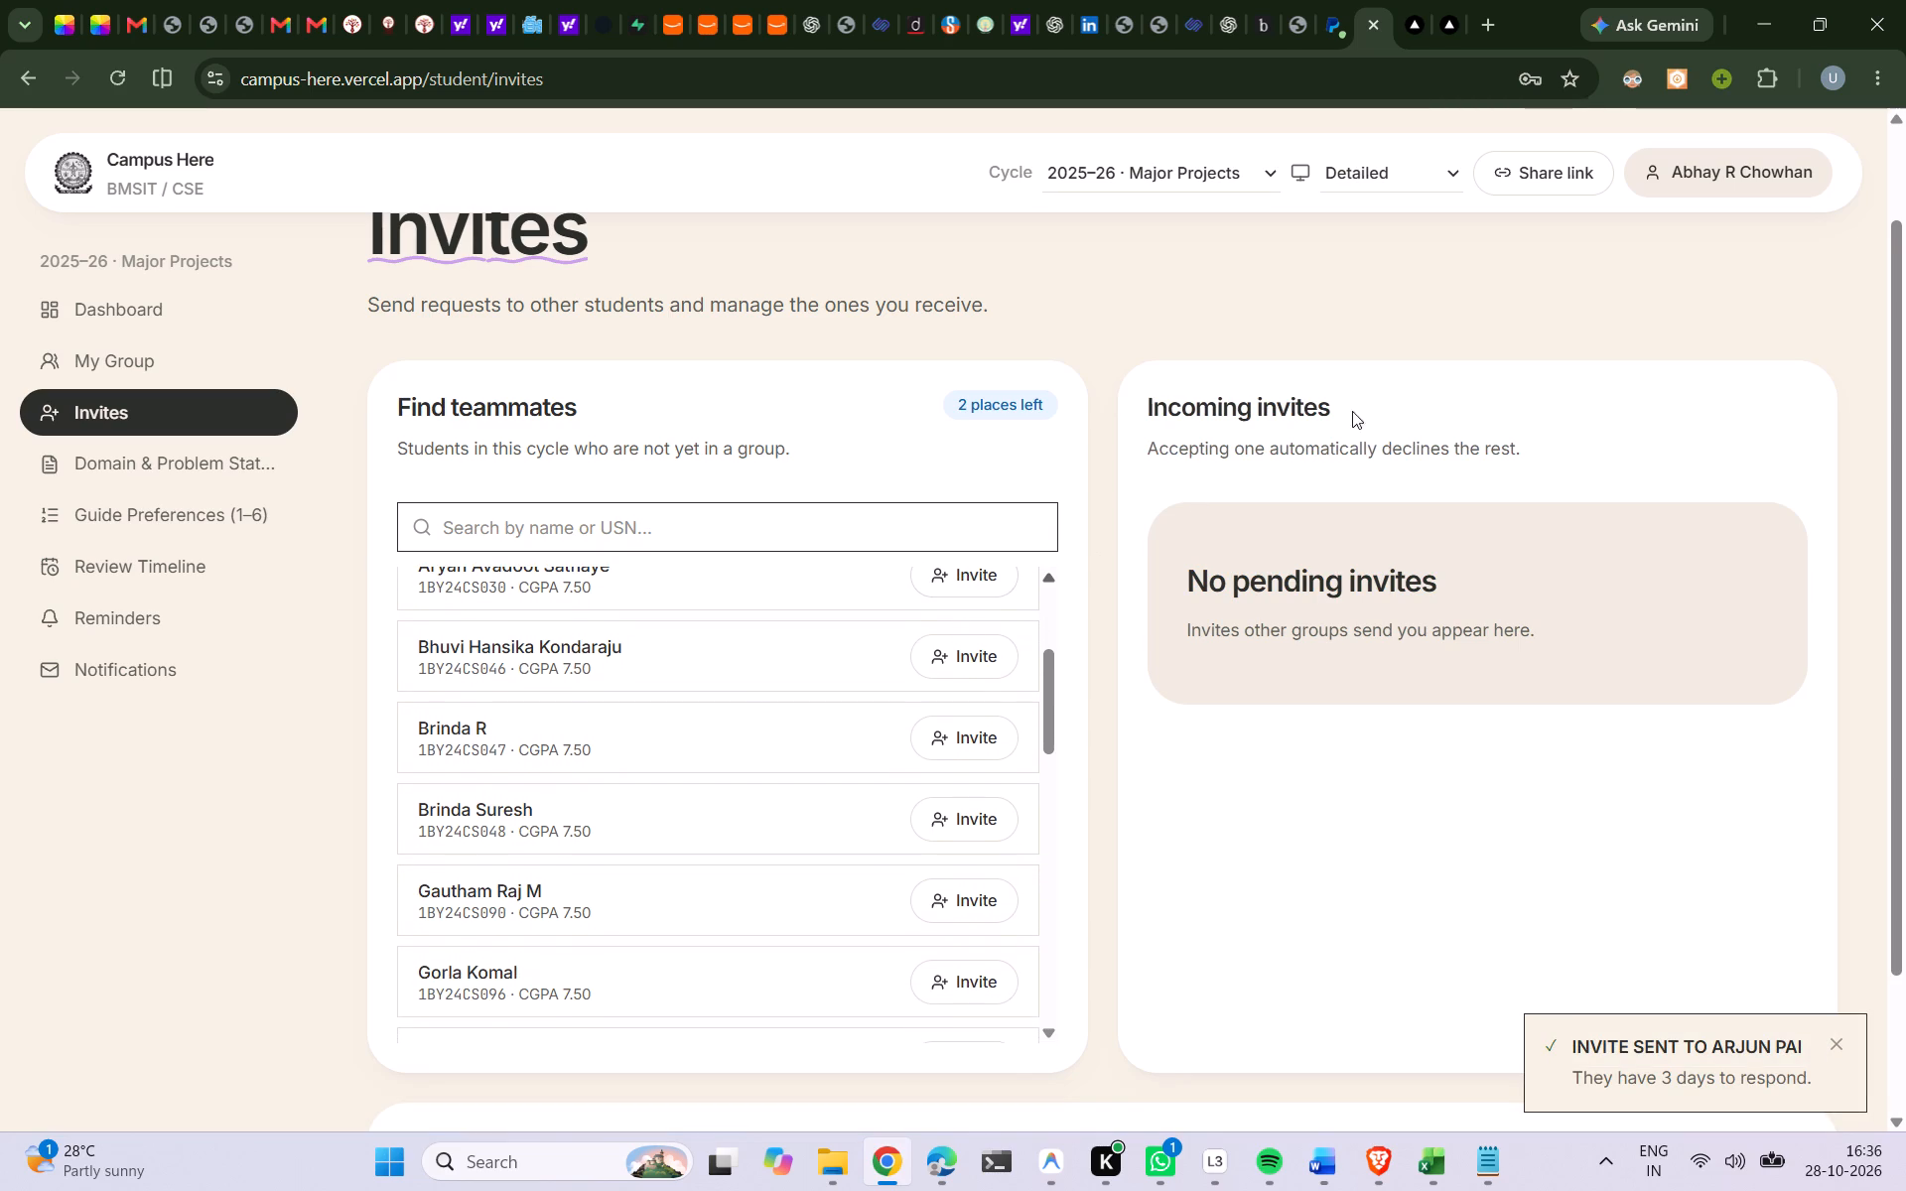
scroll(885, 653, "up", 1)
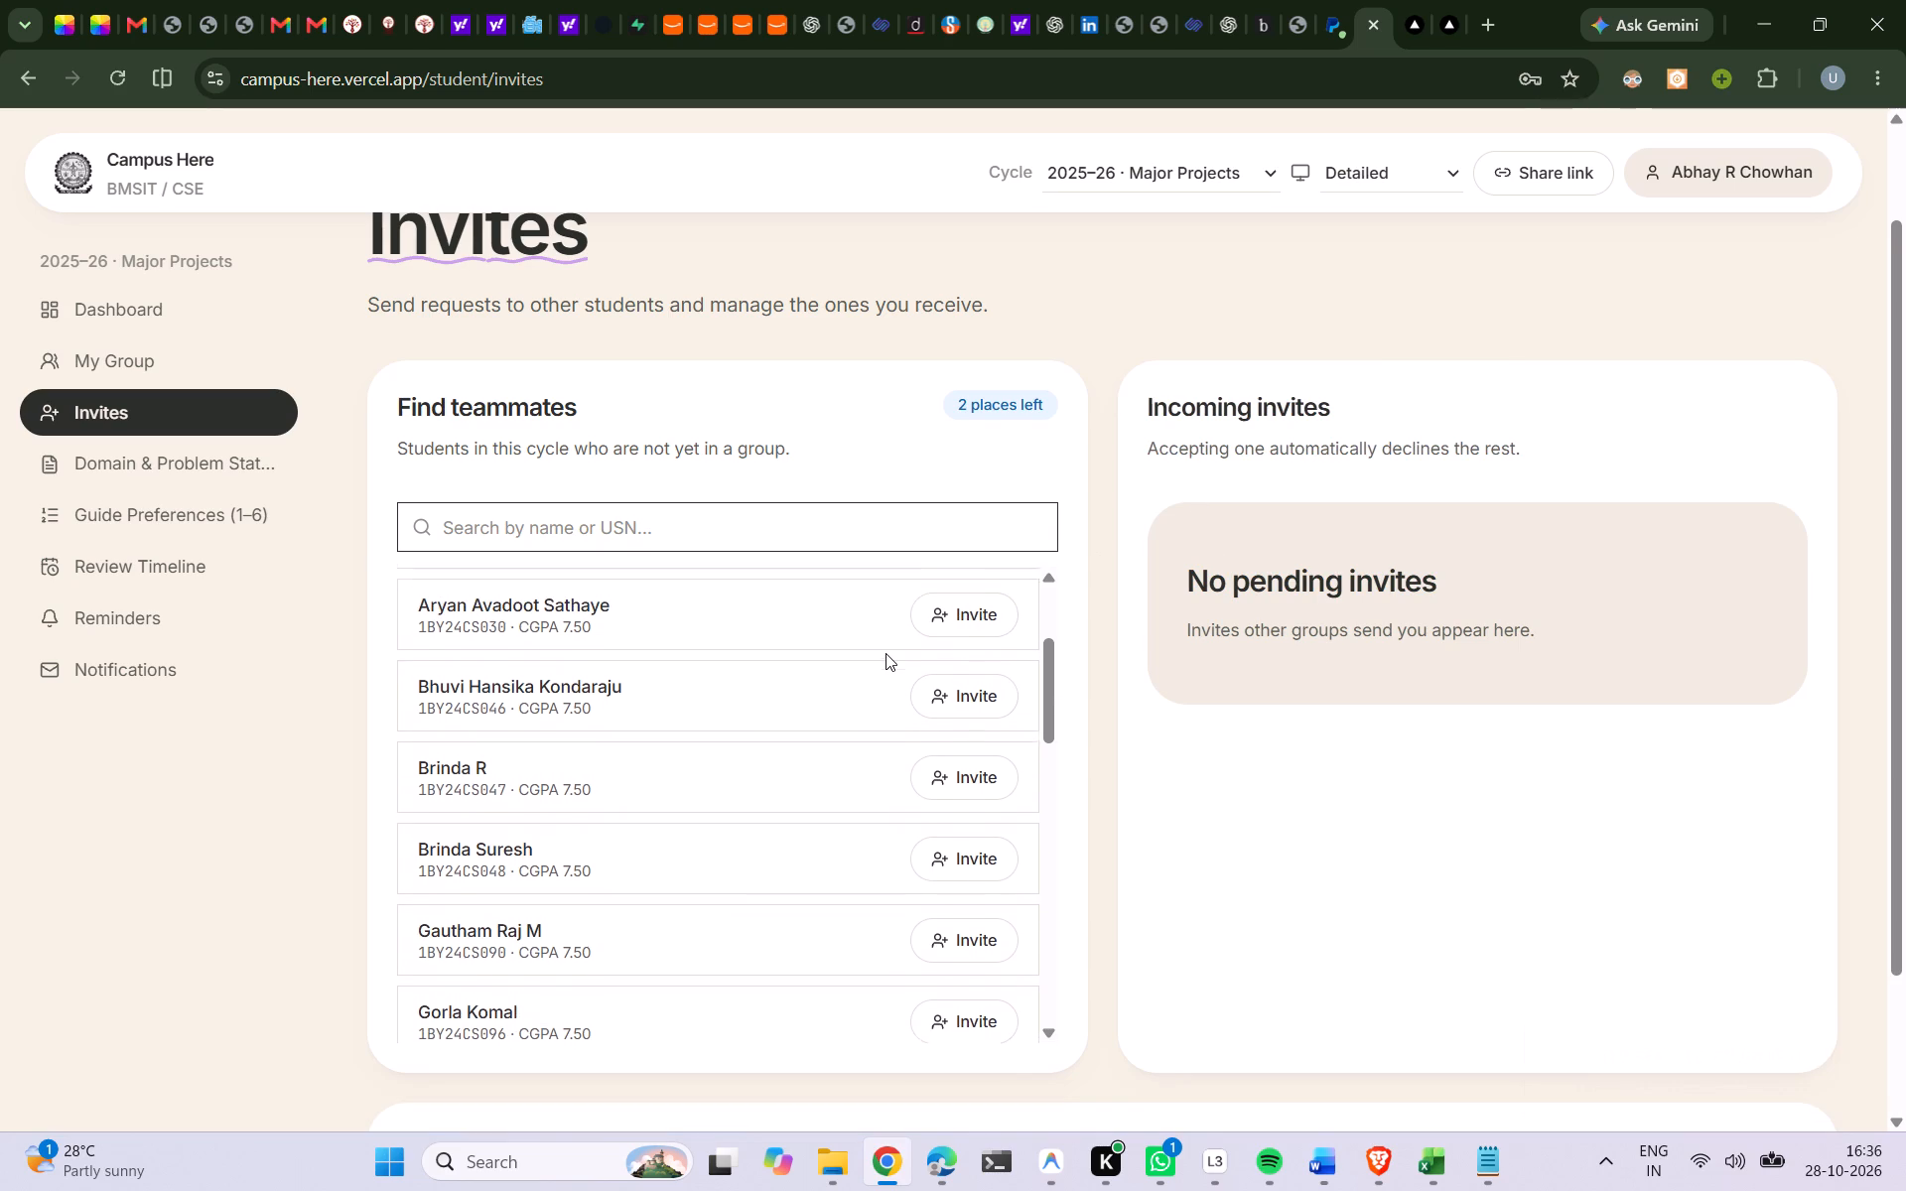
scroll(885, 653, "up", 2)
scroll(885, 653, "down", 2)
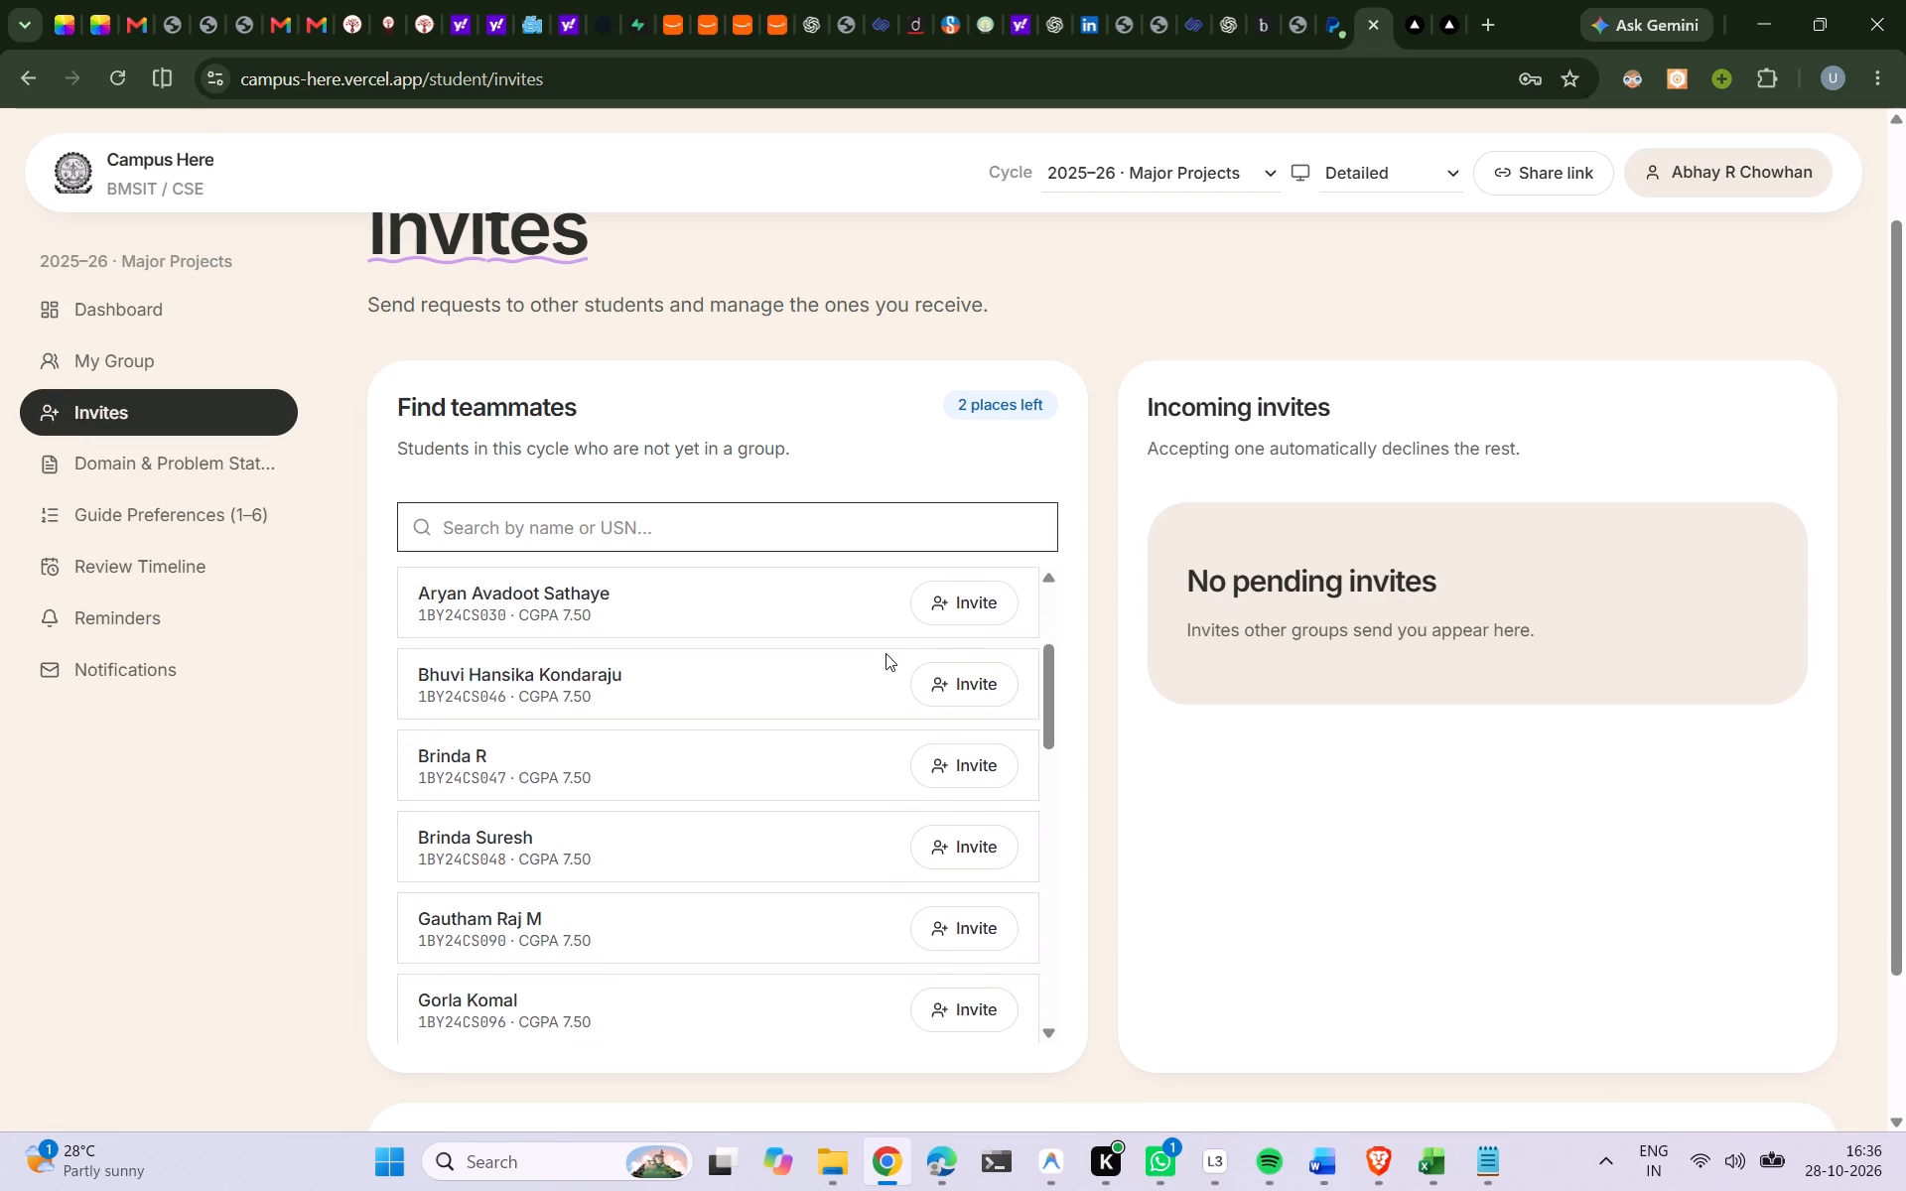
scroll(885, 653, "down", 2)
scroll(885, 653, "up", 1)
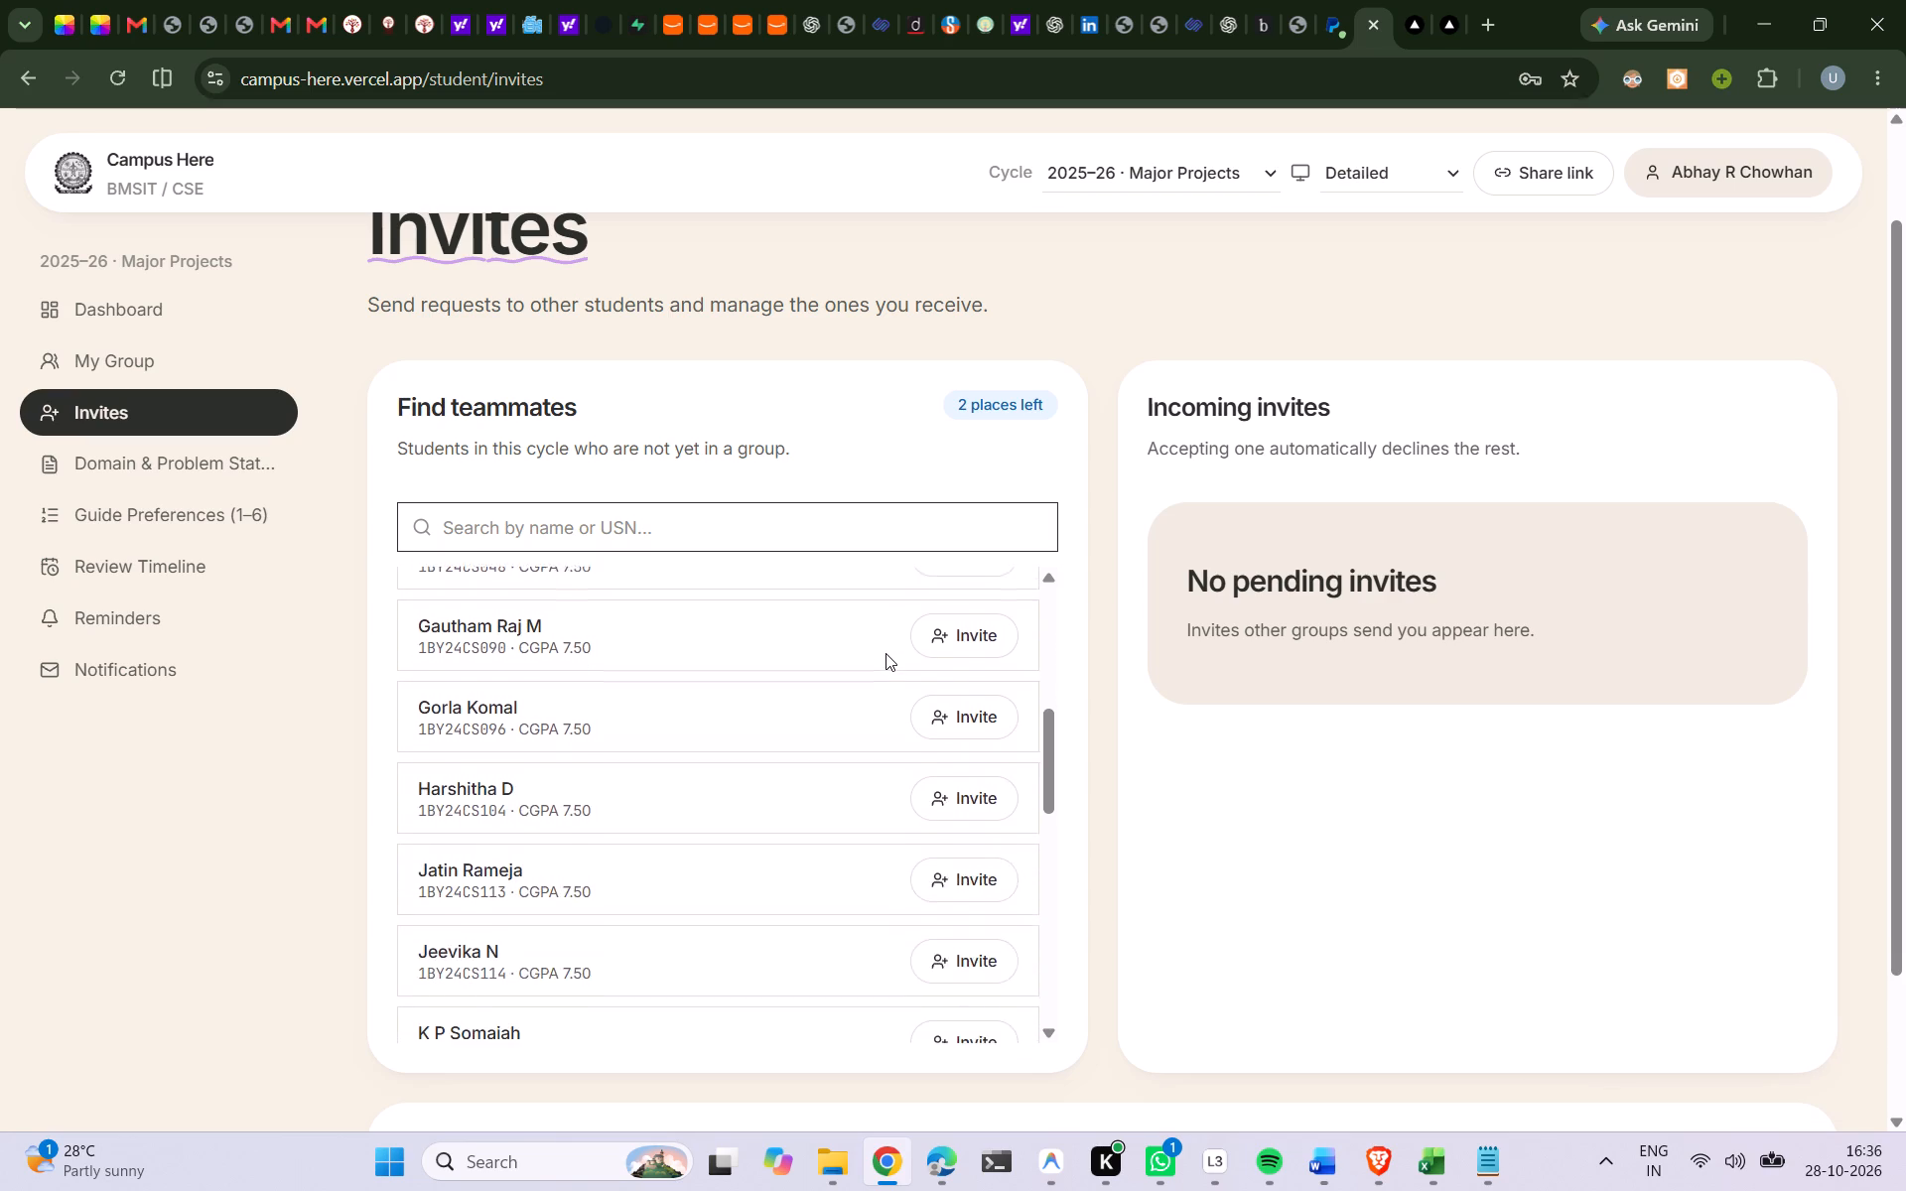
scroll(885, 653, "up", 1)
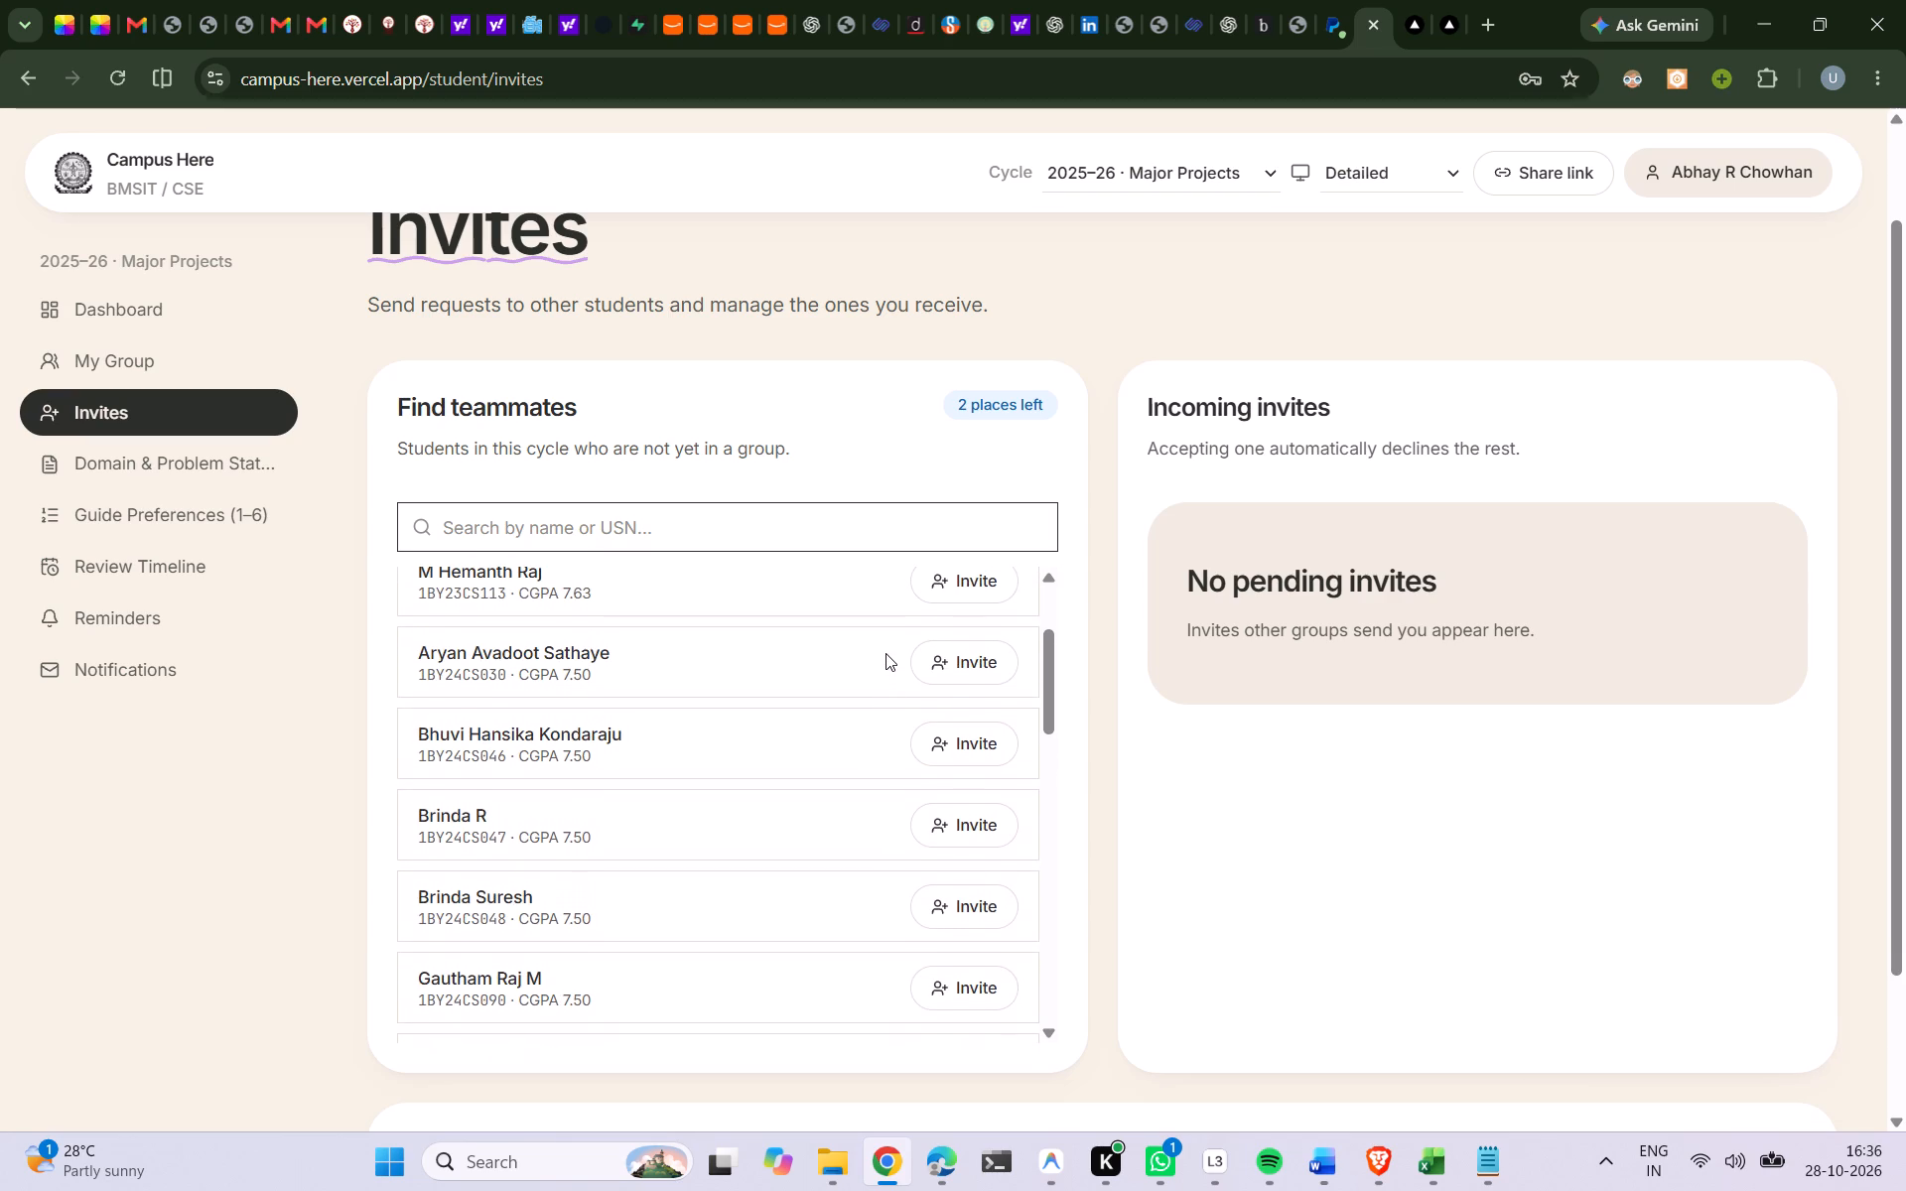
scroll(885, 653, "down", 5)
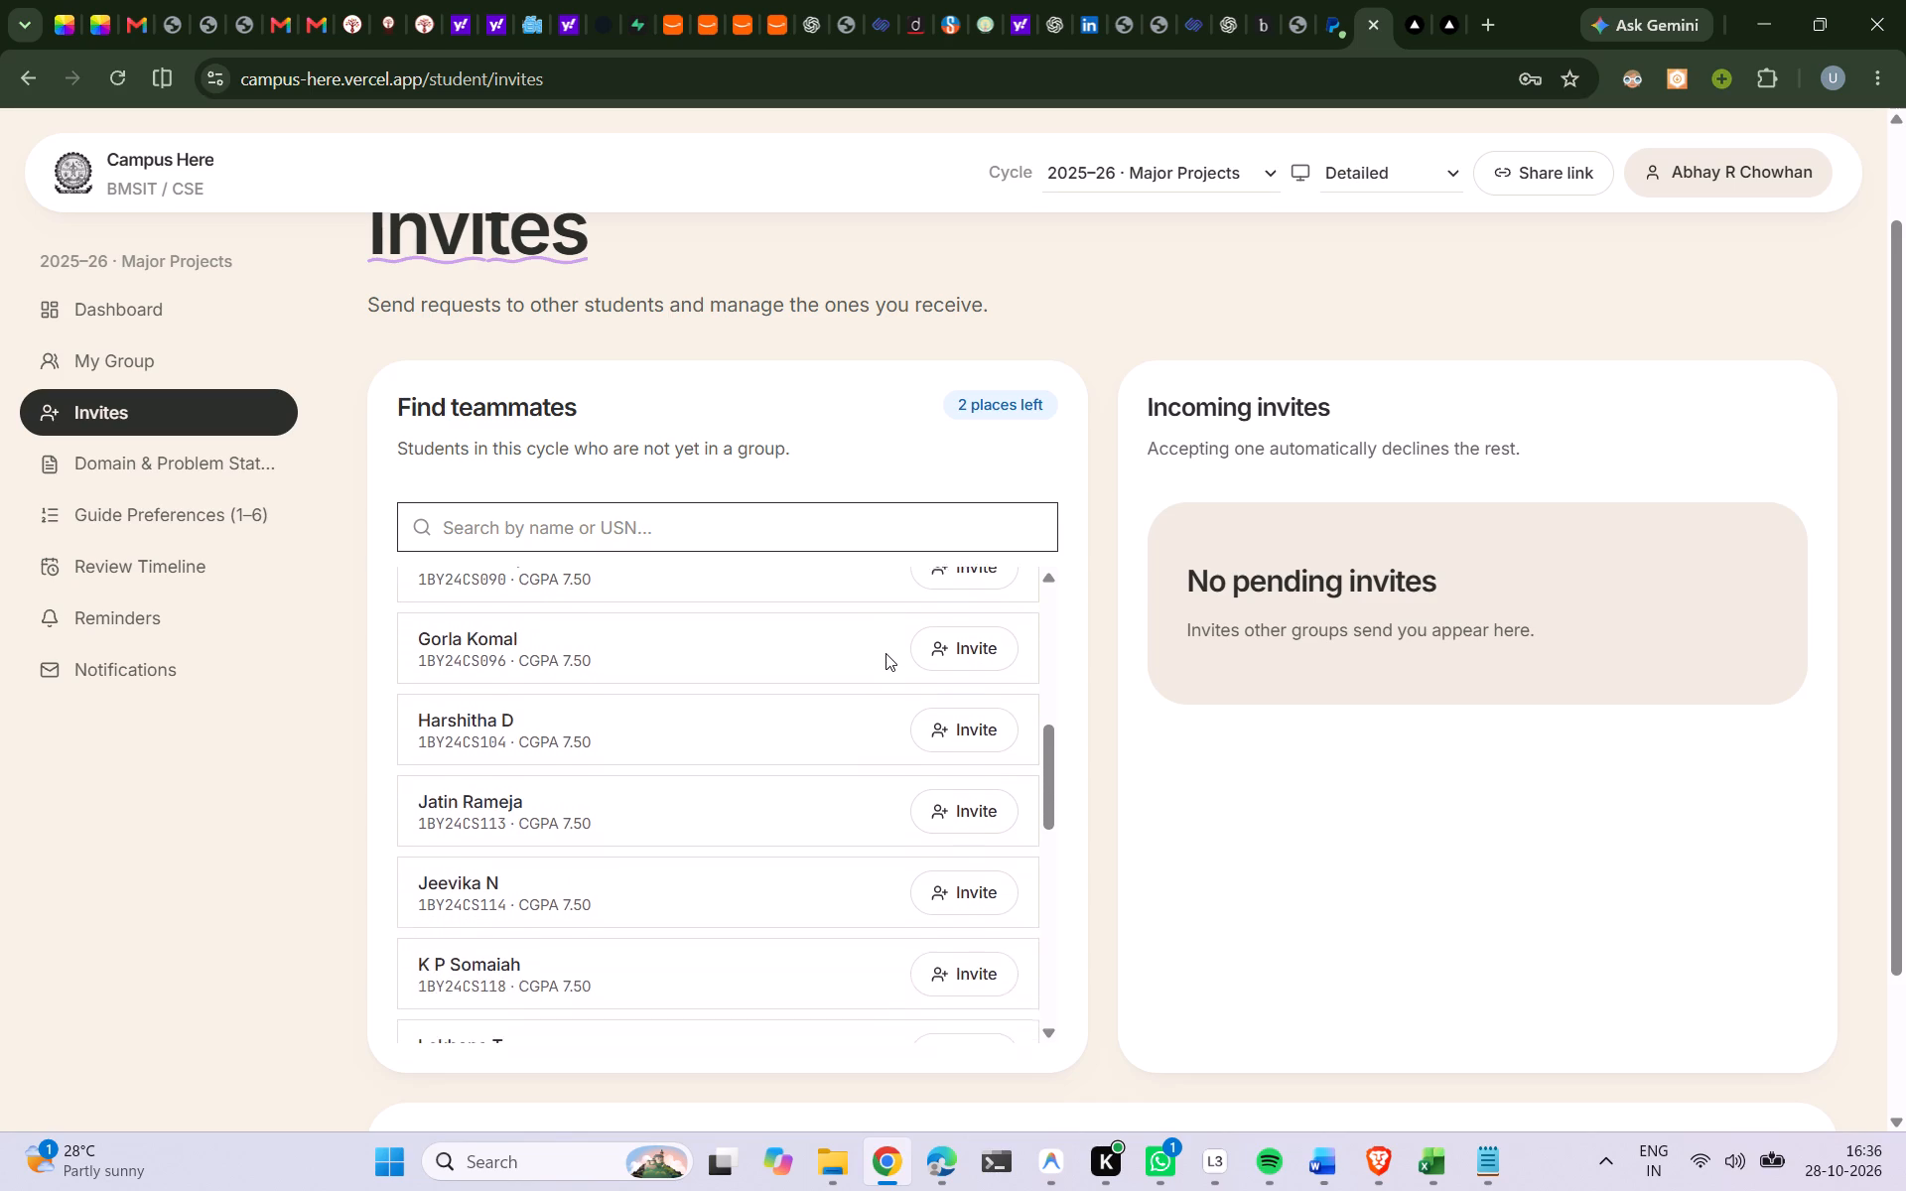
scroll(885, 653, "down", 1)
scroll(885, 653, "up", 2)
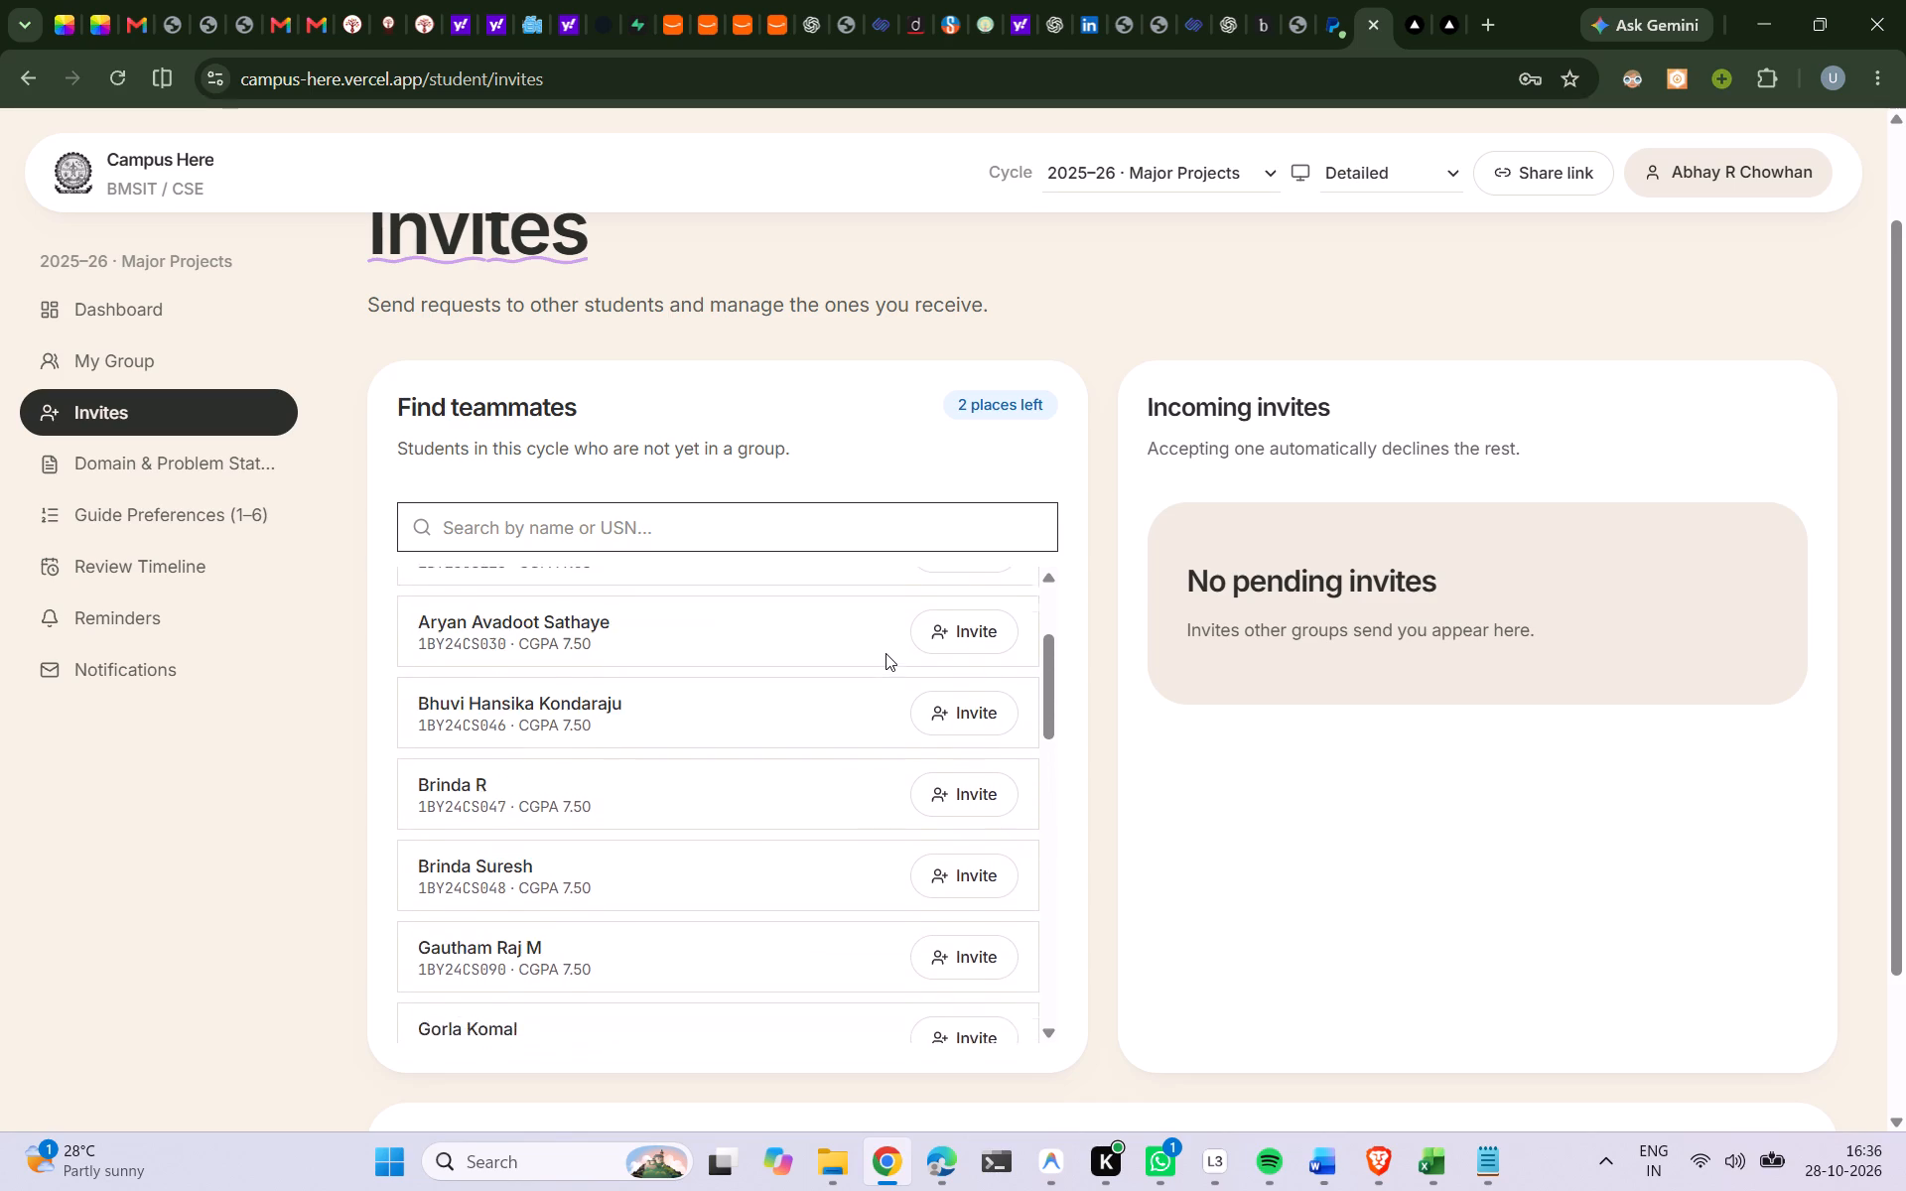
scroll(885, 653, "up", 3)
Examine the list of invites the group has sent at the end of the Invites page.
scroll(885, 653, "down", 1)
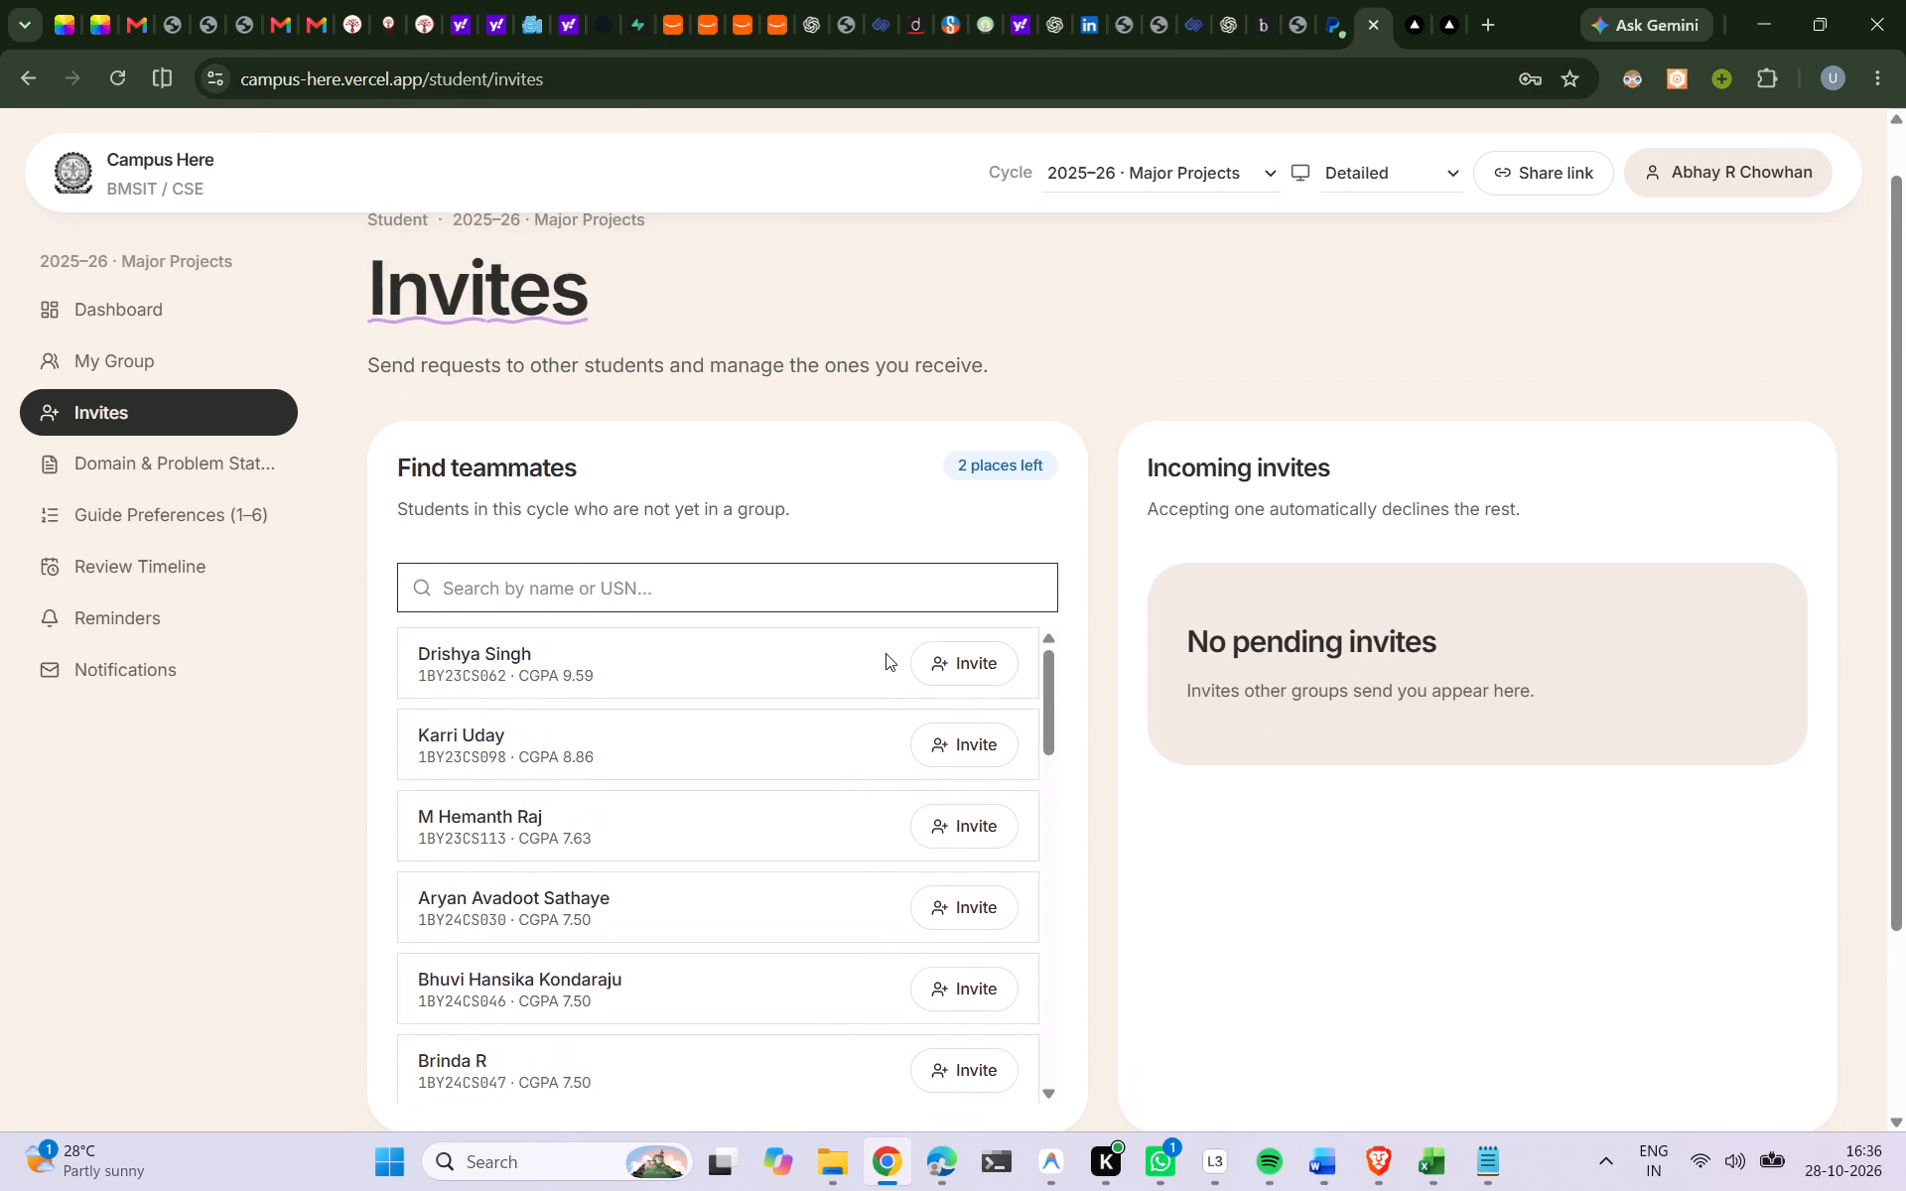
scroll(885, 653, "down", 4)
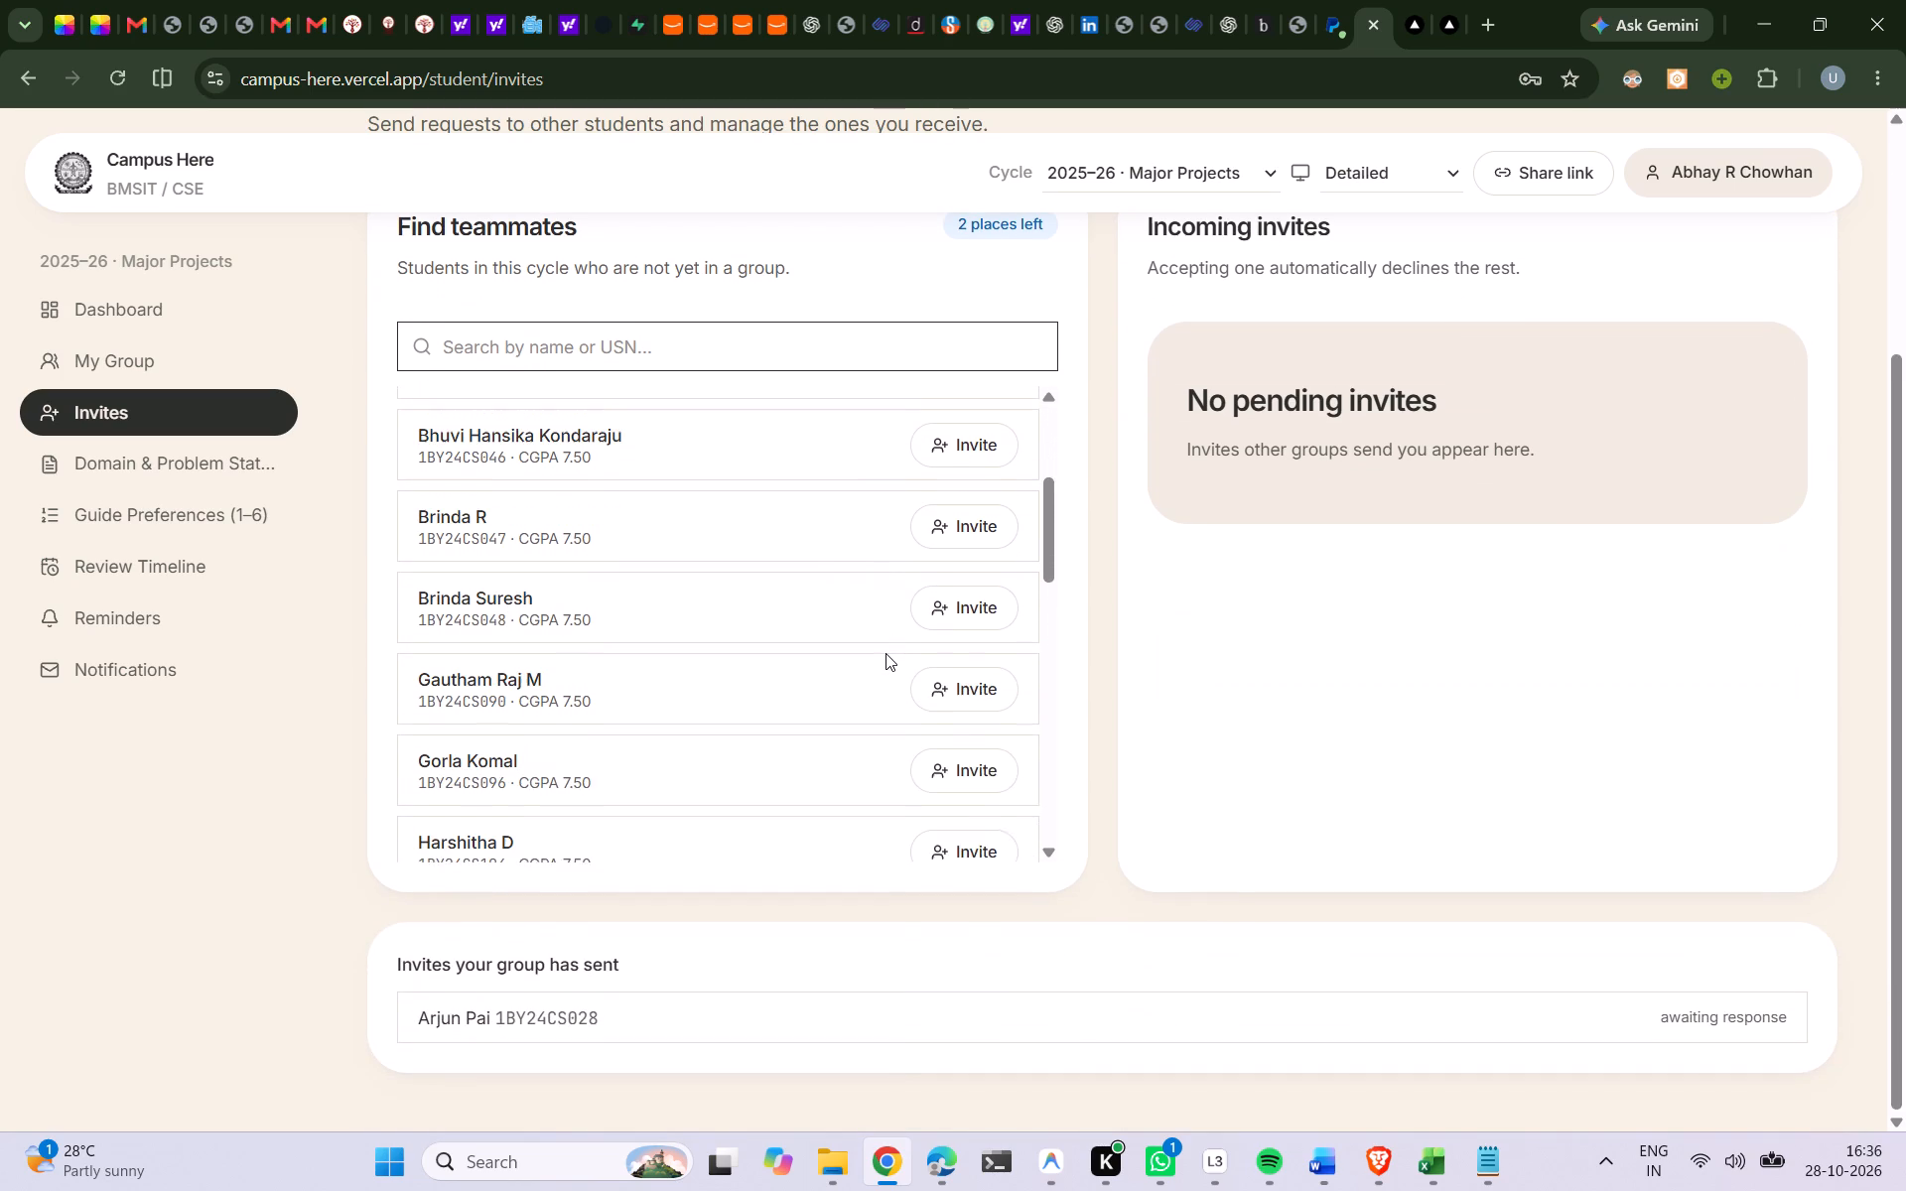
scroll(885, 653, "down", 2)
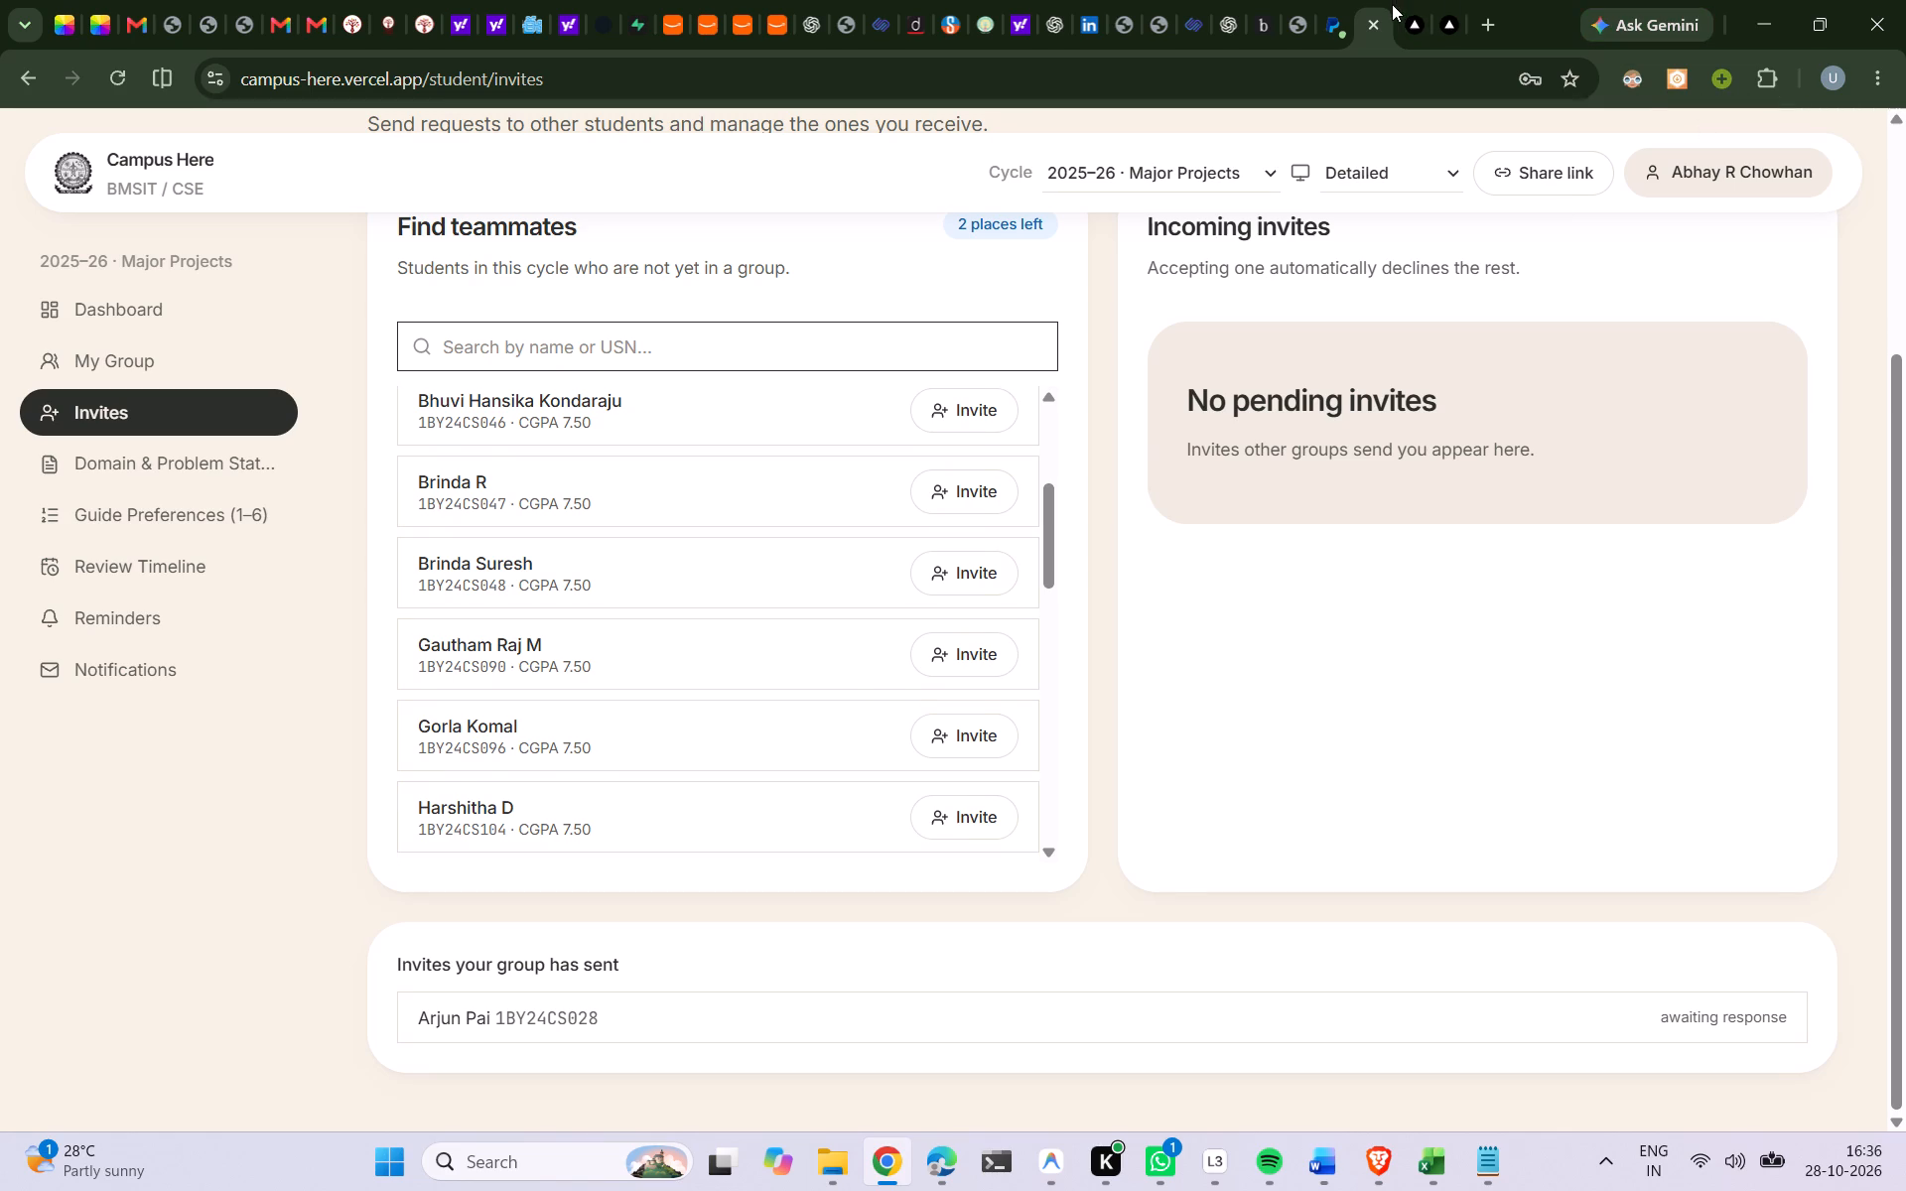
Switch to the Campus Here landing page that is already open in the browser and enter the portal through Sign in.
left_click(1409, 0)
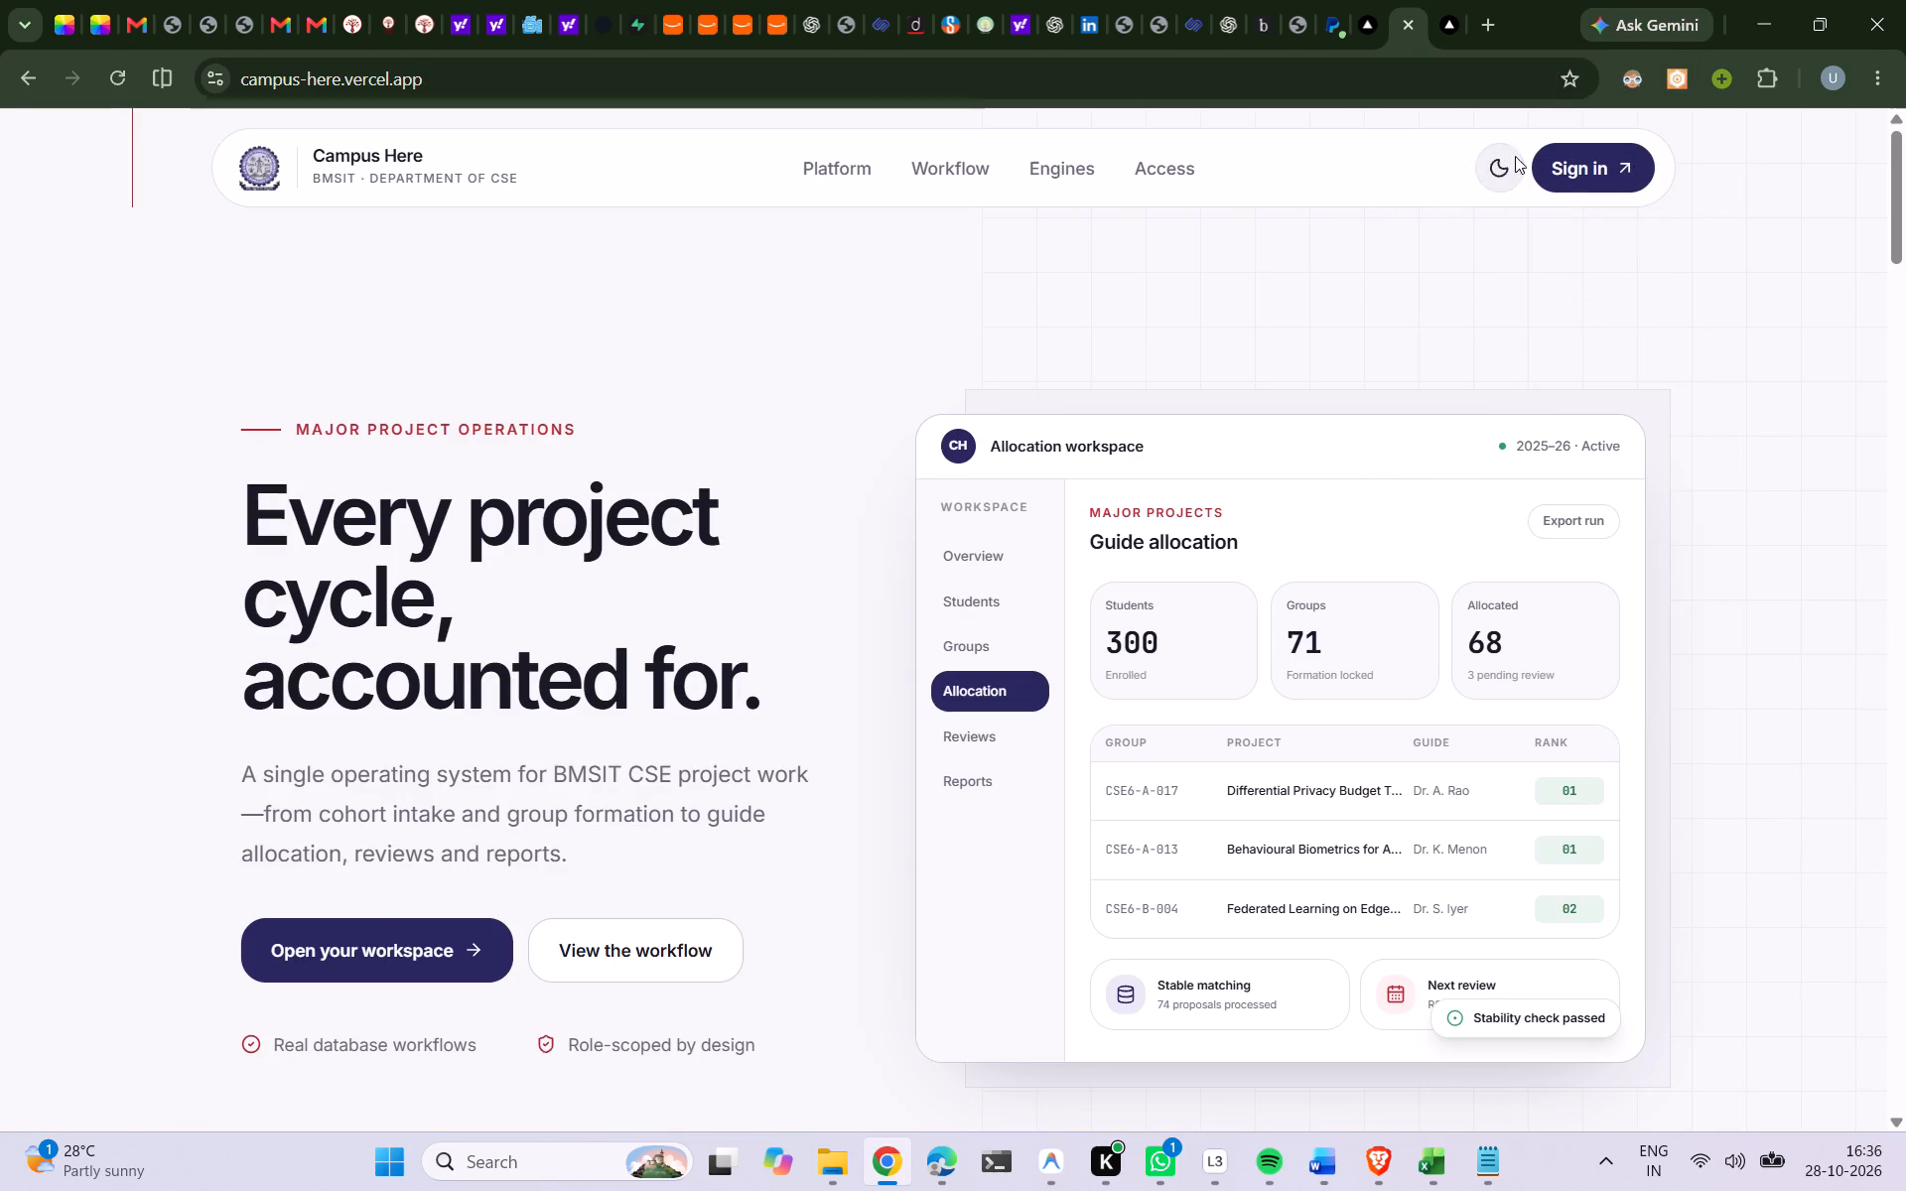
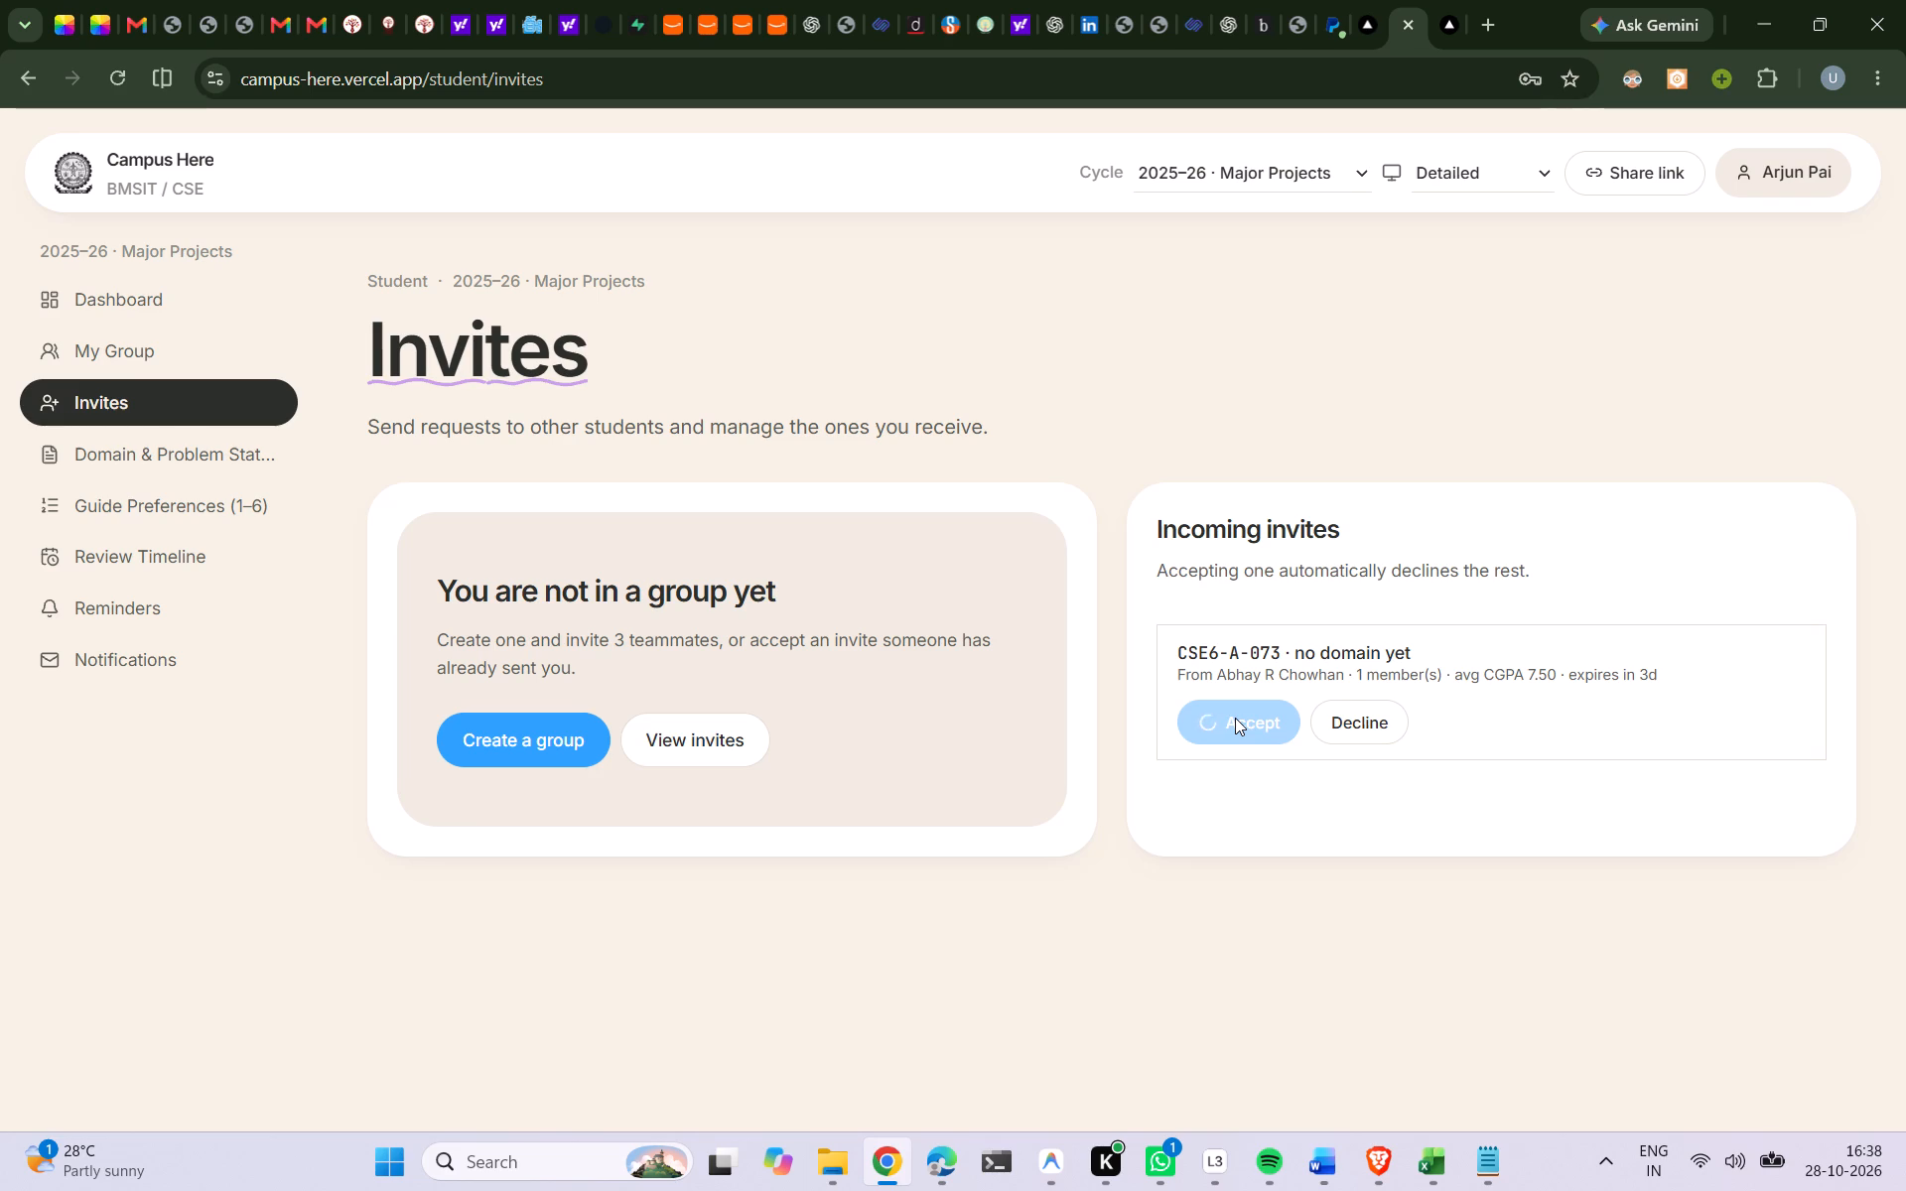
Invite the first student listed with a CGPA of 7.50 under Find teammates to join group CSE6-A-073.
scroll(1235, 718, "down", 1)
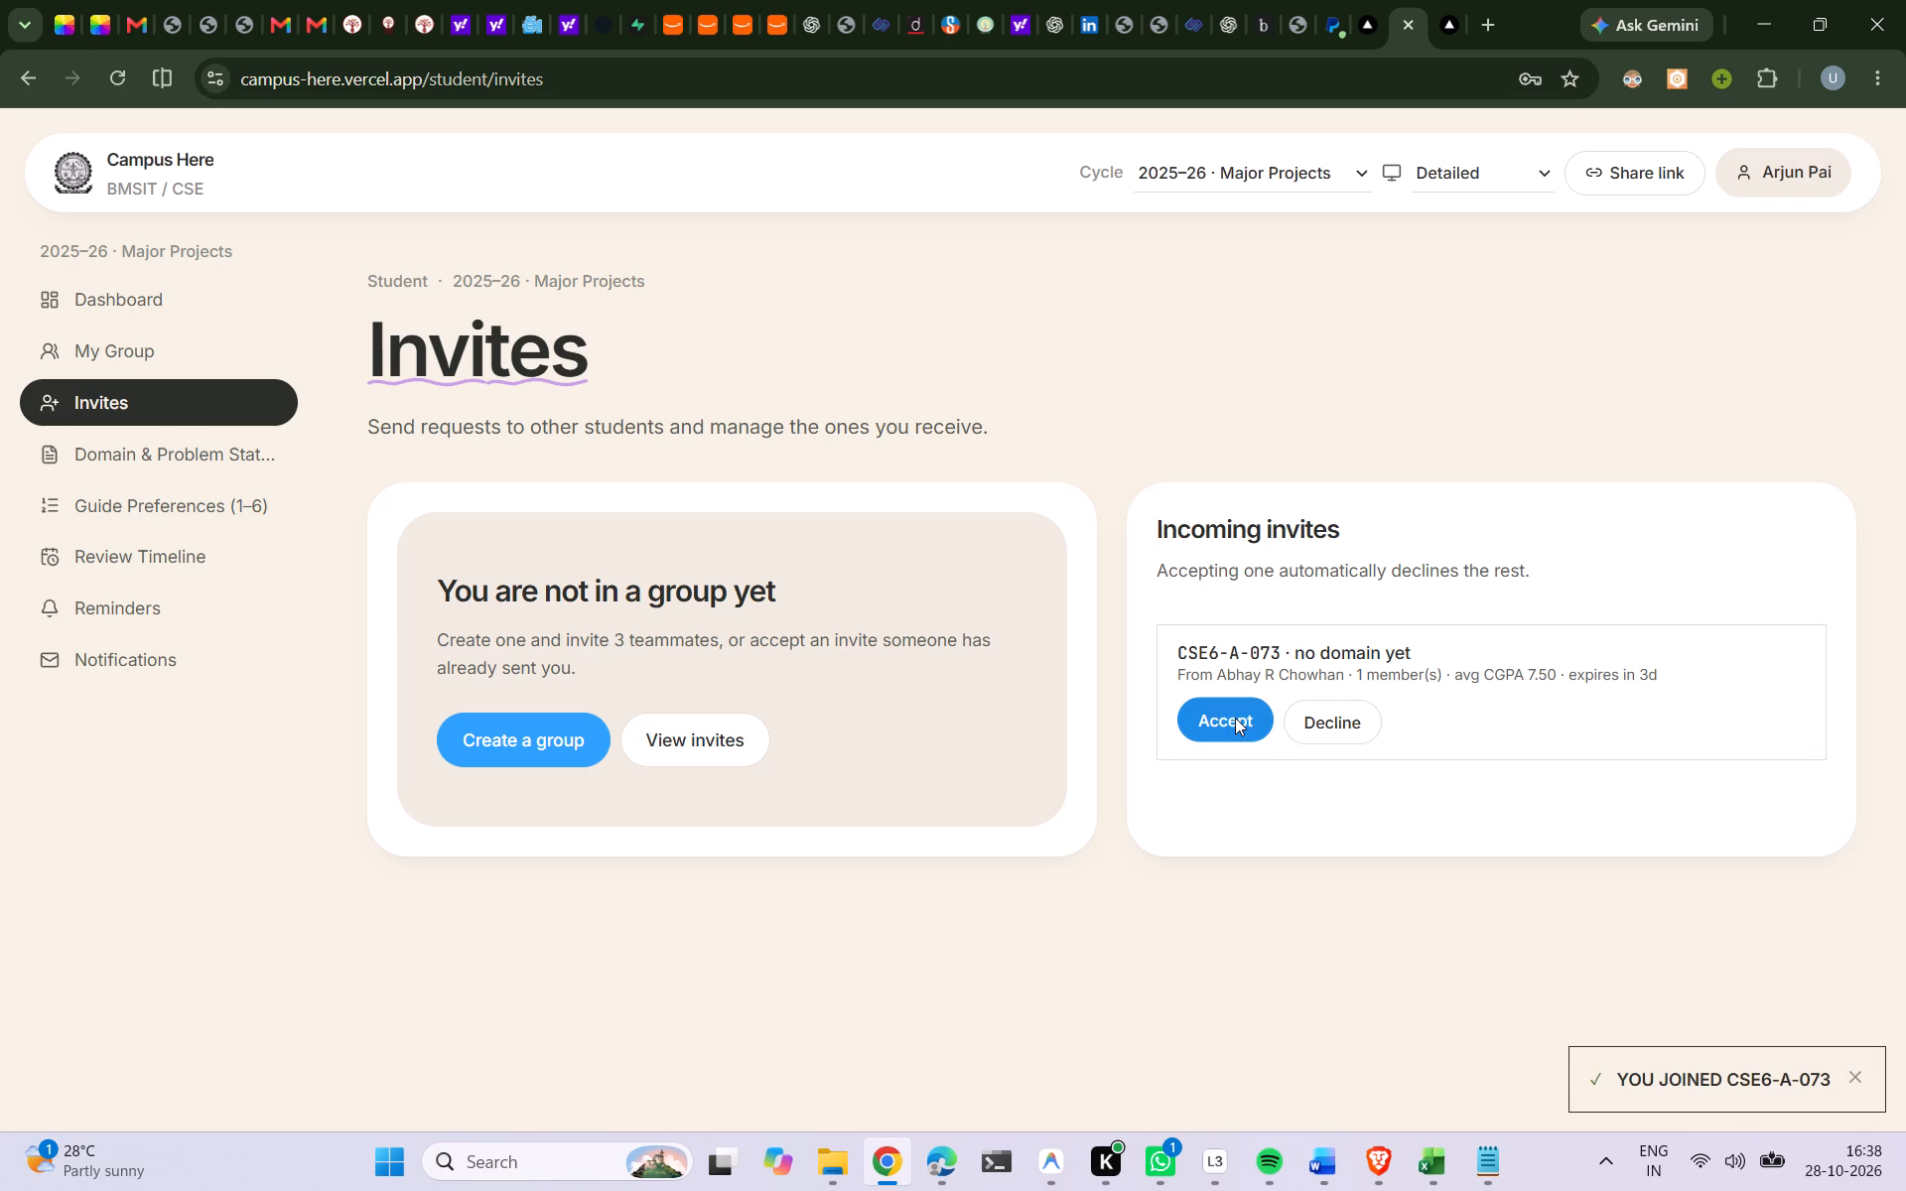
scroll(1235, 718, "down", 1)
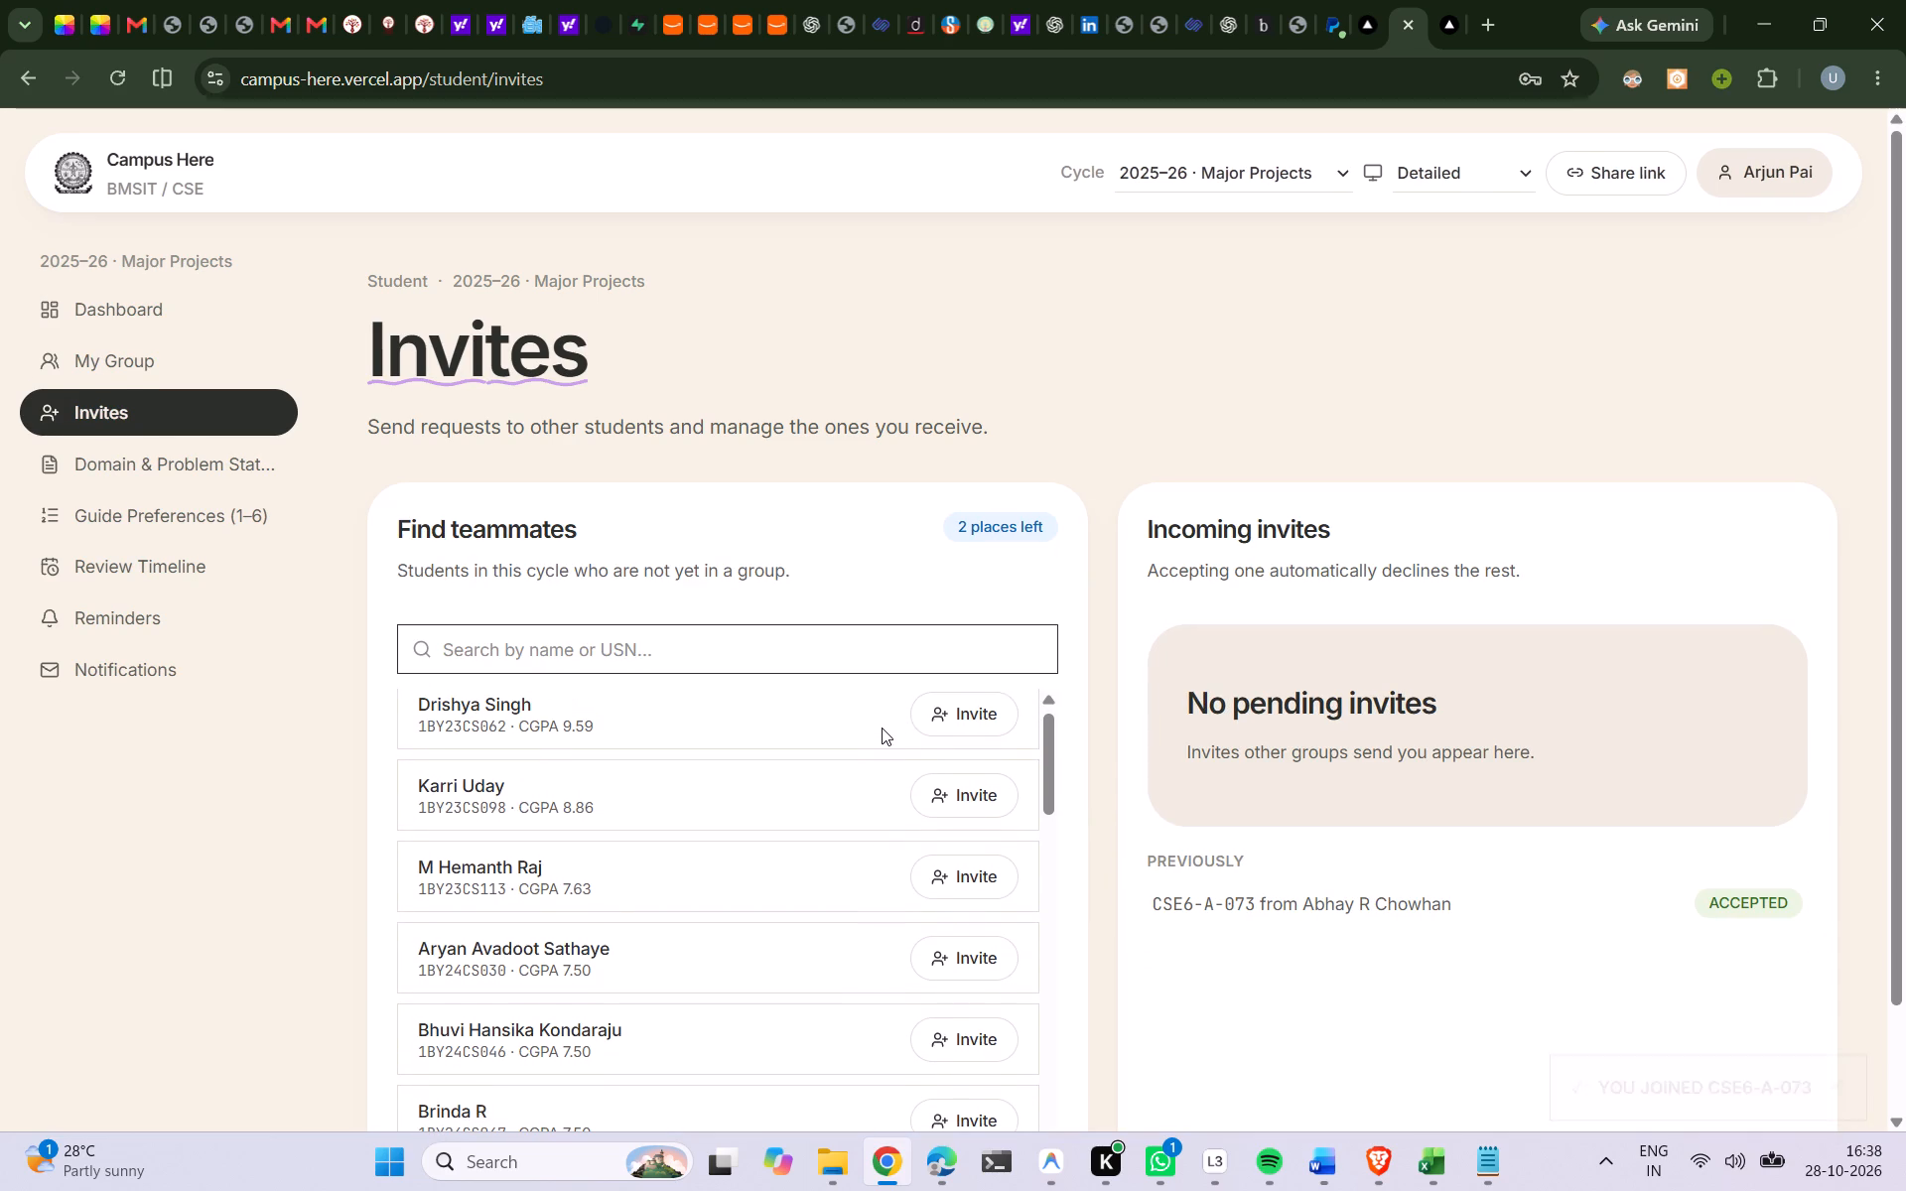
scroll(1109, 772, "down", 3)
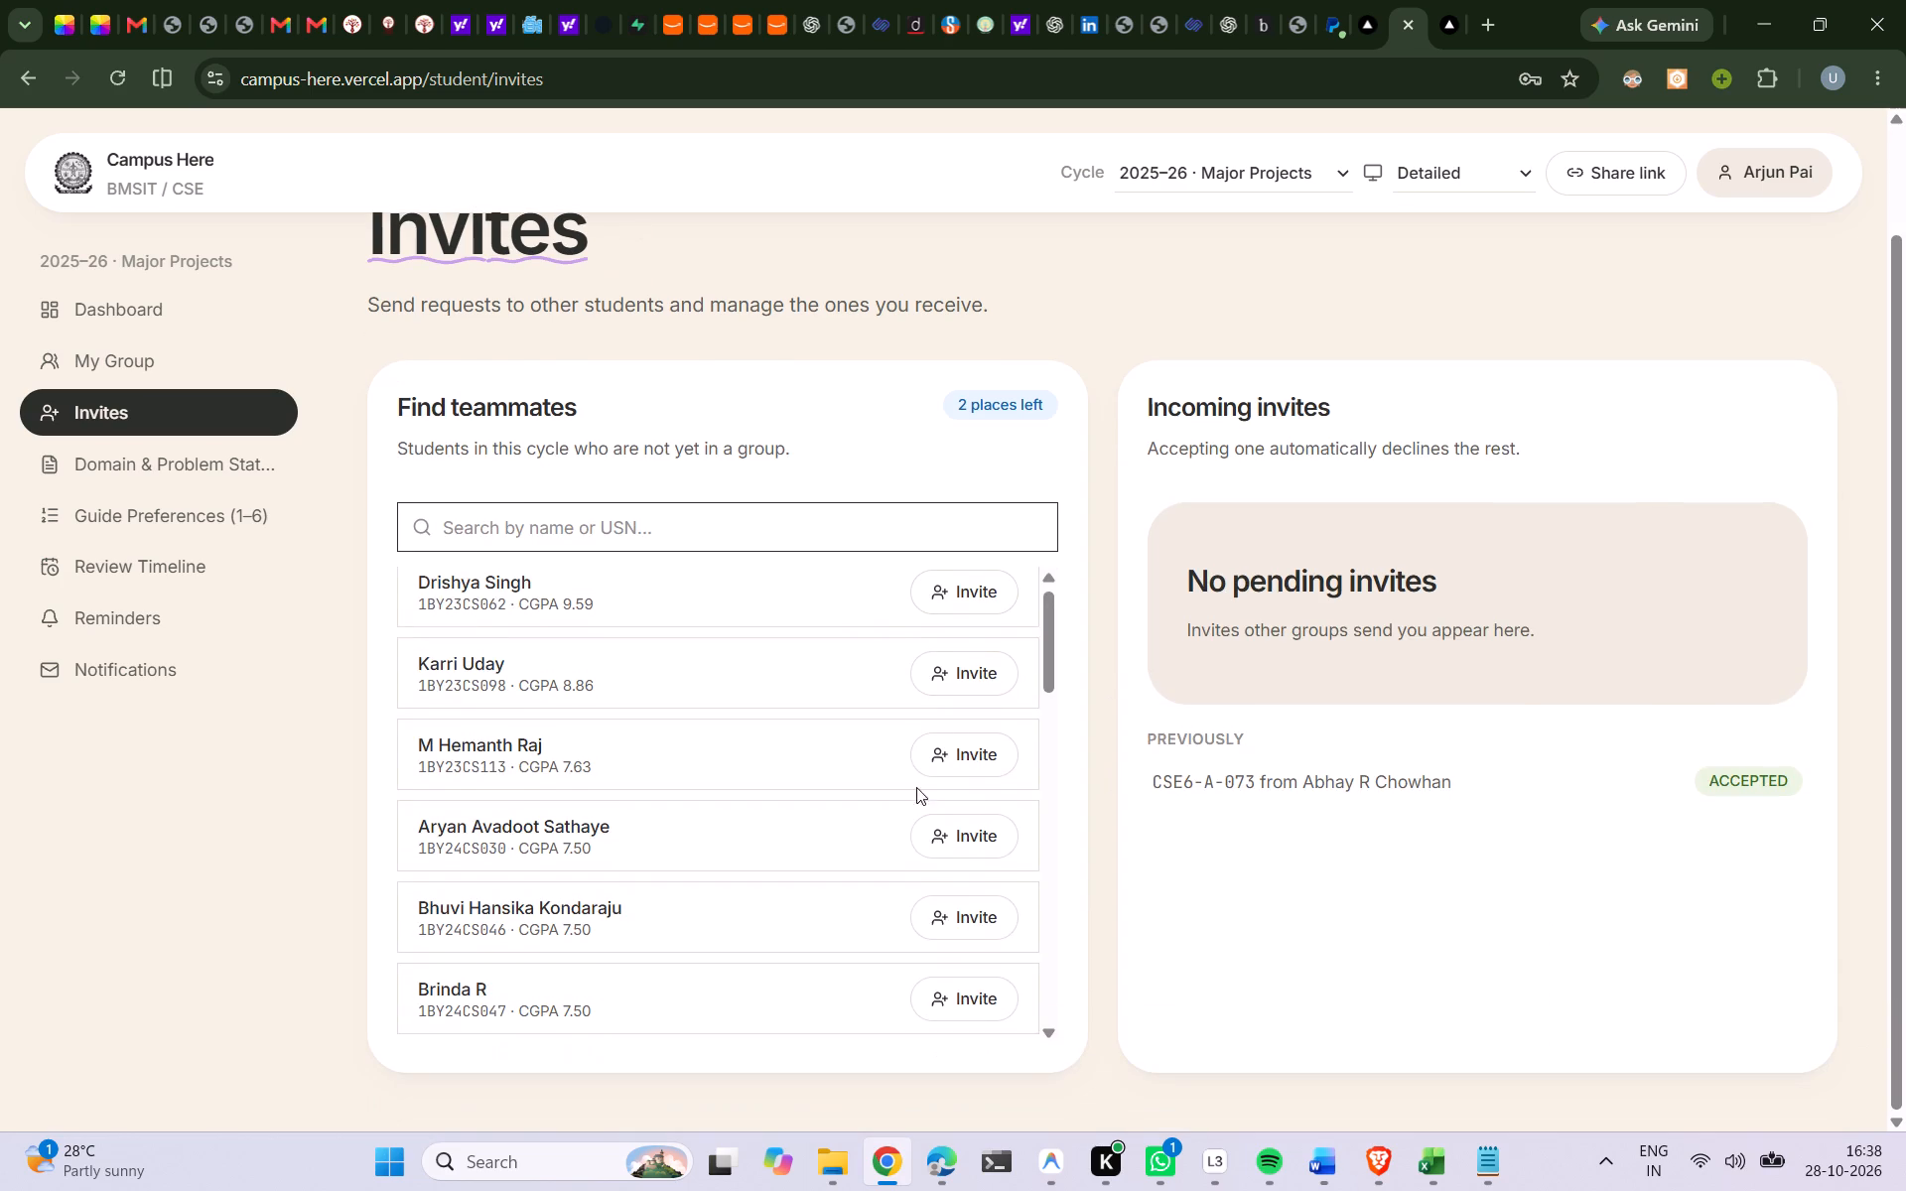
scroll(847, 778, "down", 3)
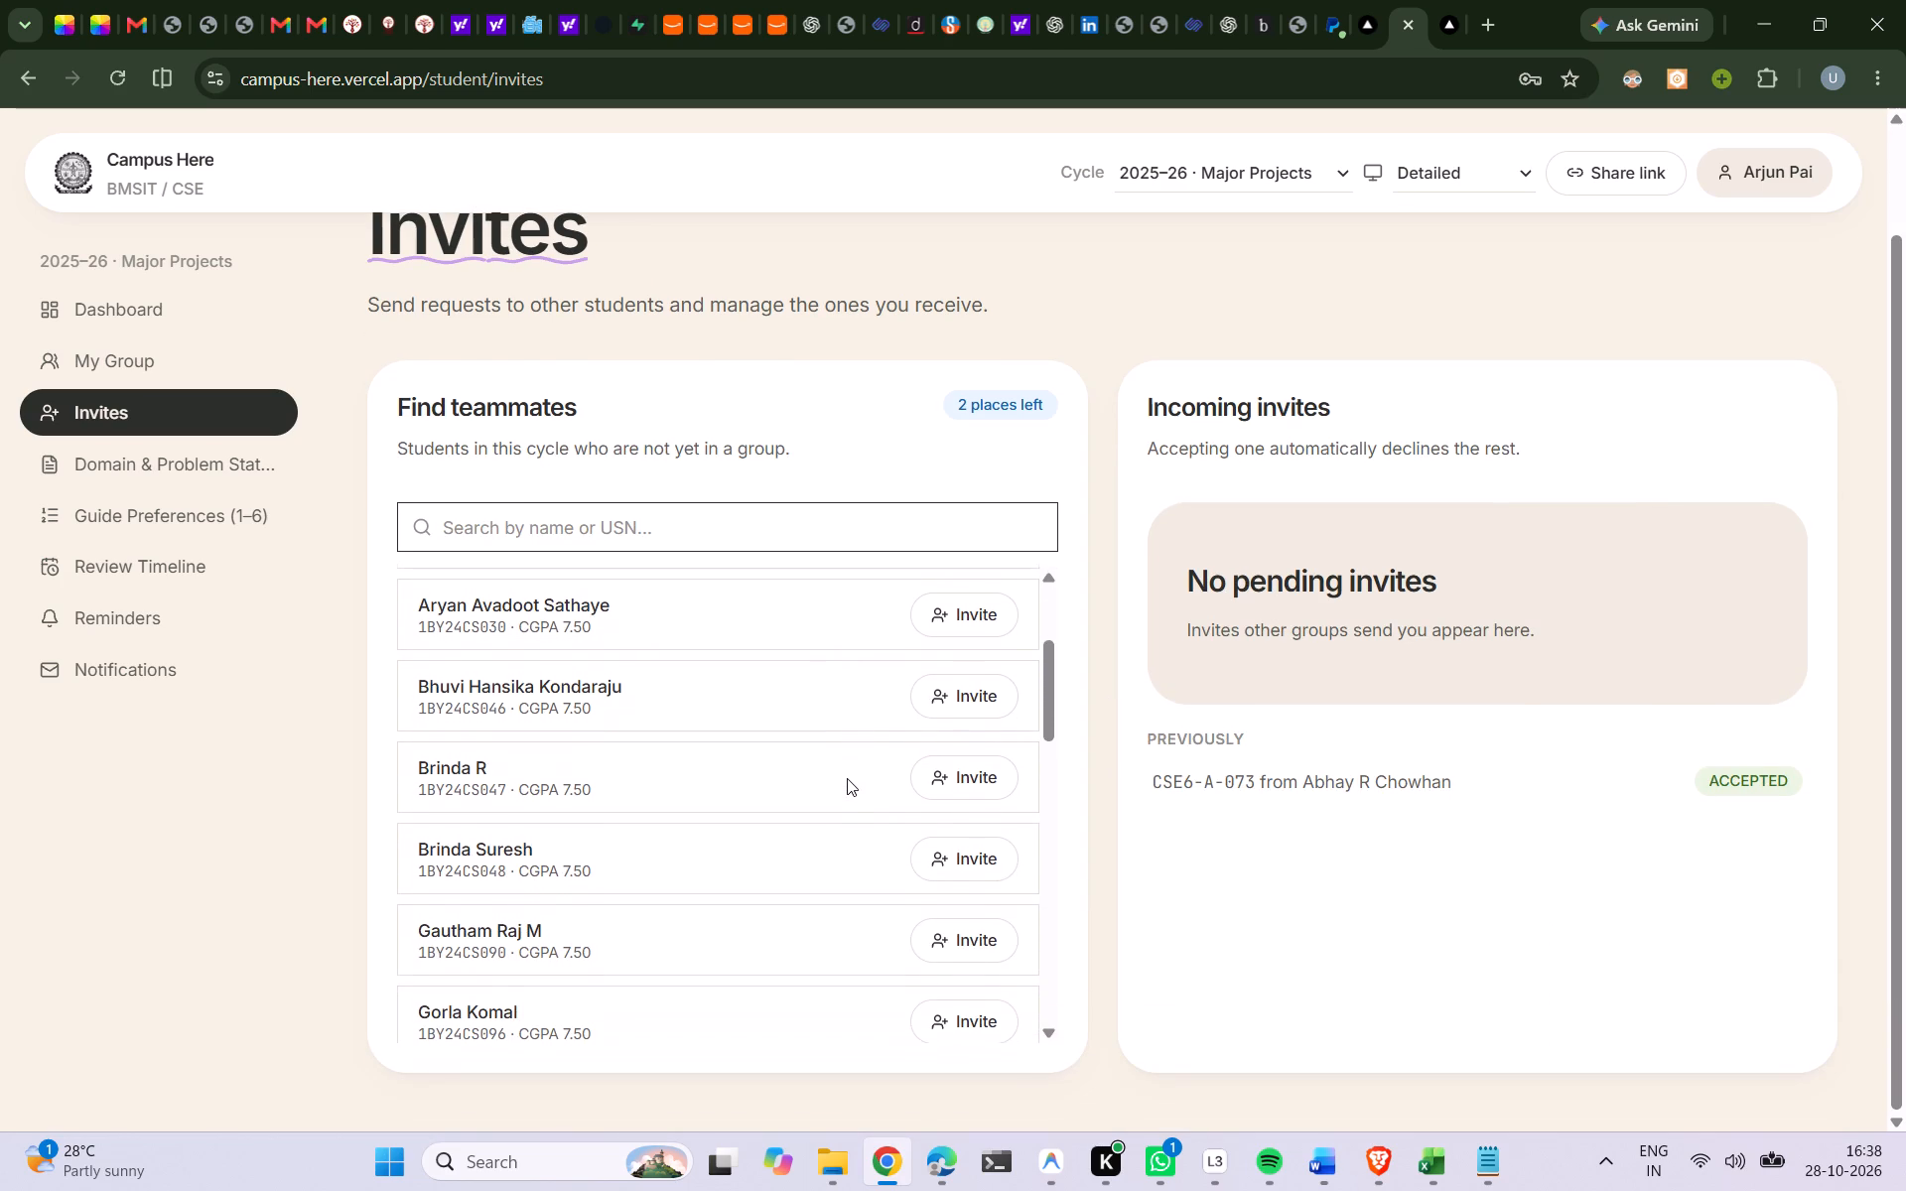
scroll(847, 778, "down", 2)
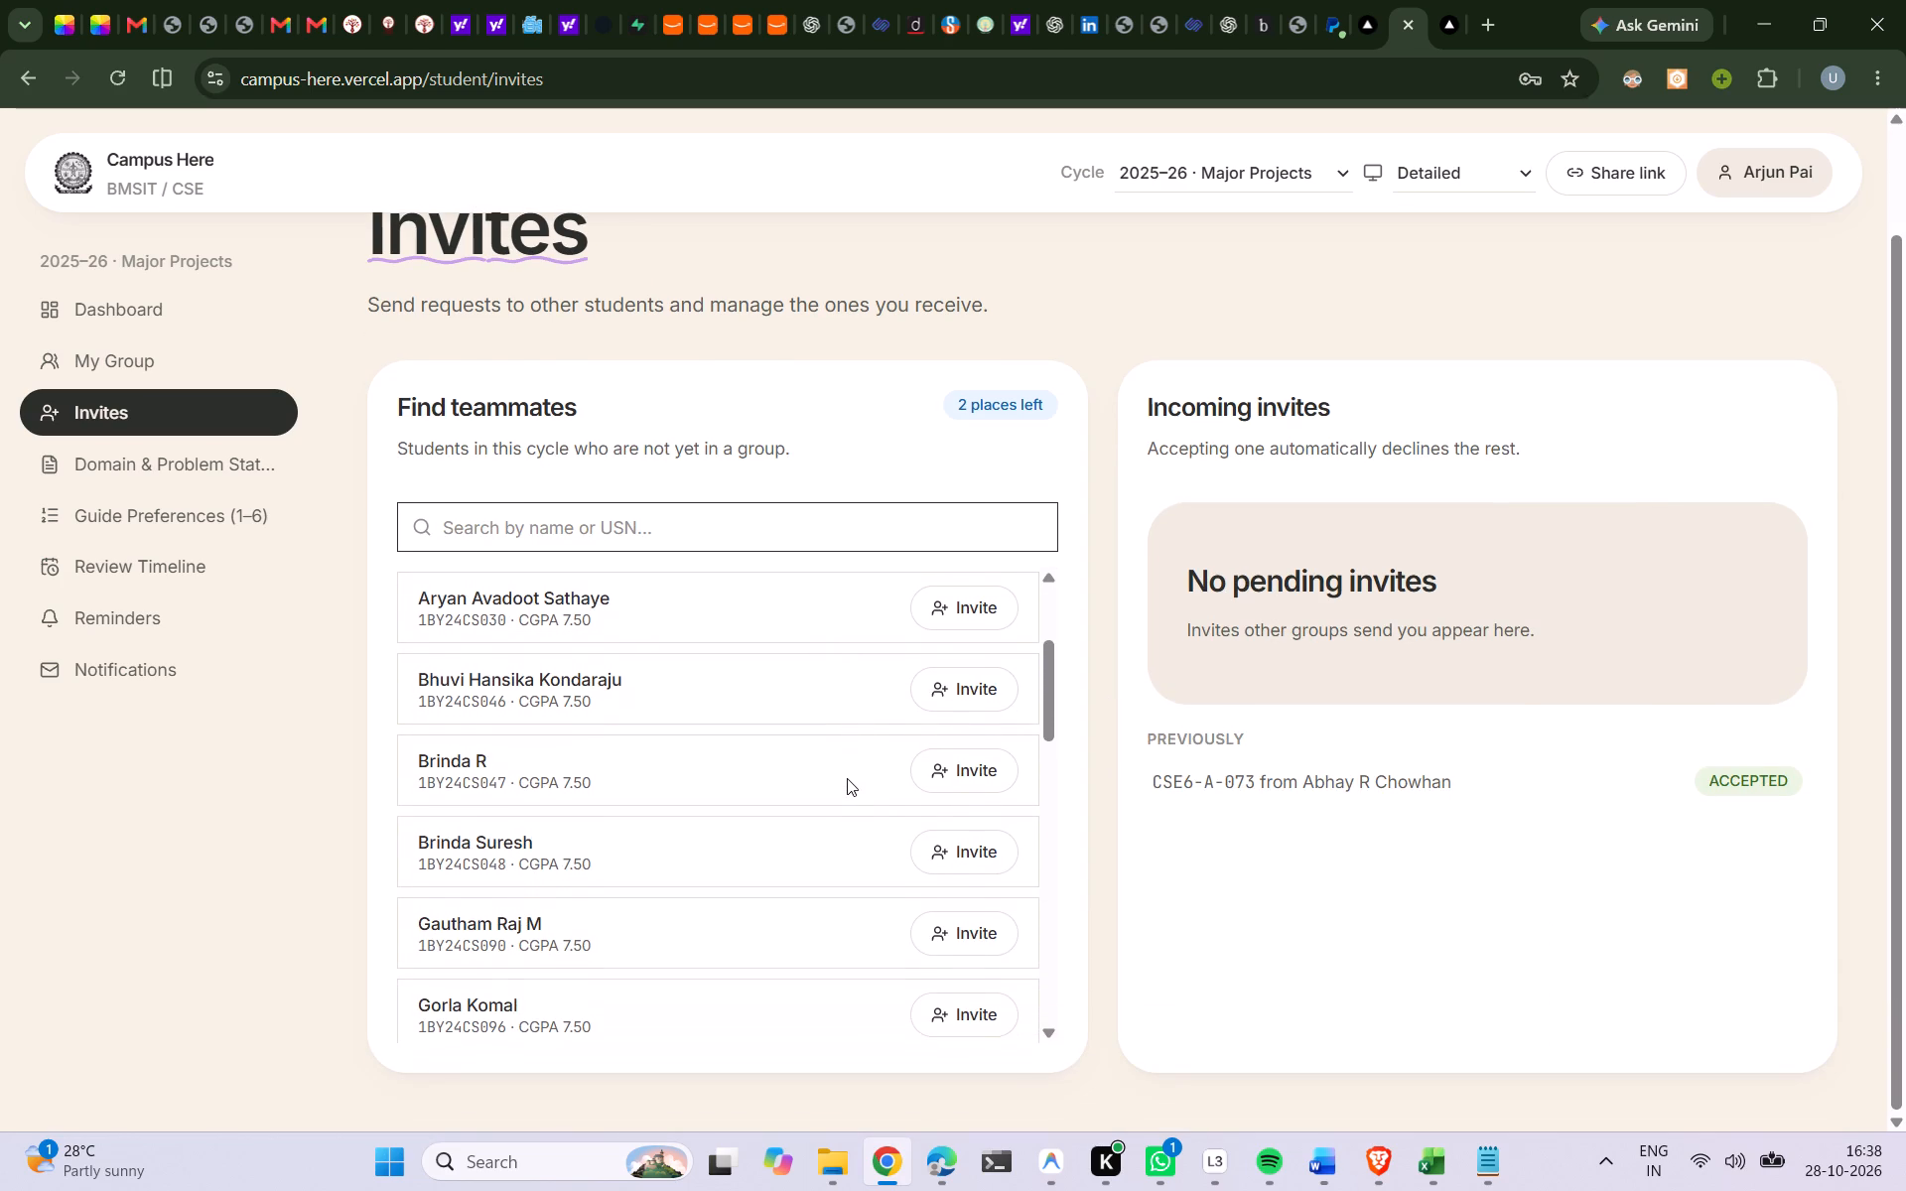
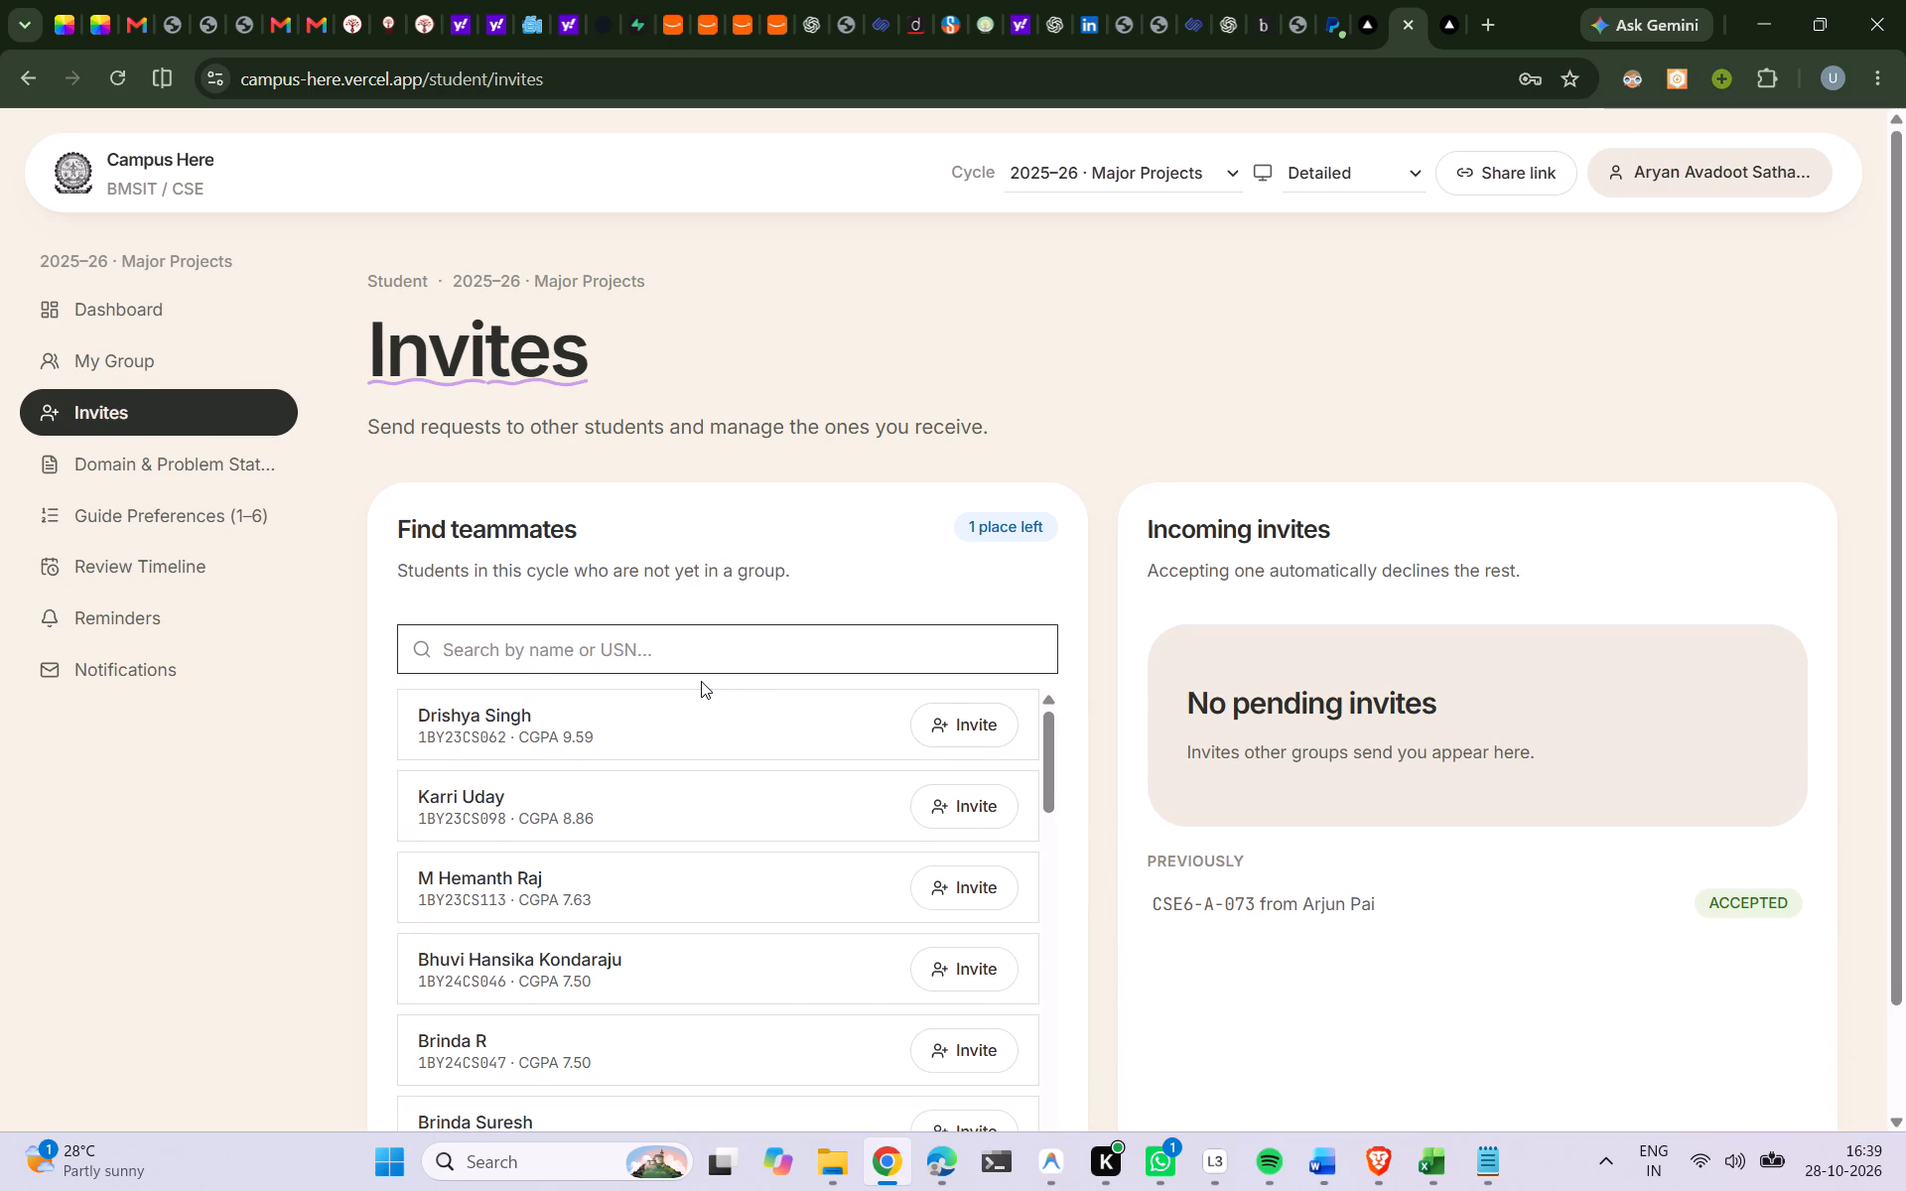
Look through the list of students without a group under Find teammates.
scroll(701, 681, "down", 4)
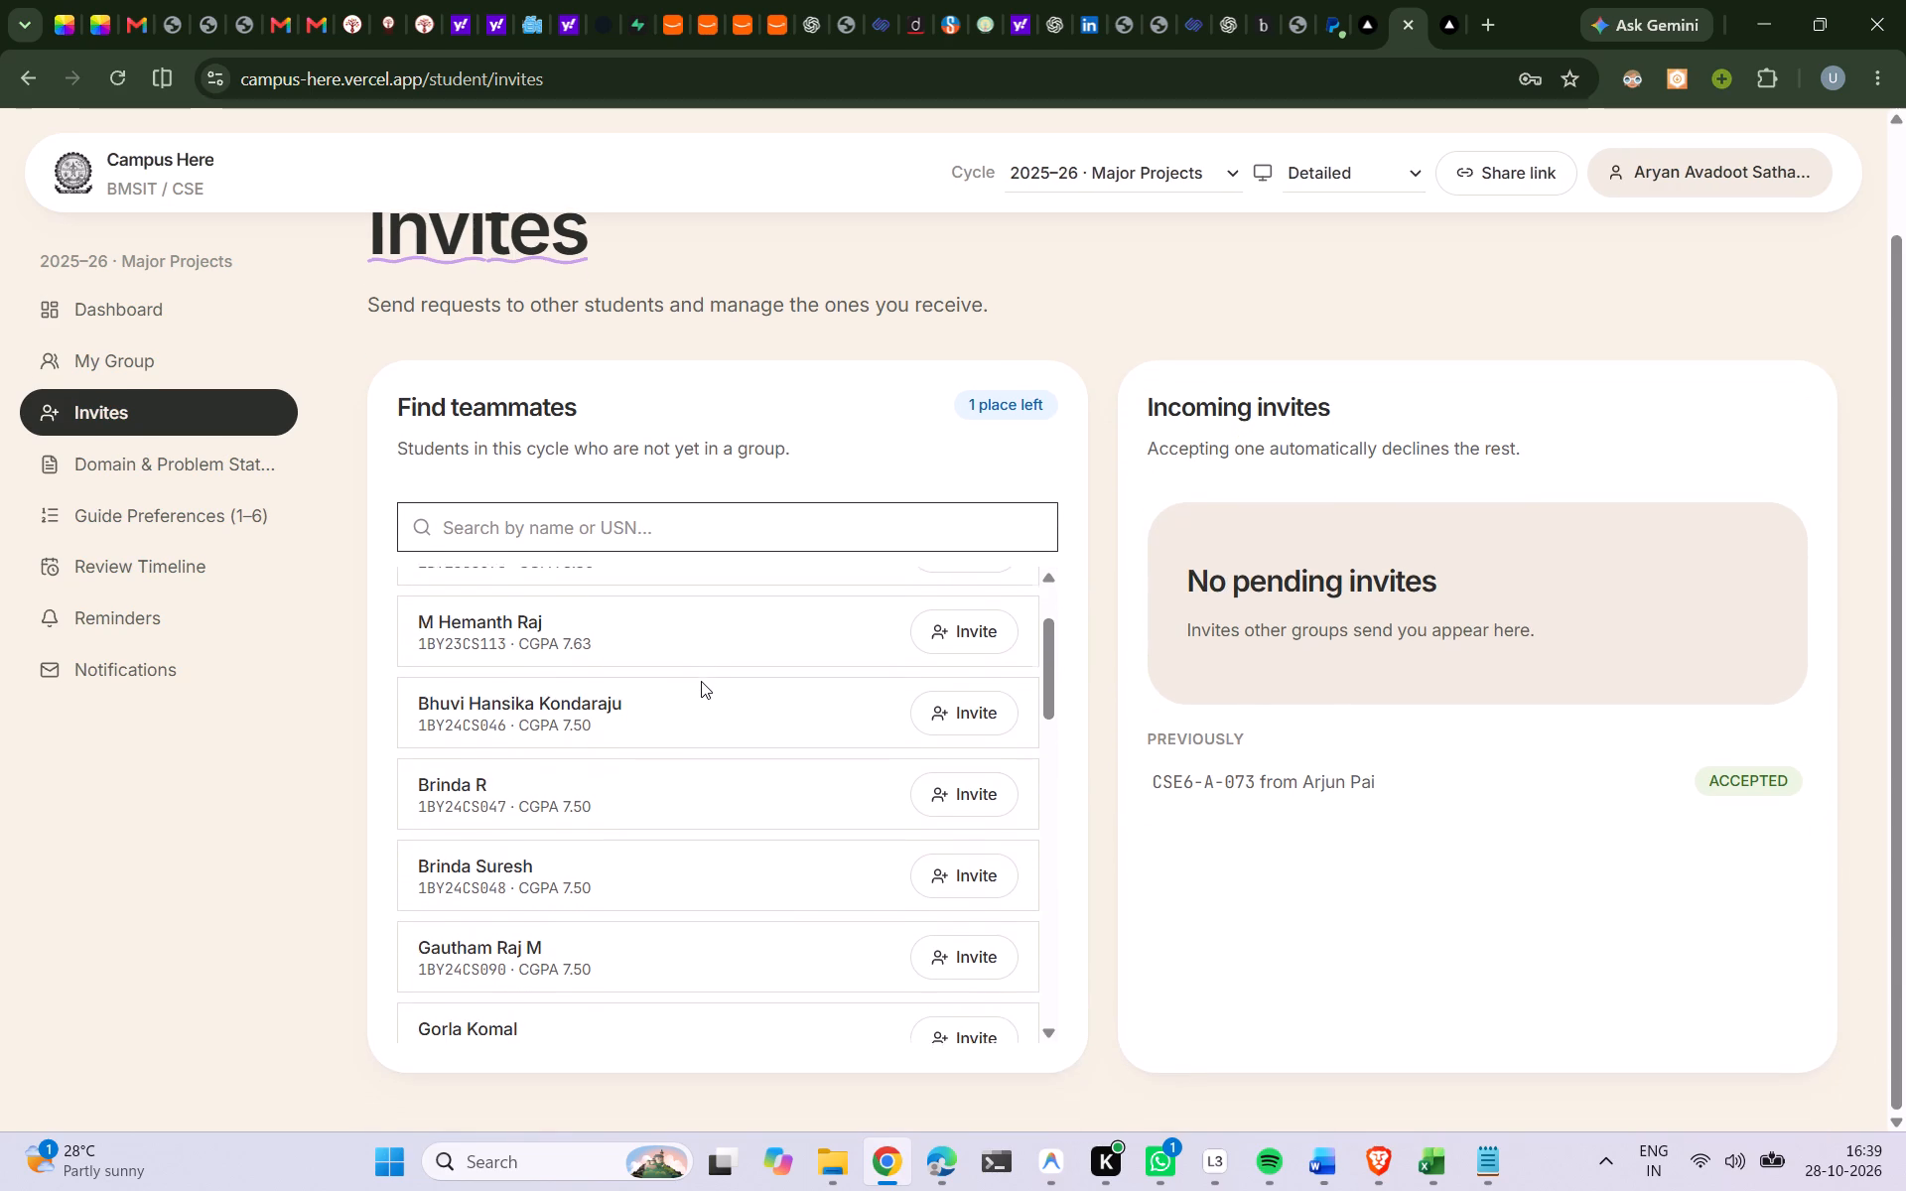
scroll(701, 681, "down", 4)
scroll(701, 681, "up", 3)
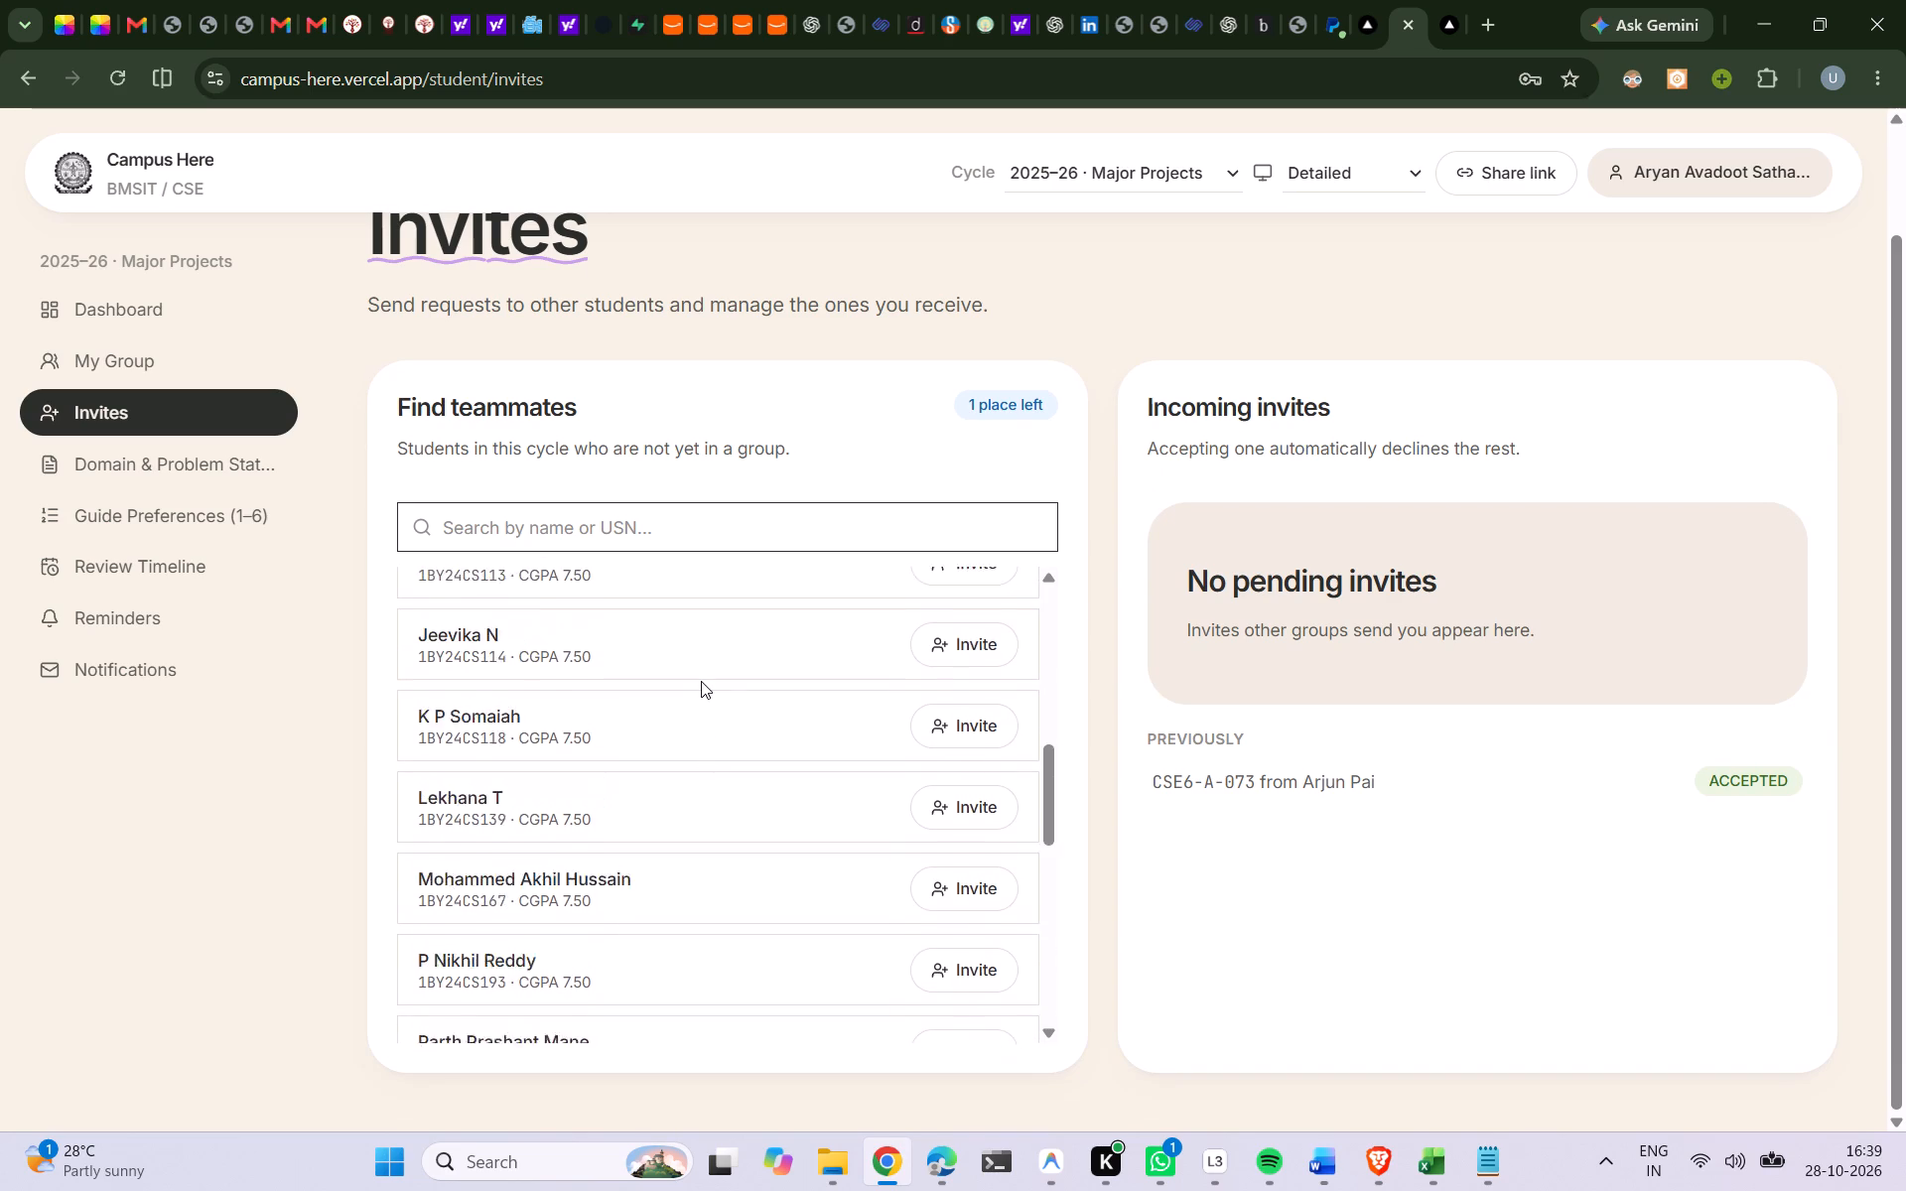
scroll(701, 681, "up", 5)
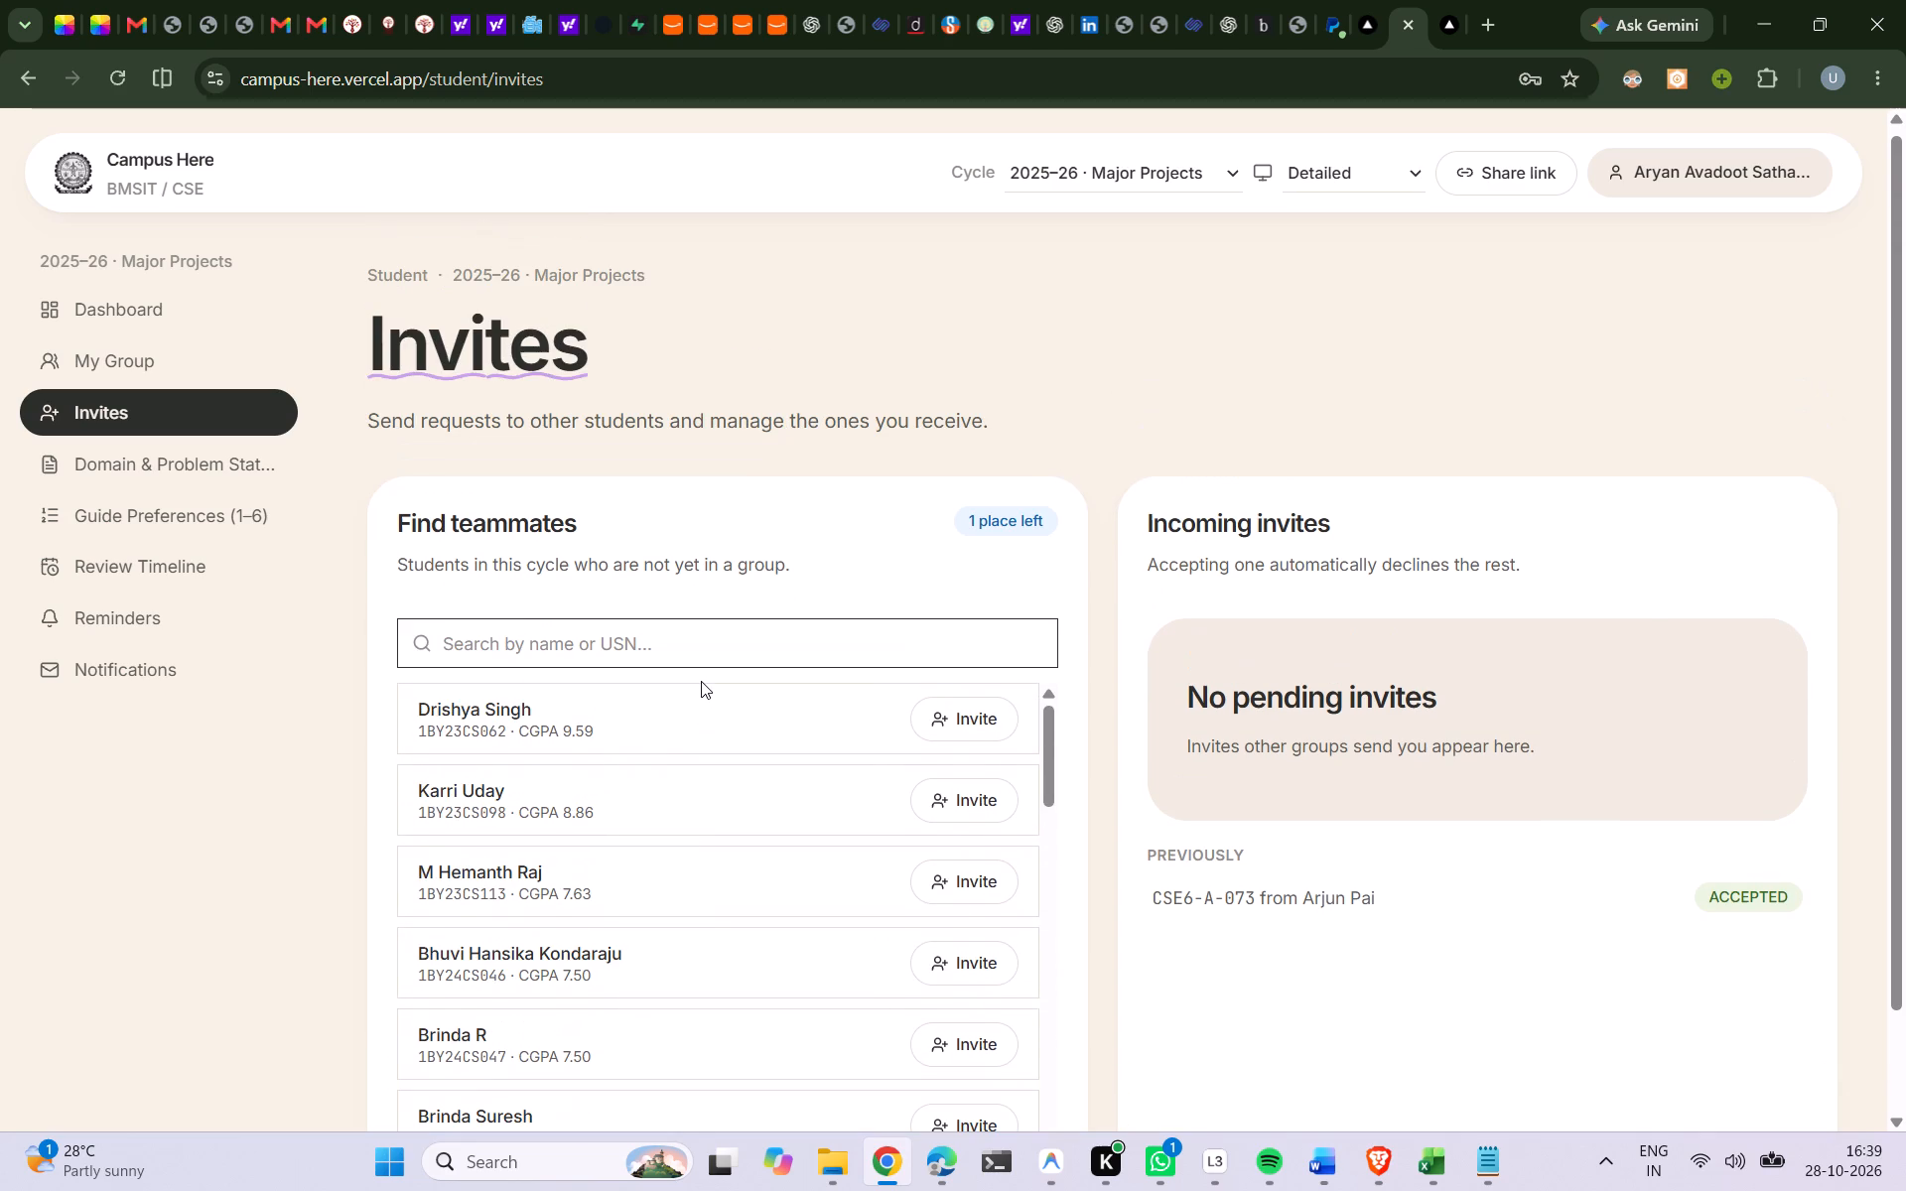
In Guide Preferences, rank the Cloud Computing/Quantum Computing professor first and the AI/ML/Image Processing & Computer Vision assistant professor second.
left_click(161, 510)
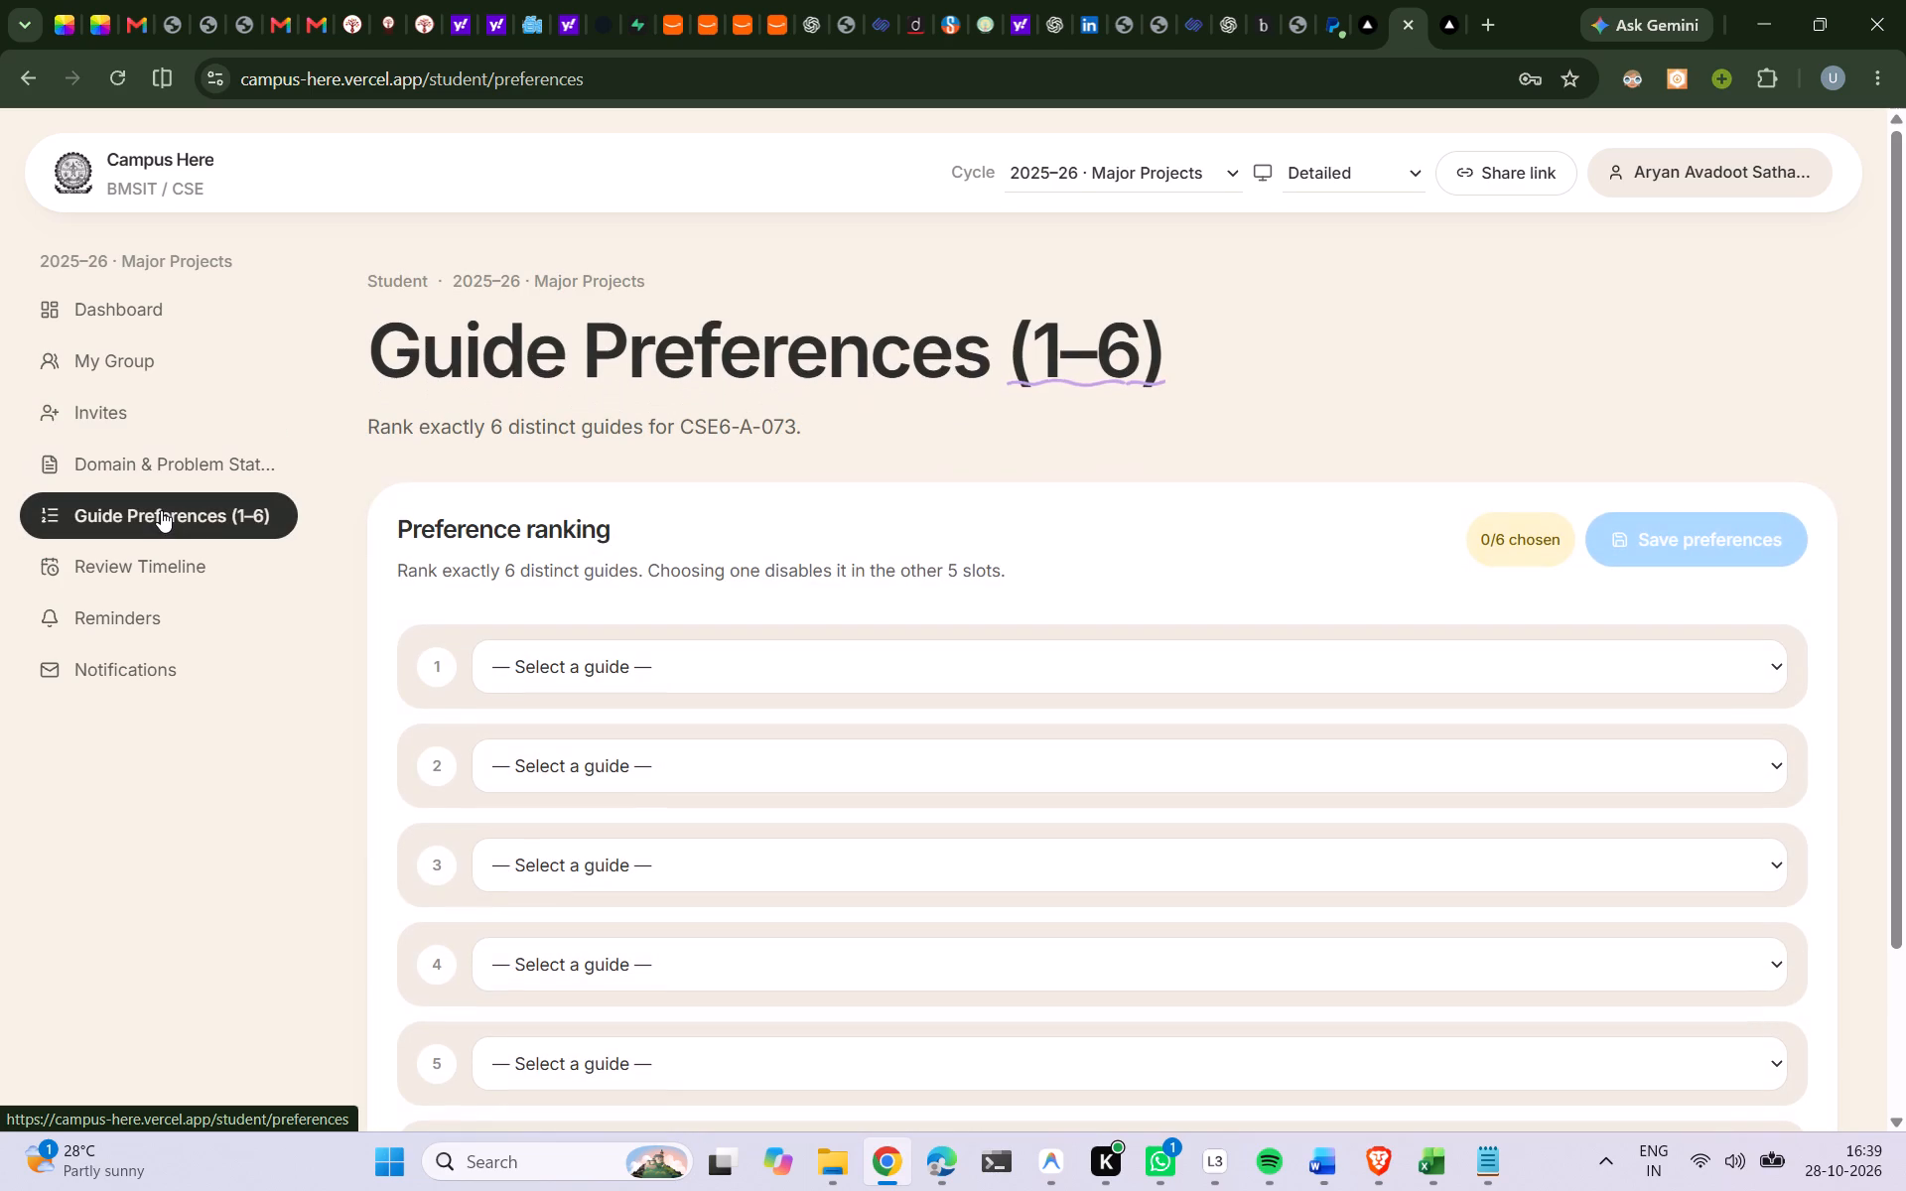
left_click(574, 665)
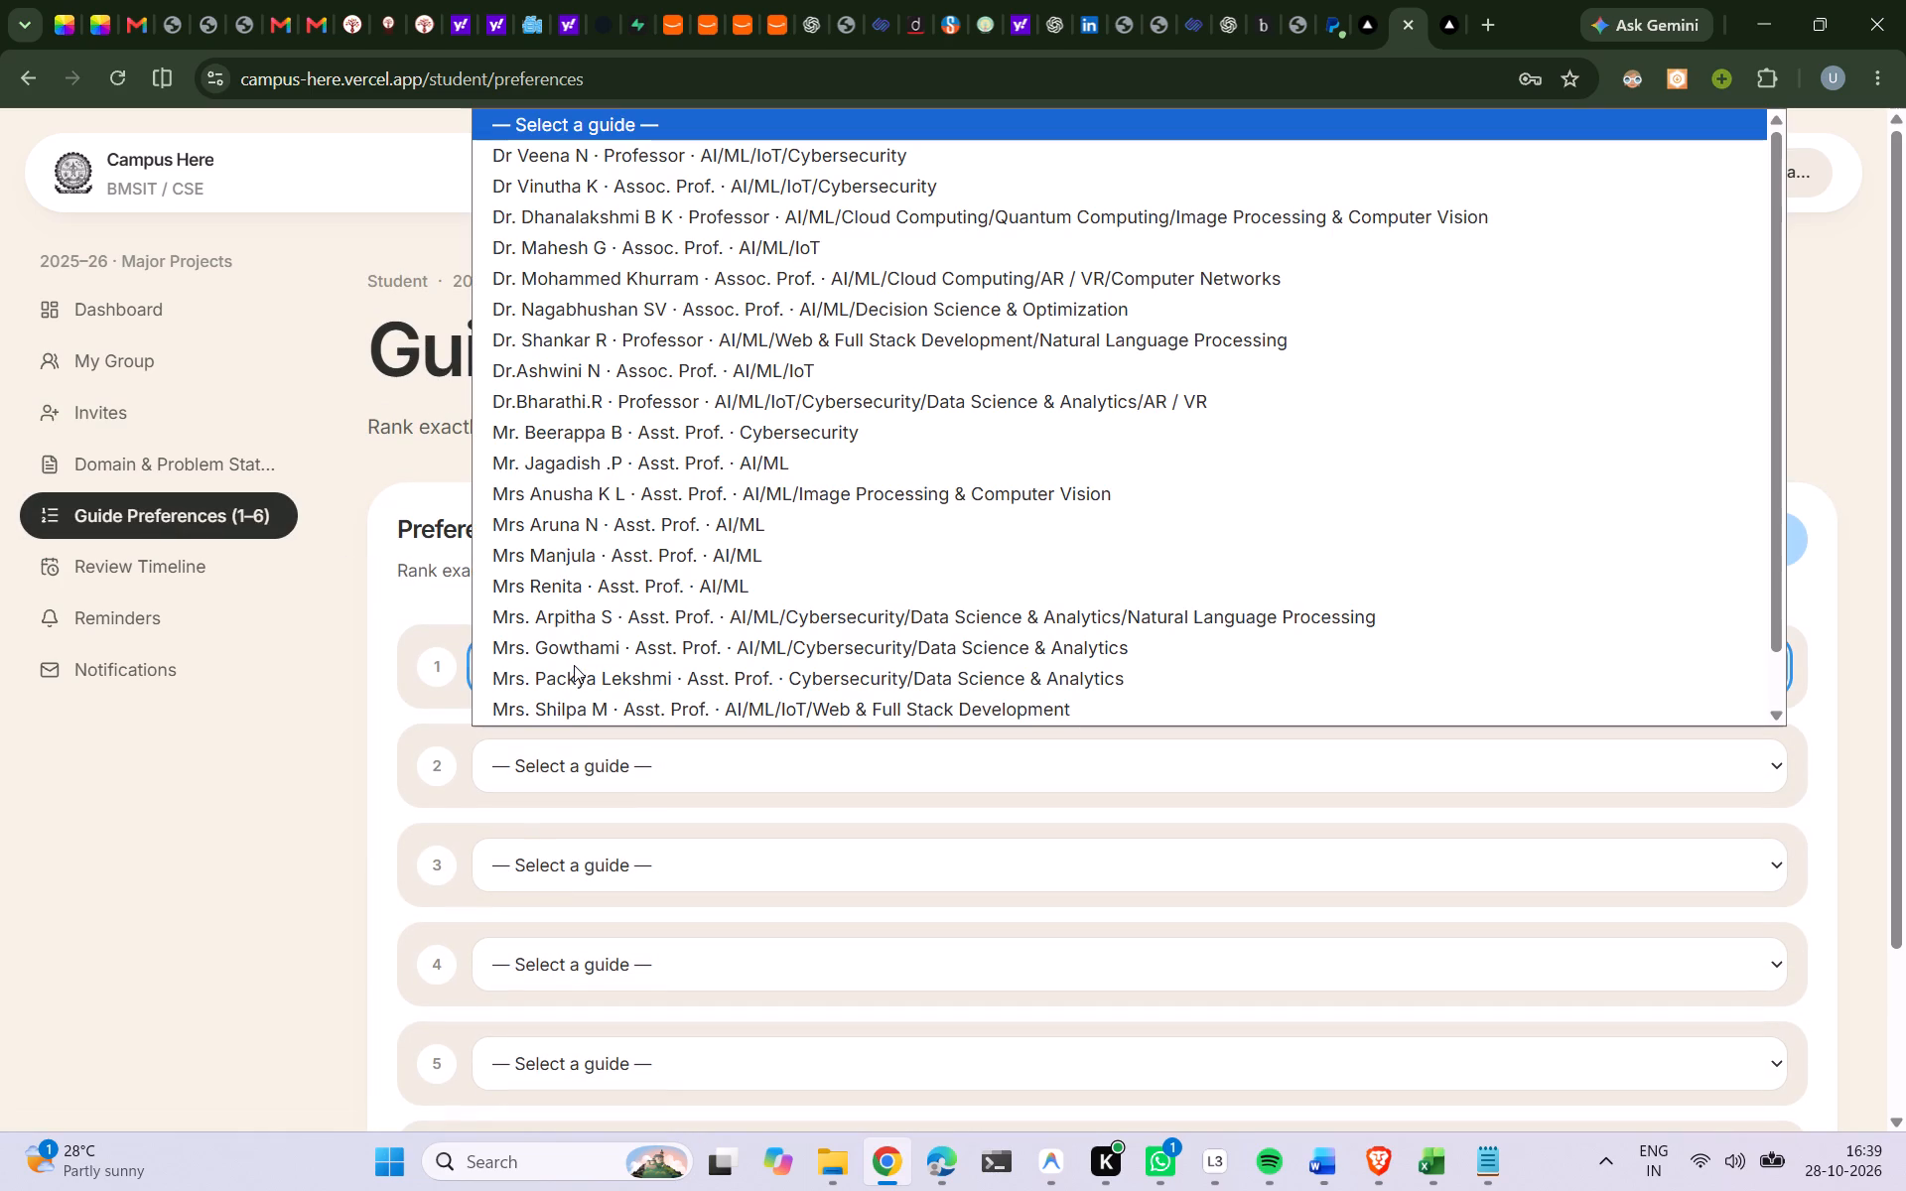
scroll(574, 665, "up", 1)
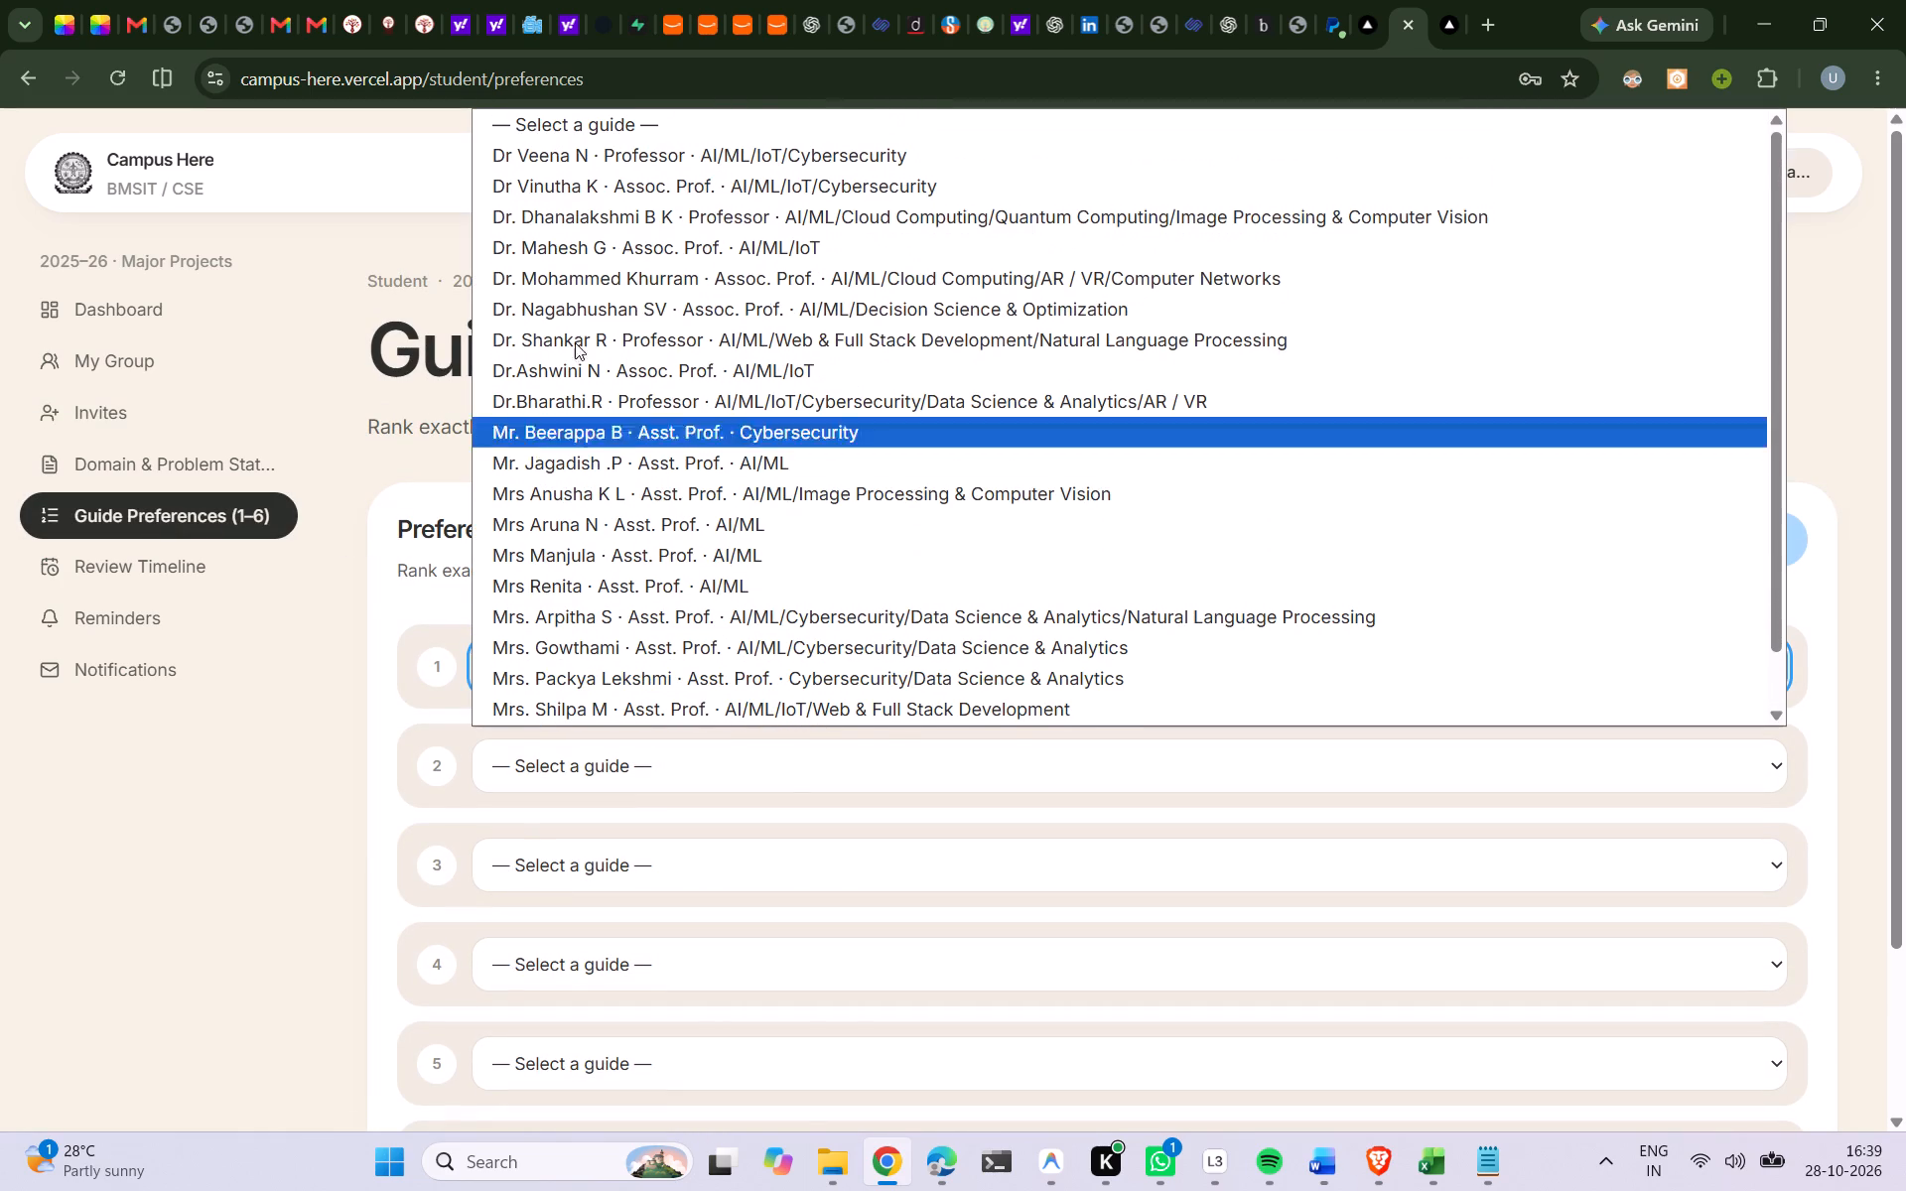
scroll(650, 545, "left", 1)
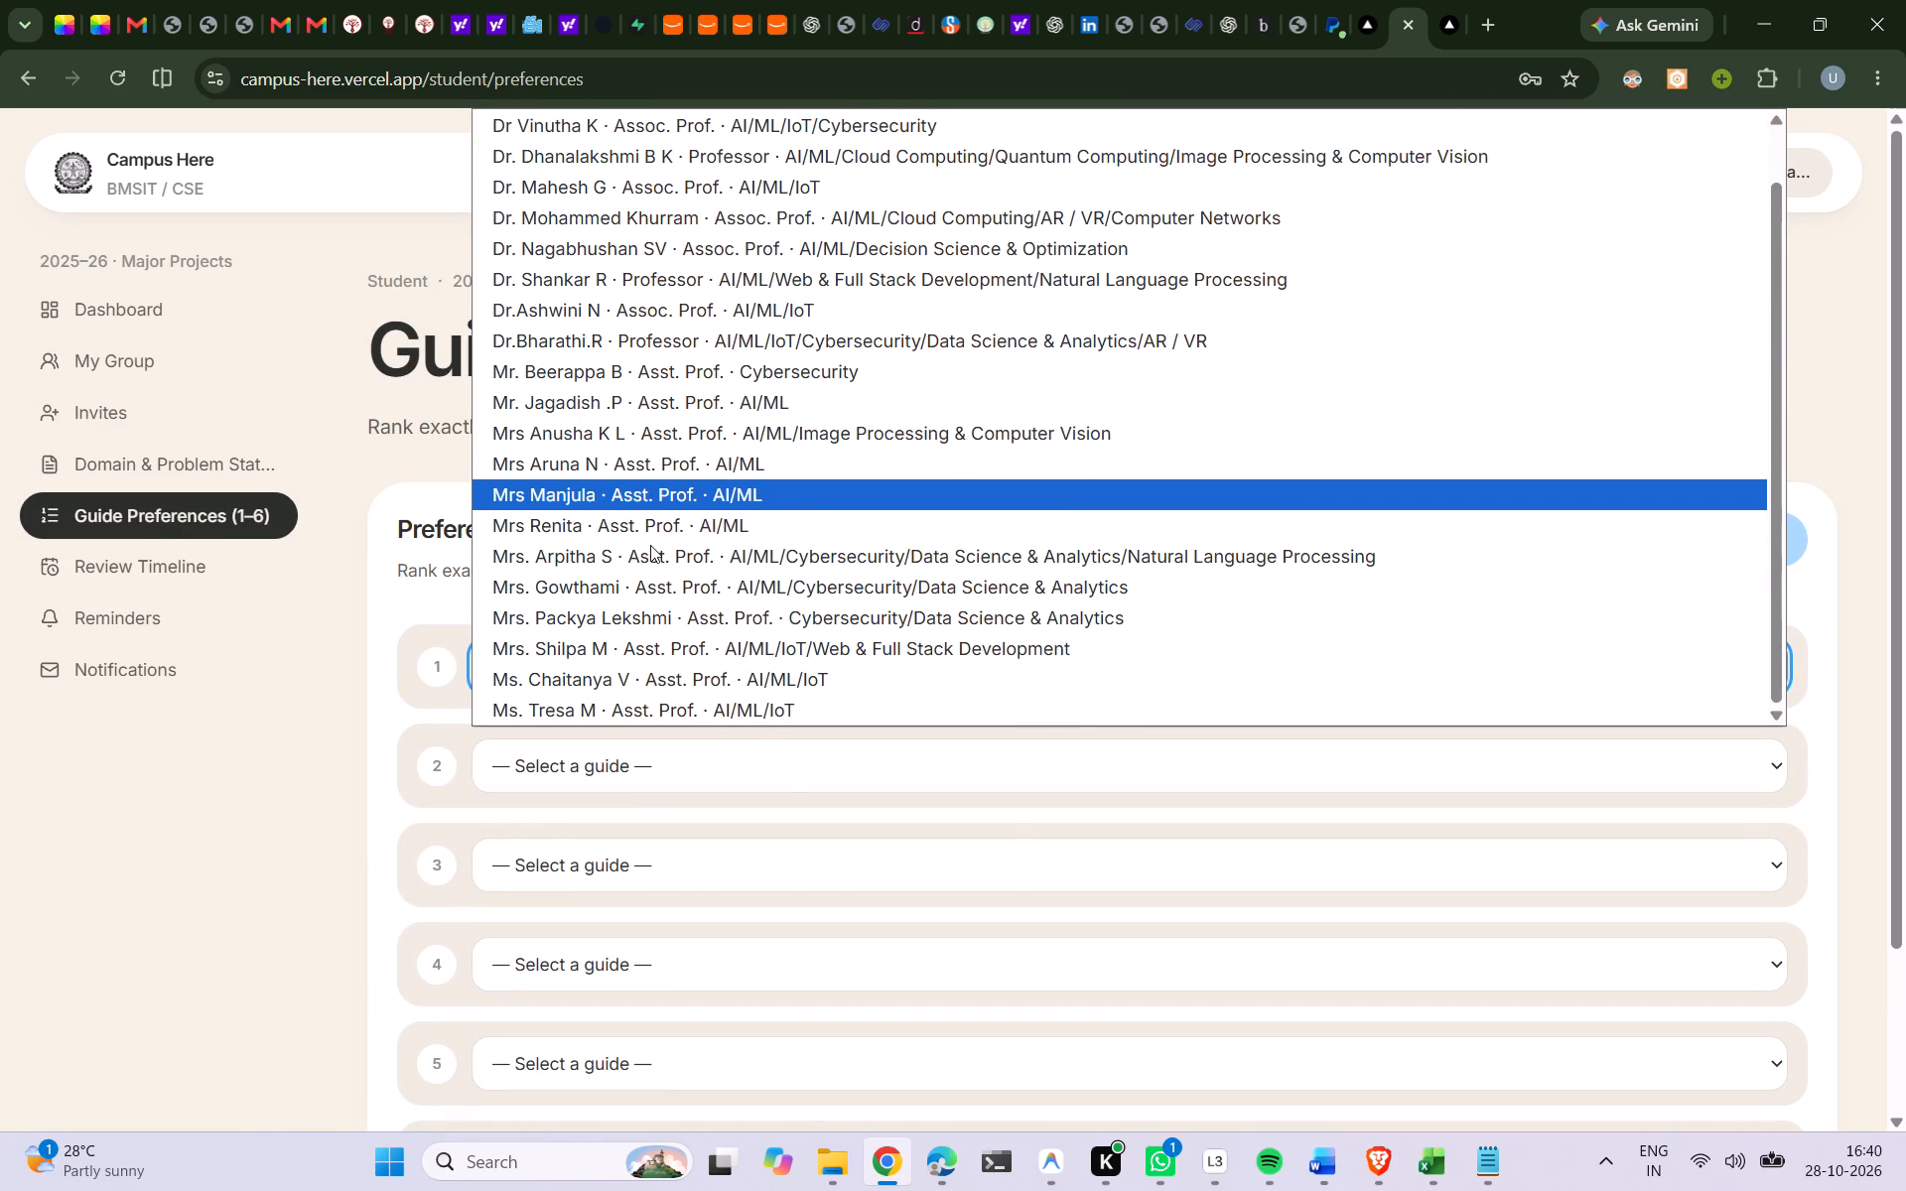
scroll(650, 545, "left", 1)
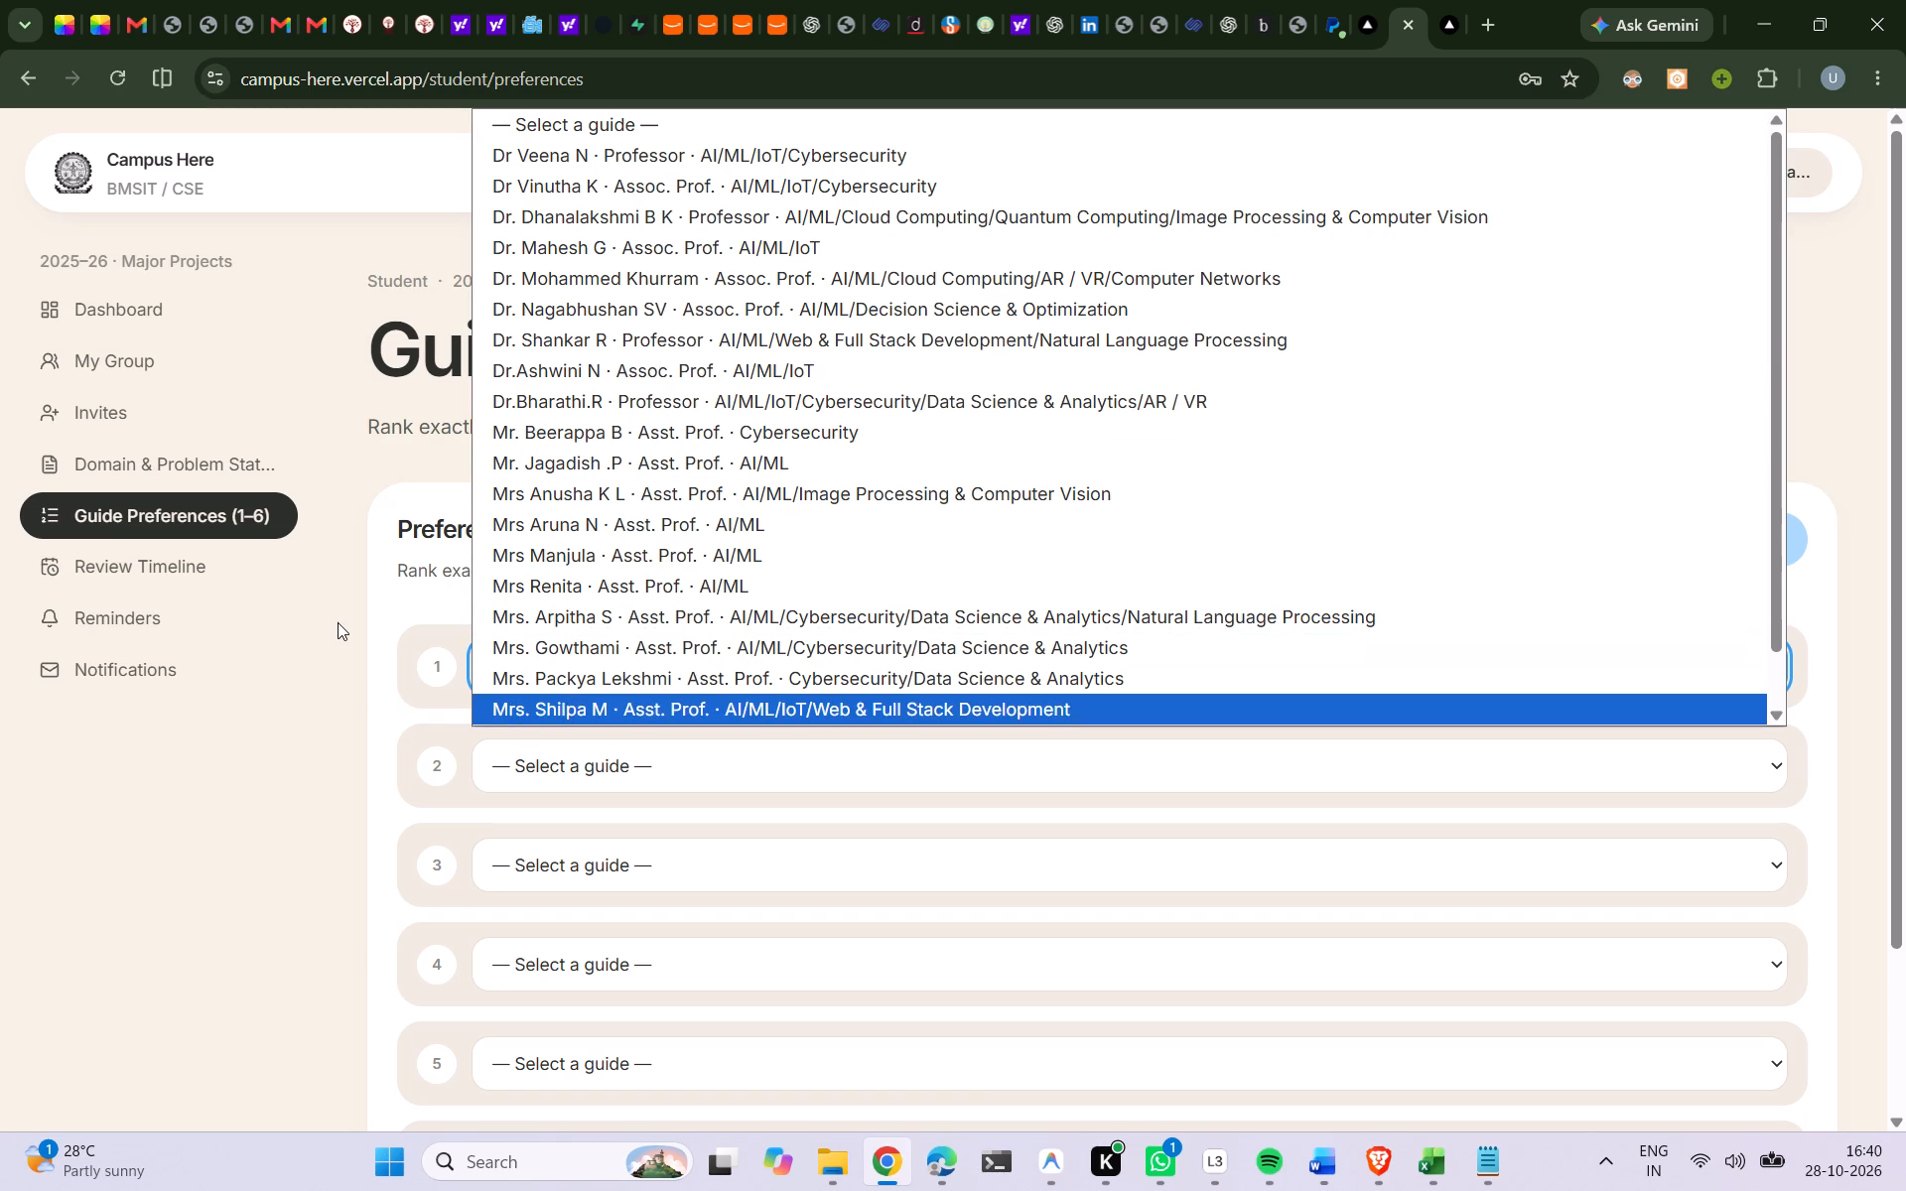
Rank the AI/ML/Cloud Computing/Quantum Computing professor as first guide preference and the AI/ML/Image Processing & Computer Vision assistant professor as second.
scroll(608, 552, "down", 2)
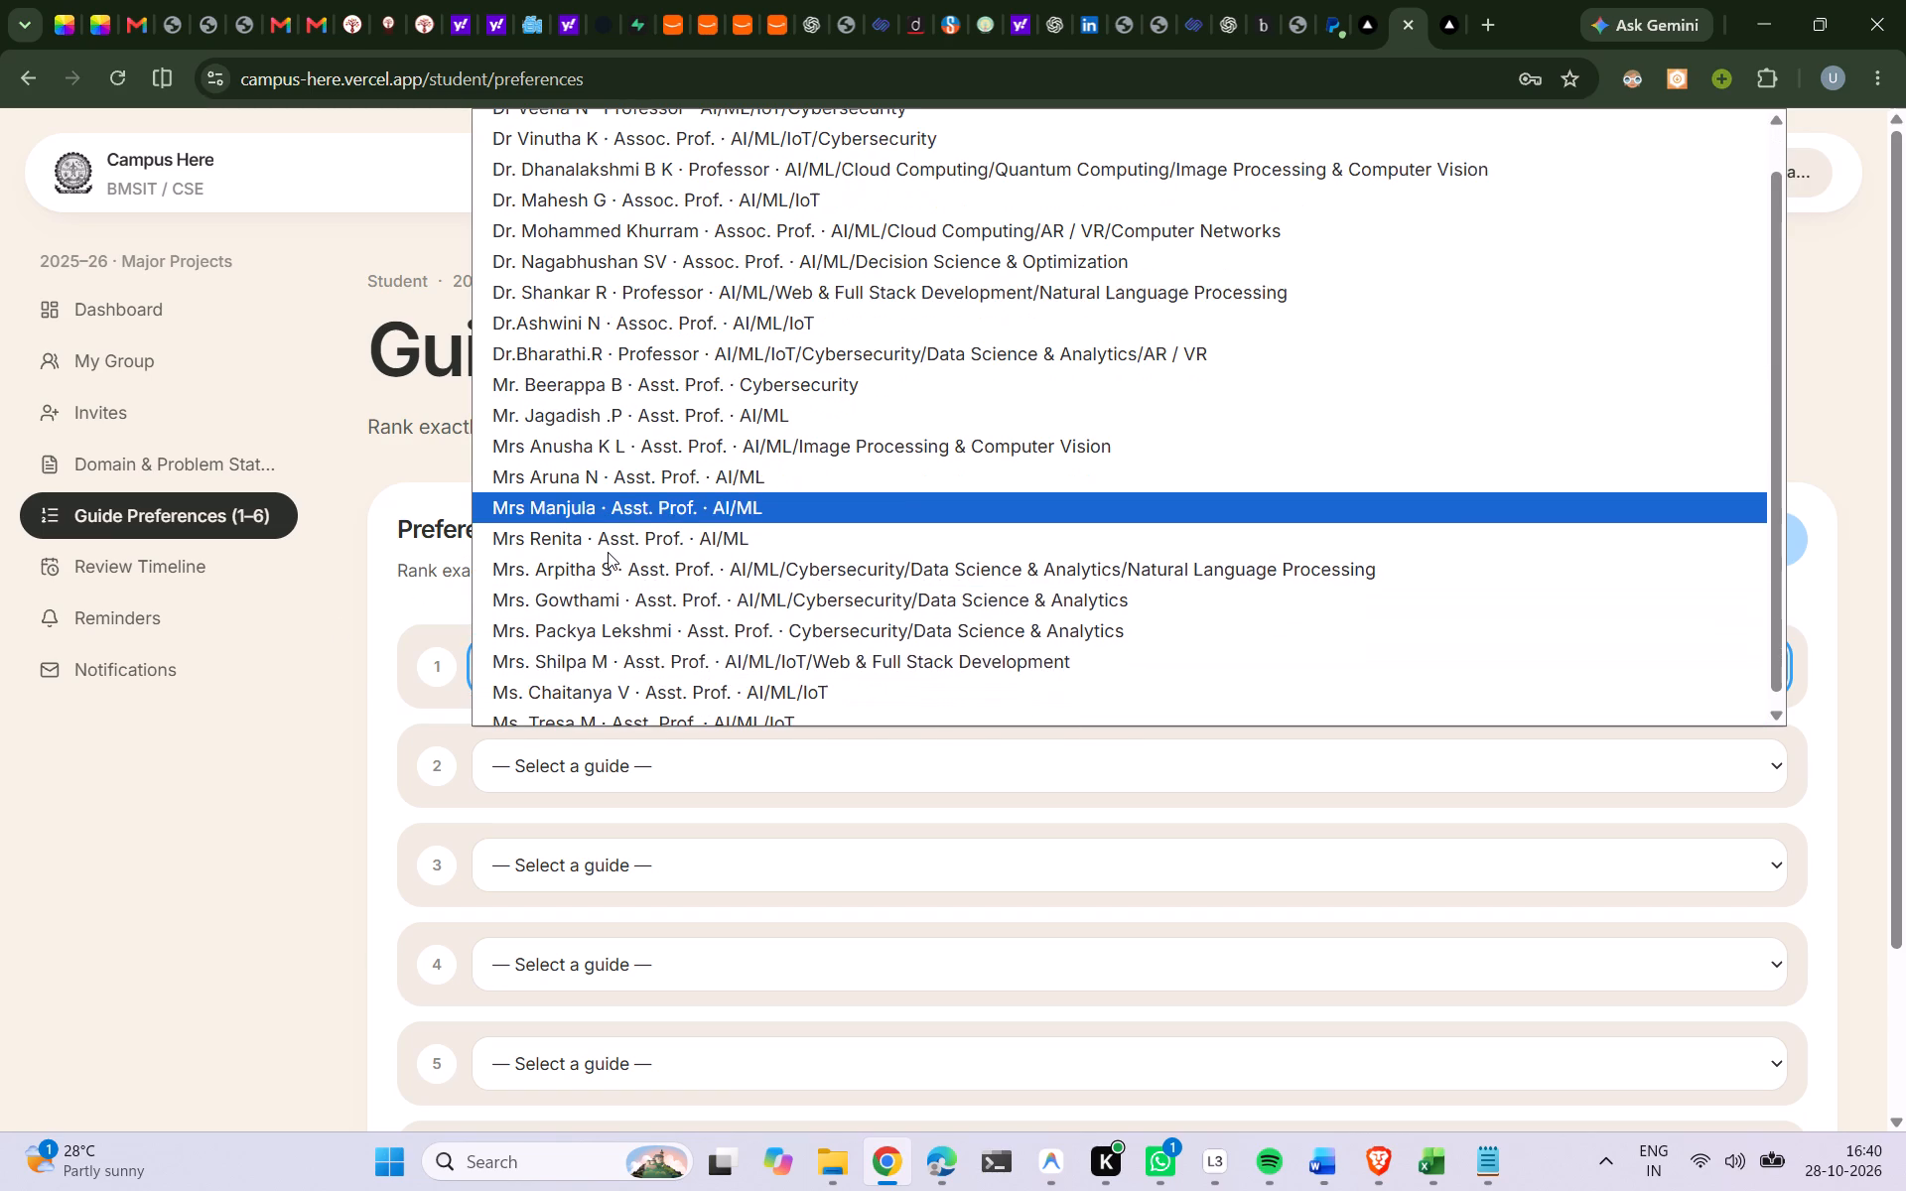
scroll(608, 552, "up", 2)
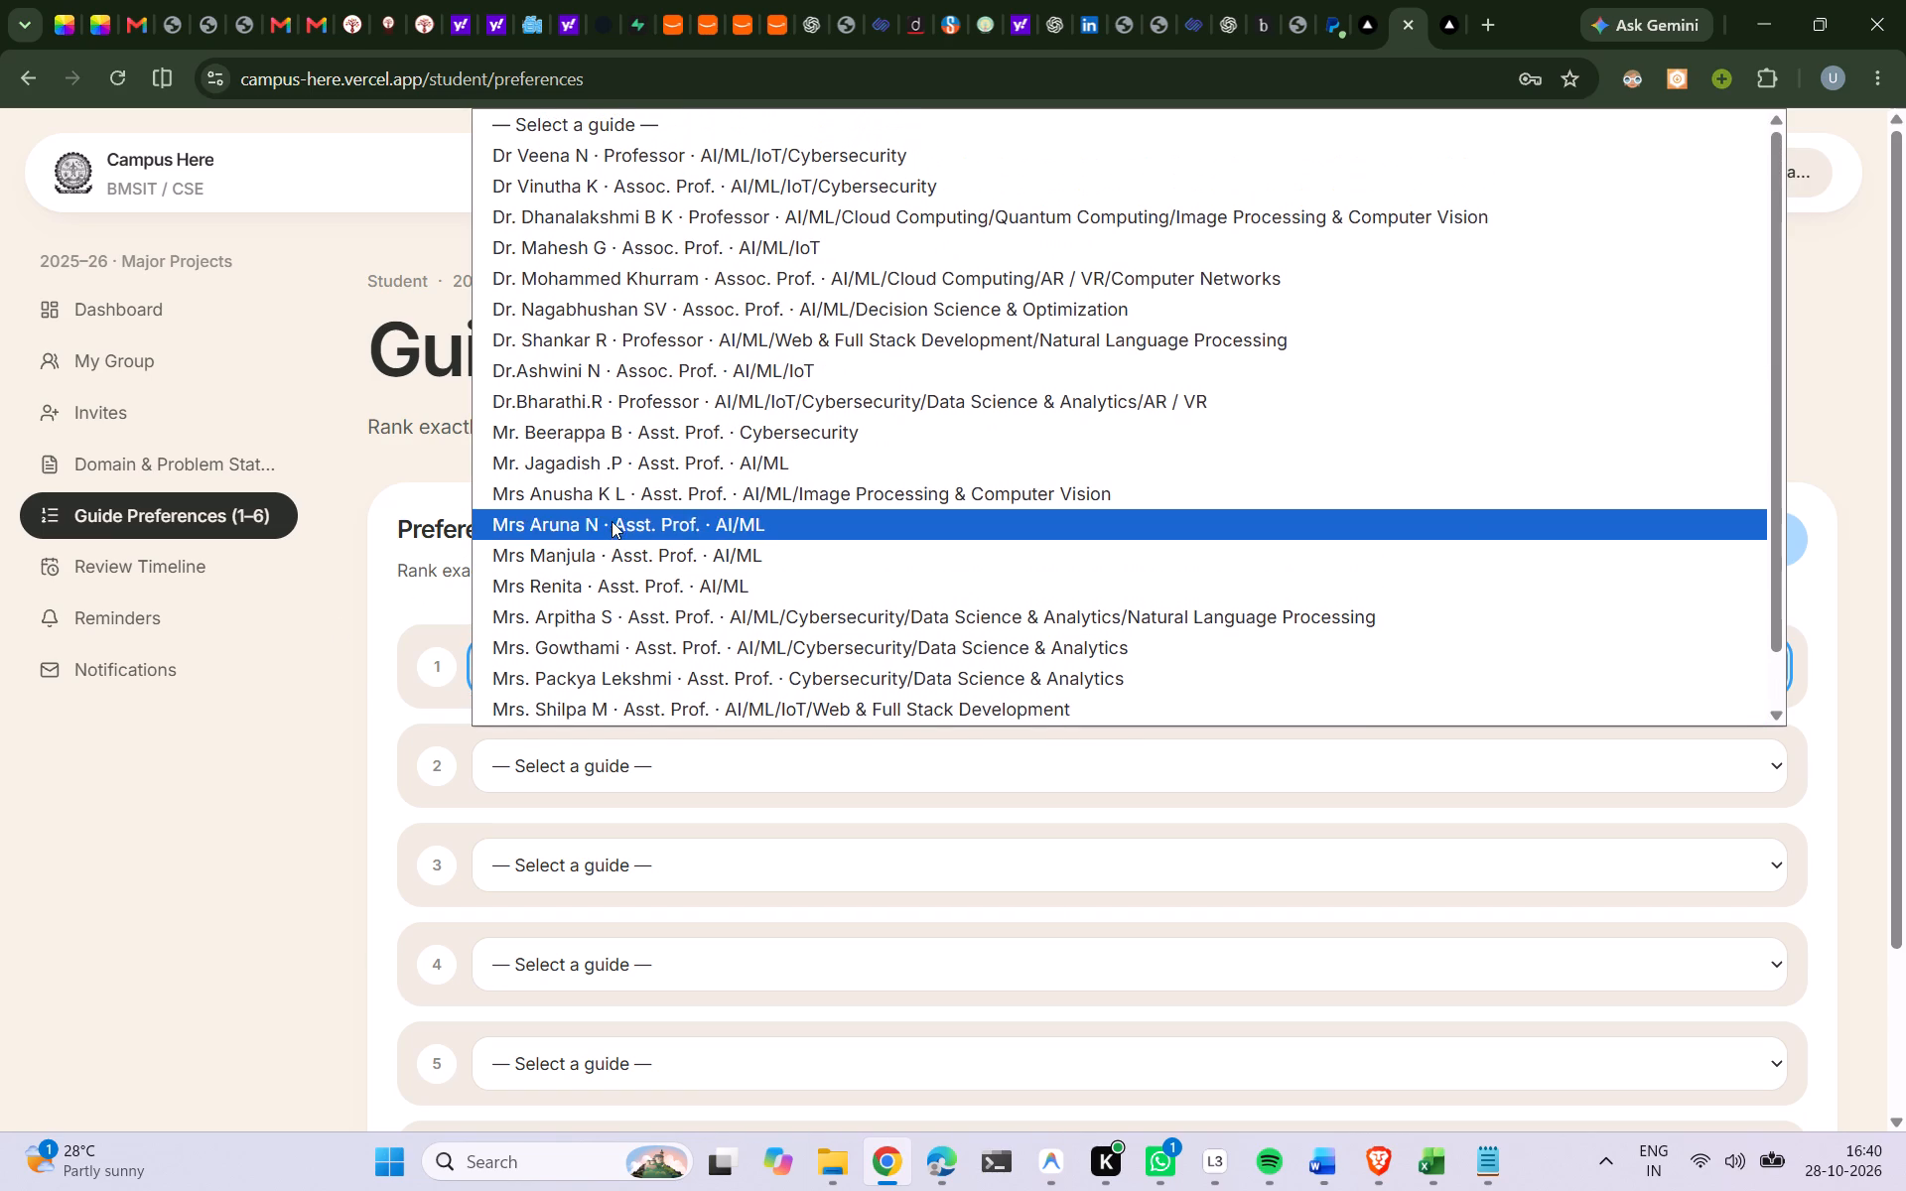
left_click(612, 221)
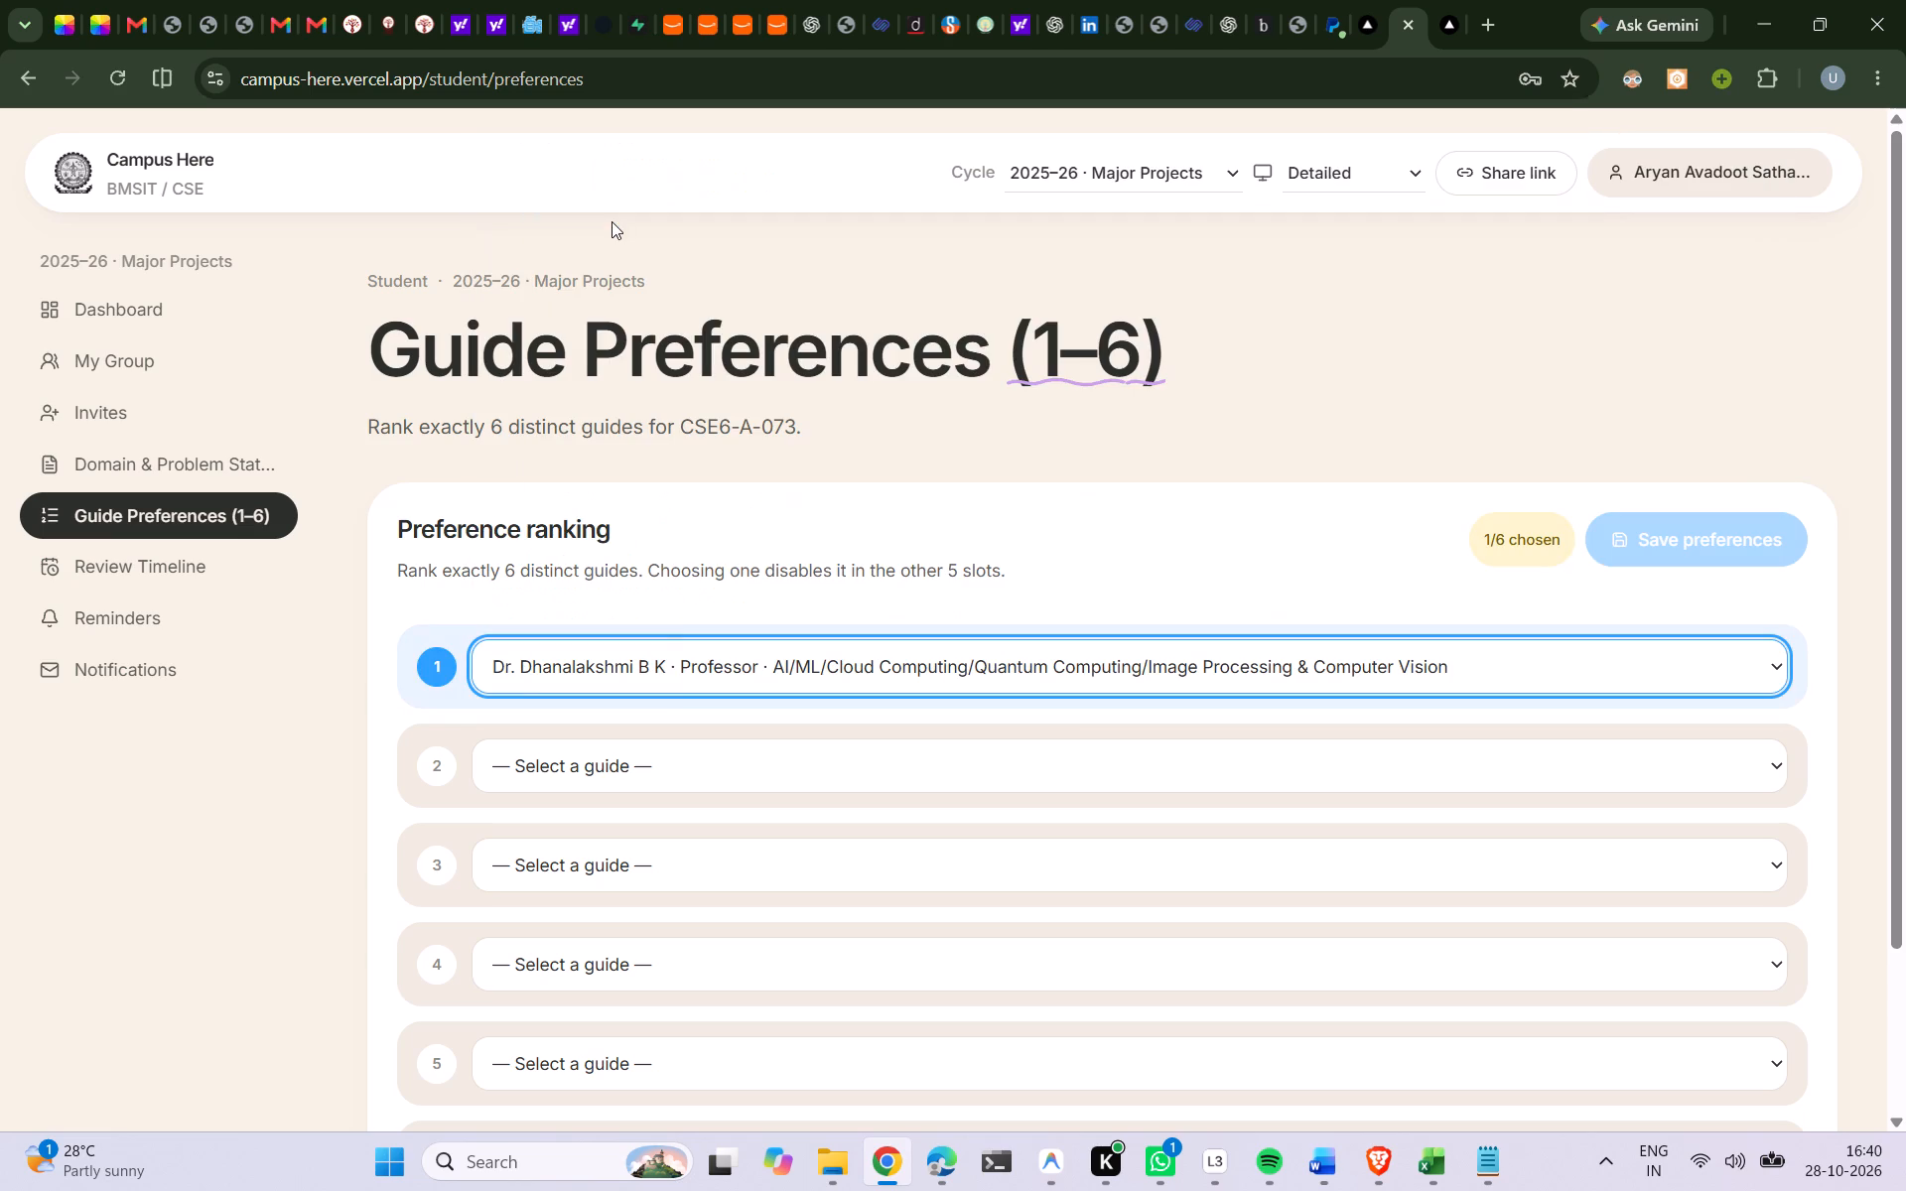
left_click(668, 766)
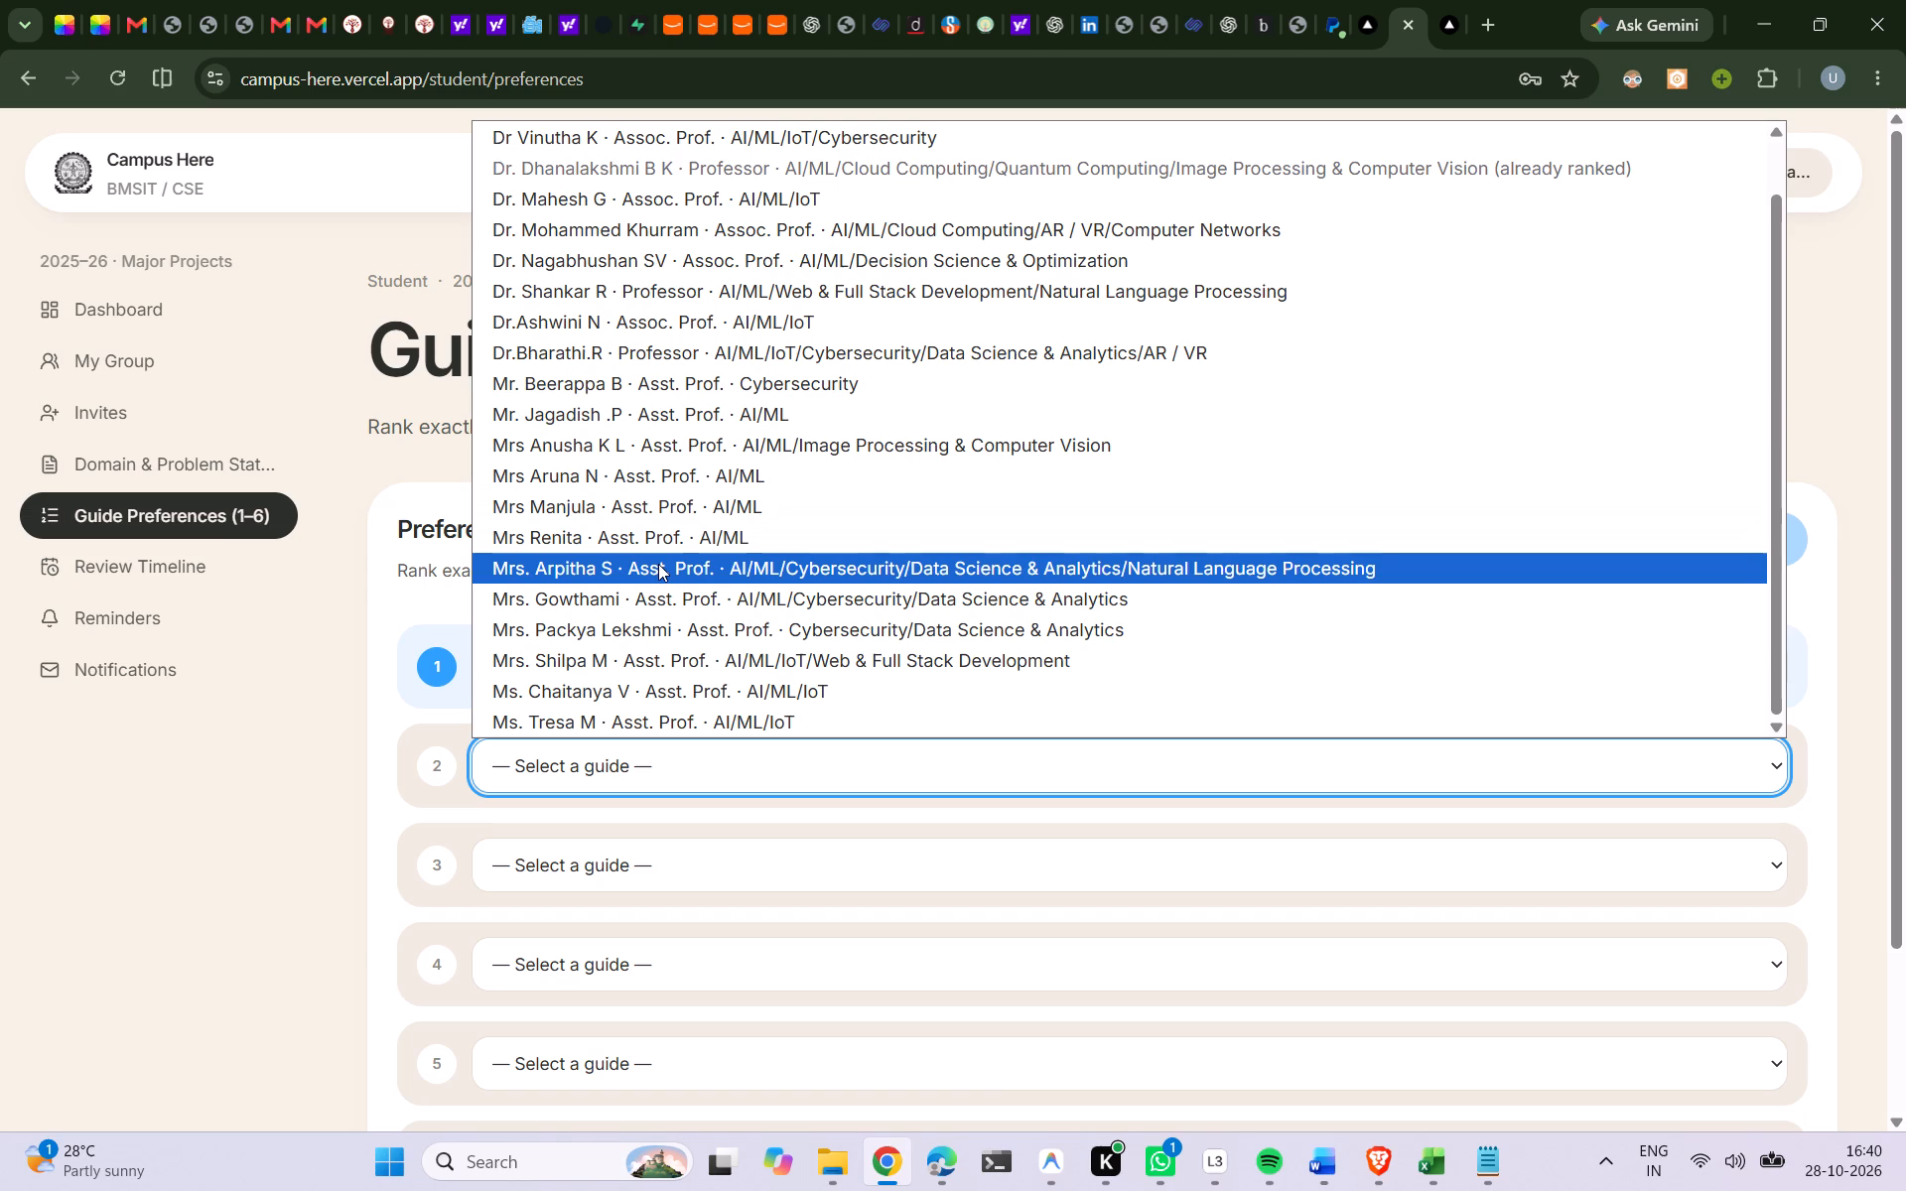
scroll(658, 564, "up", 1)
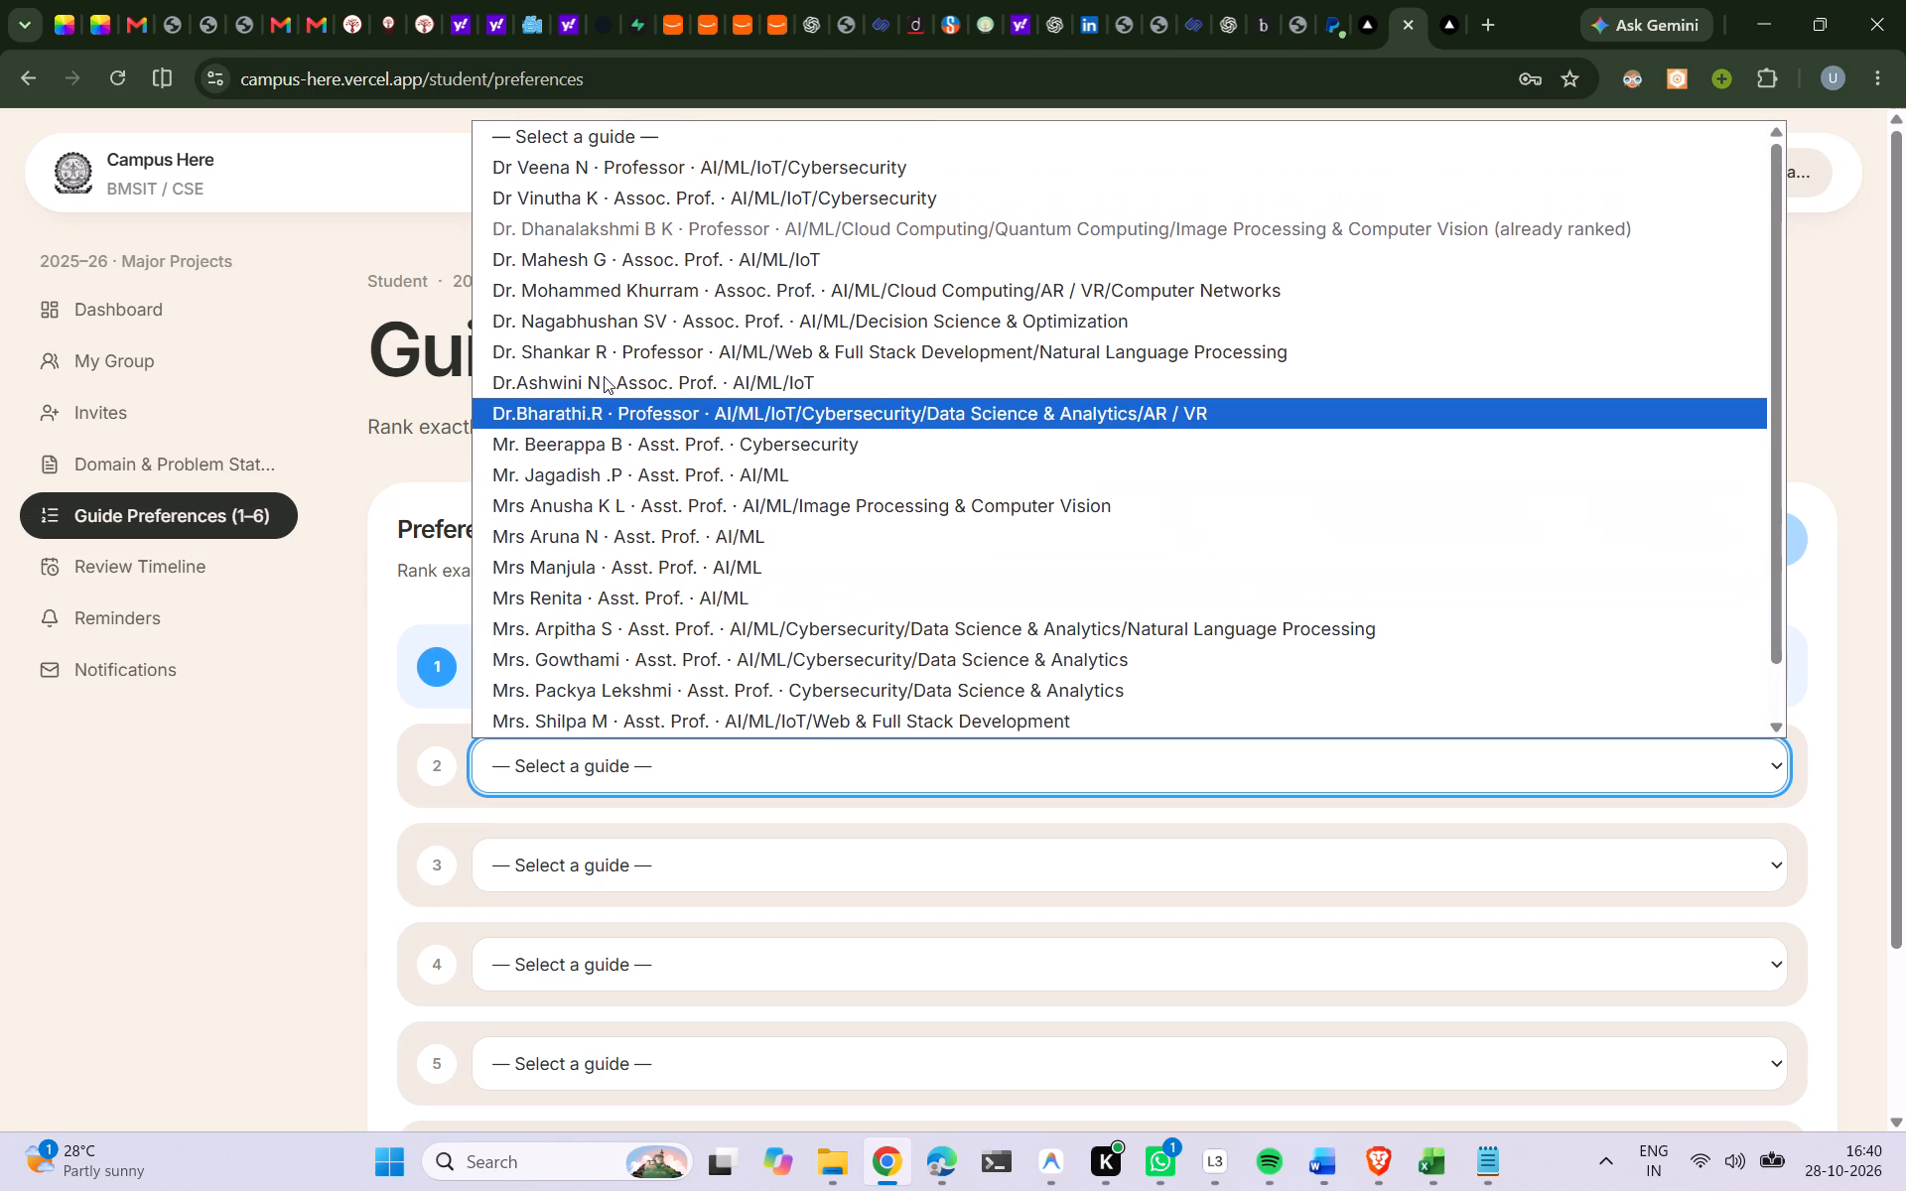
left_click(624, 493)
Choose a guide for the third preference from those not yet ranked.
left_click(650, 851)
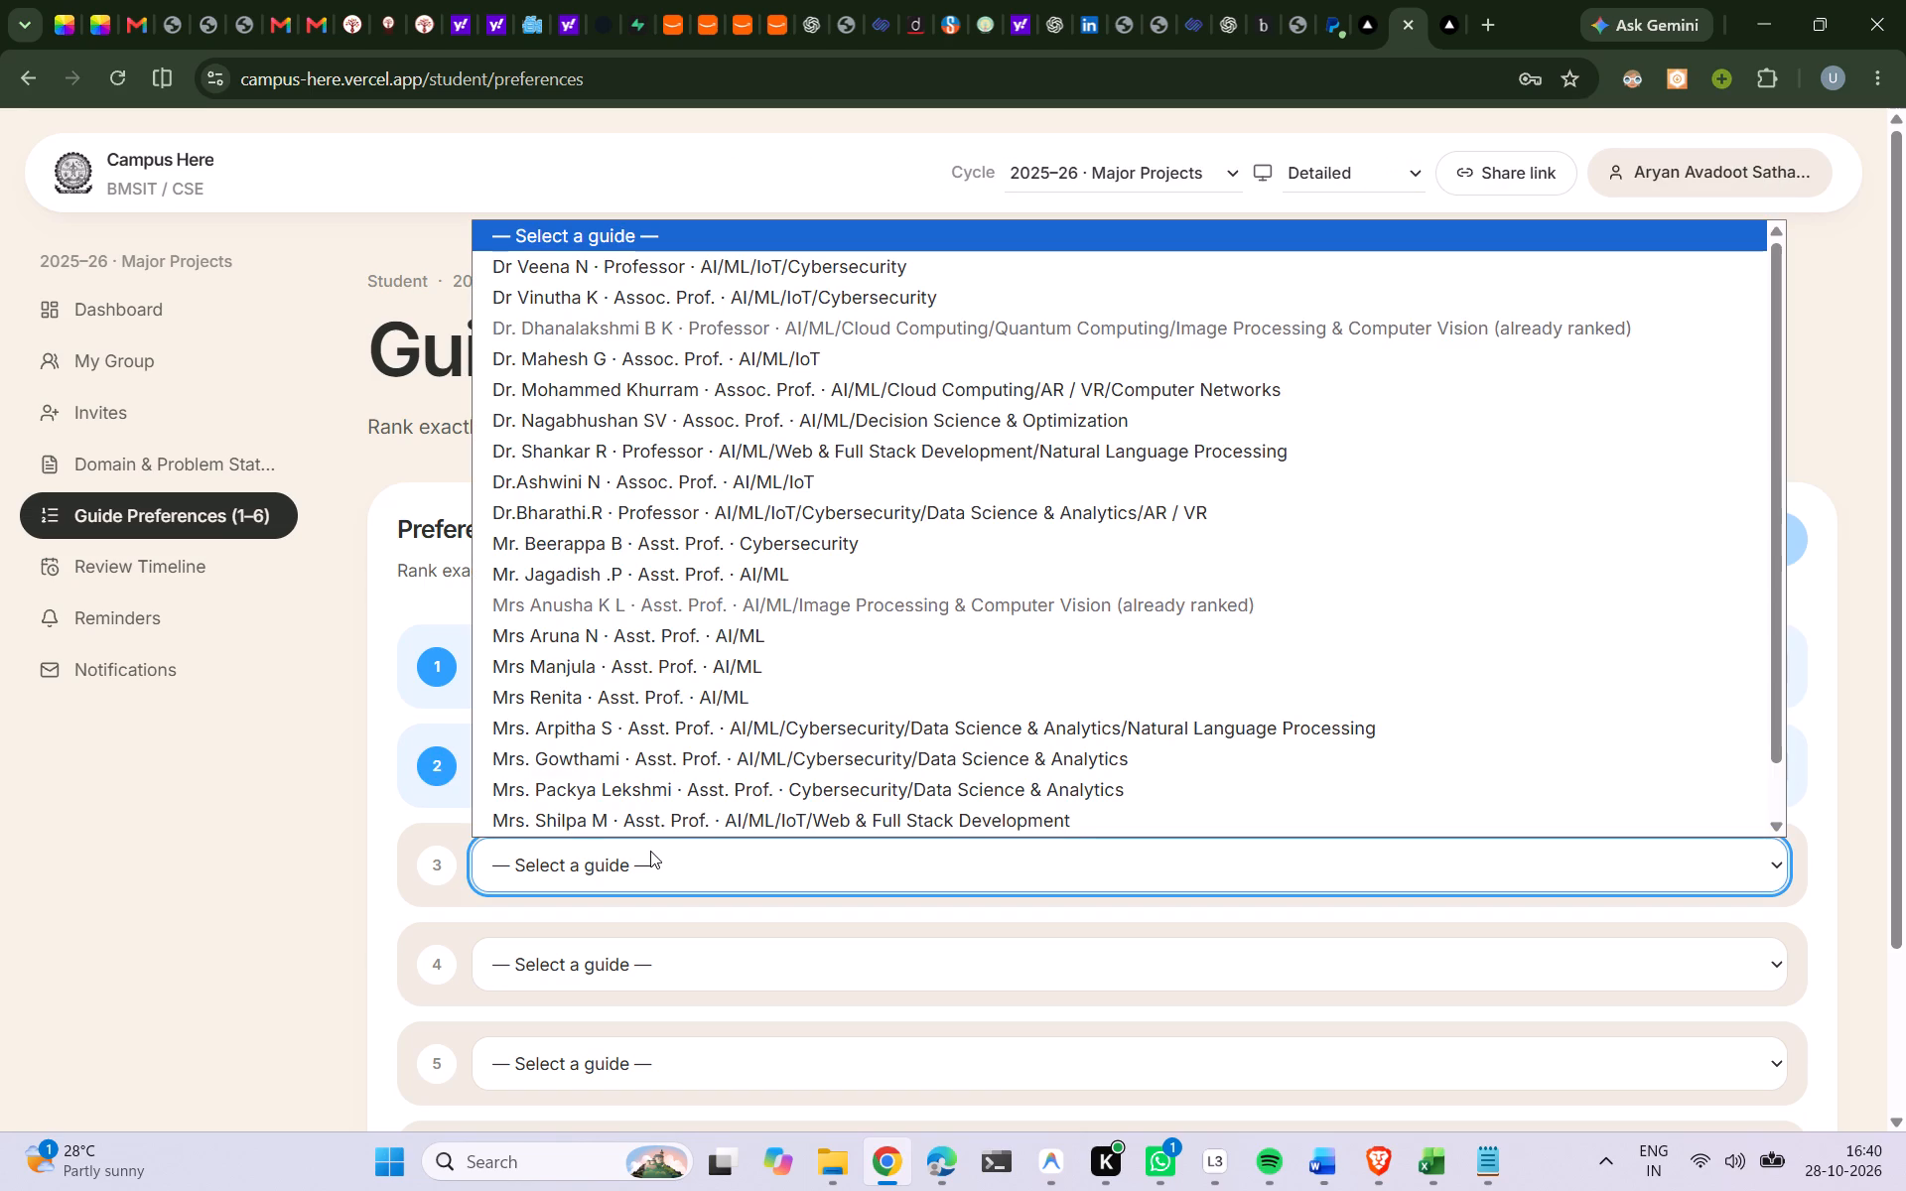
scroll(606, 631, "up", 1)
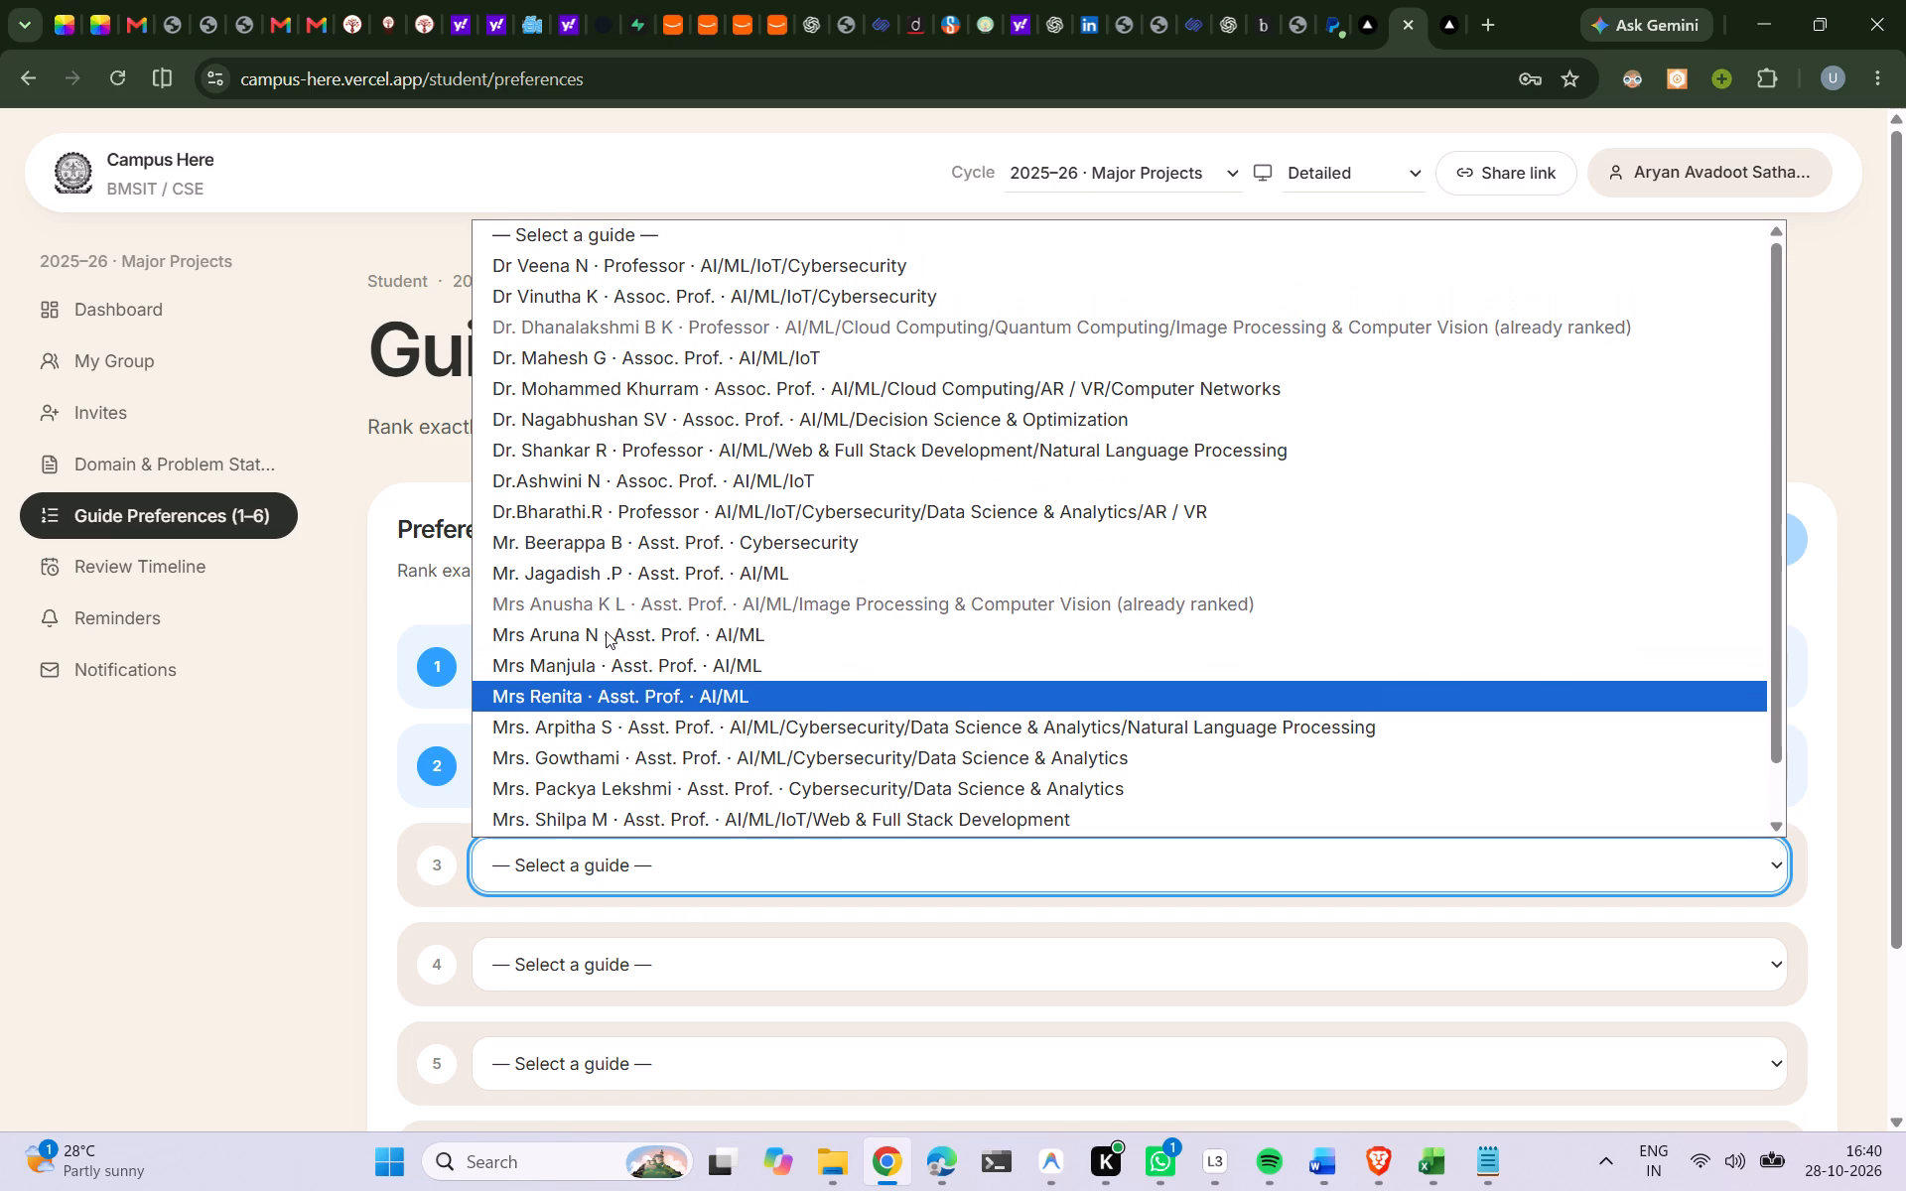
scroll(606, 631, "up", 1)
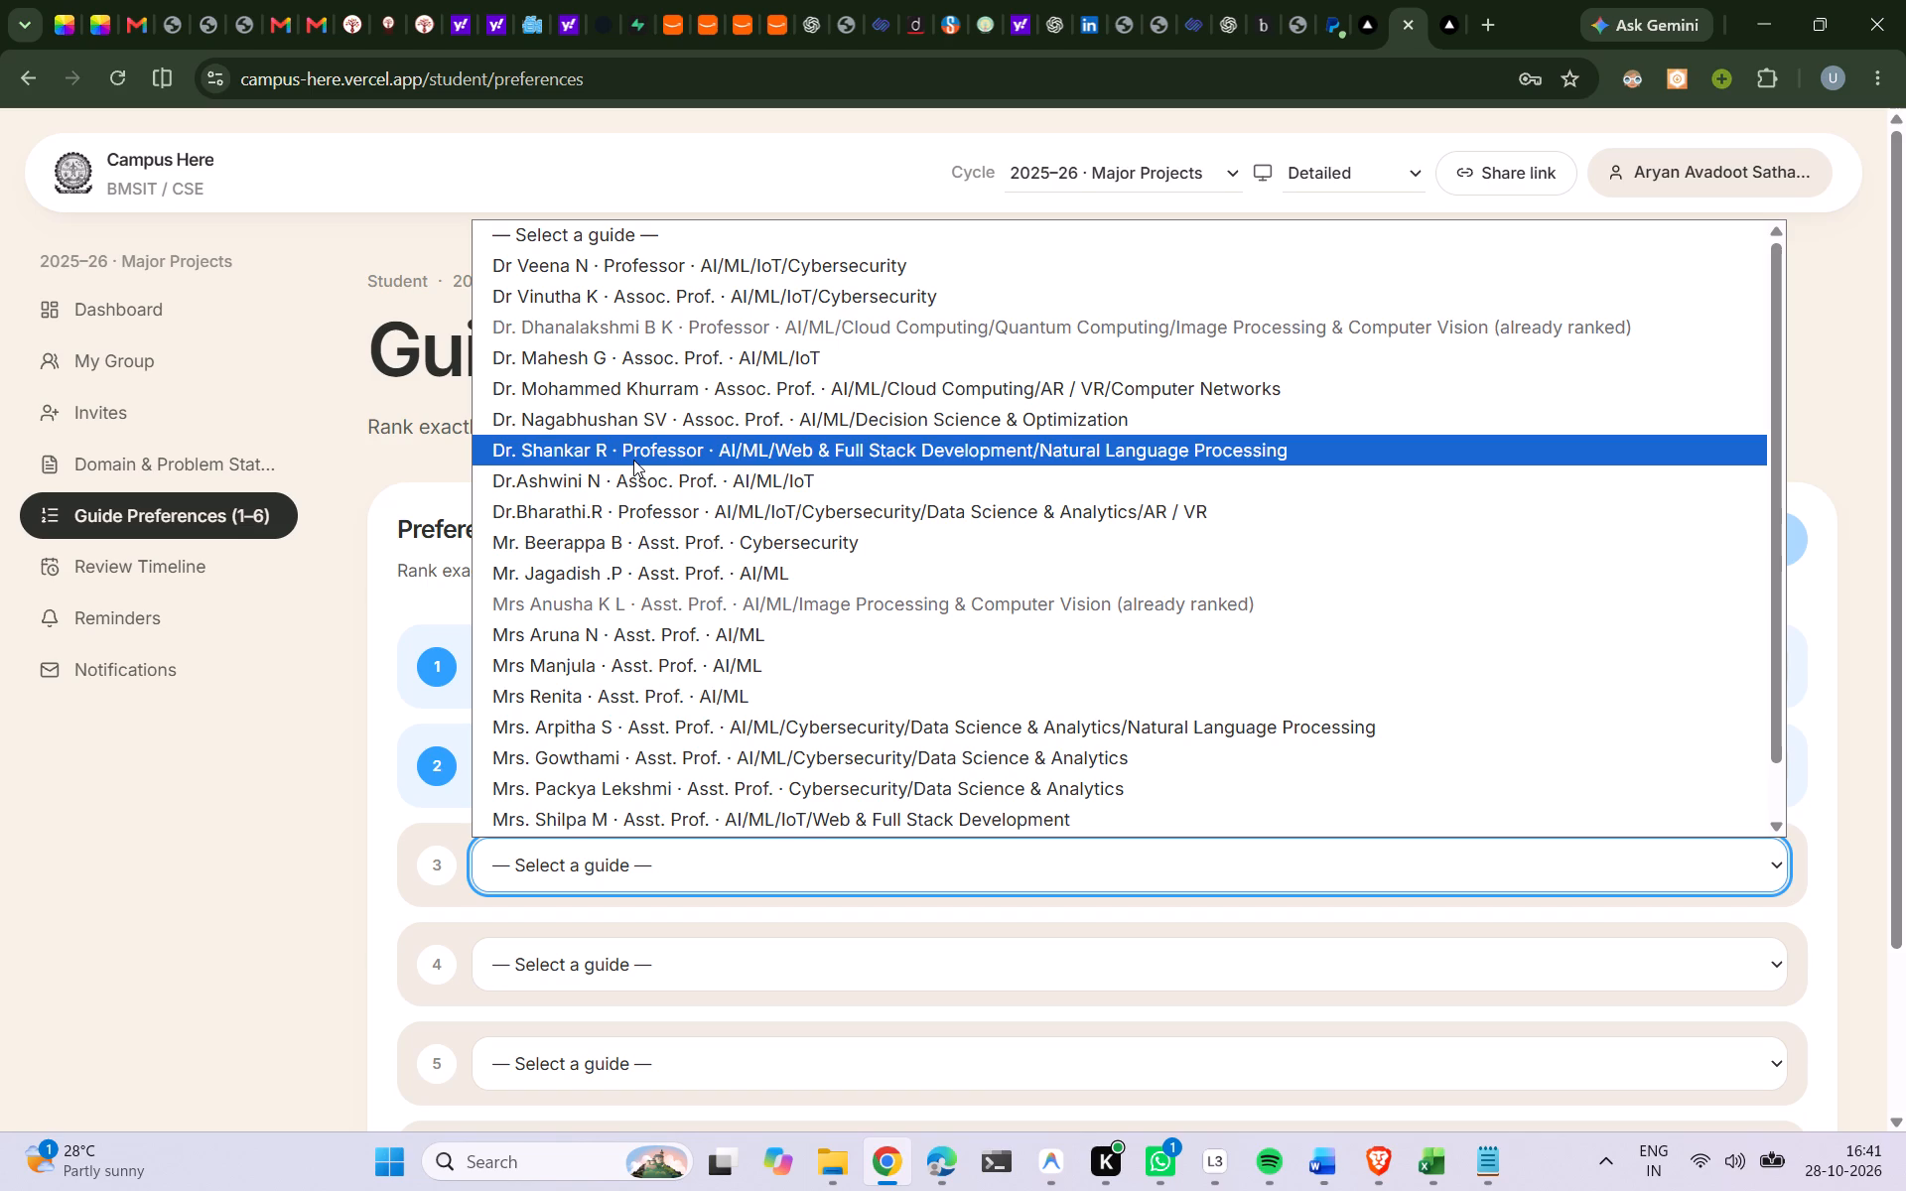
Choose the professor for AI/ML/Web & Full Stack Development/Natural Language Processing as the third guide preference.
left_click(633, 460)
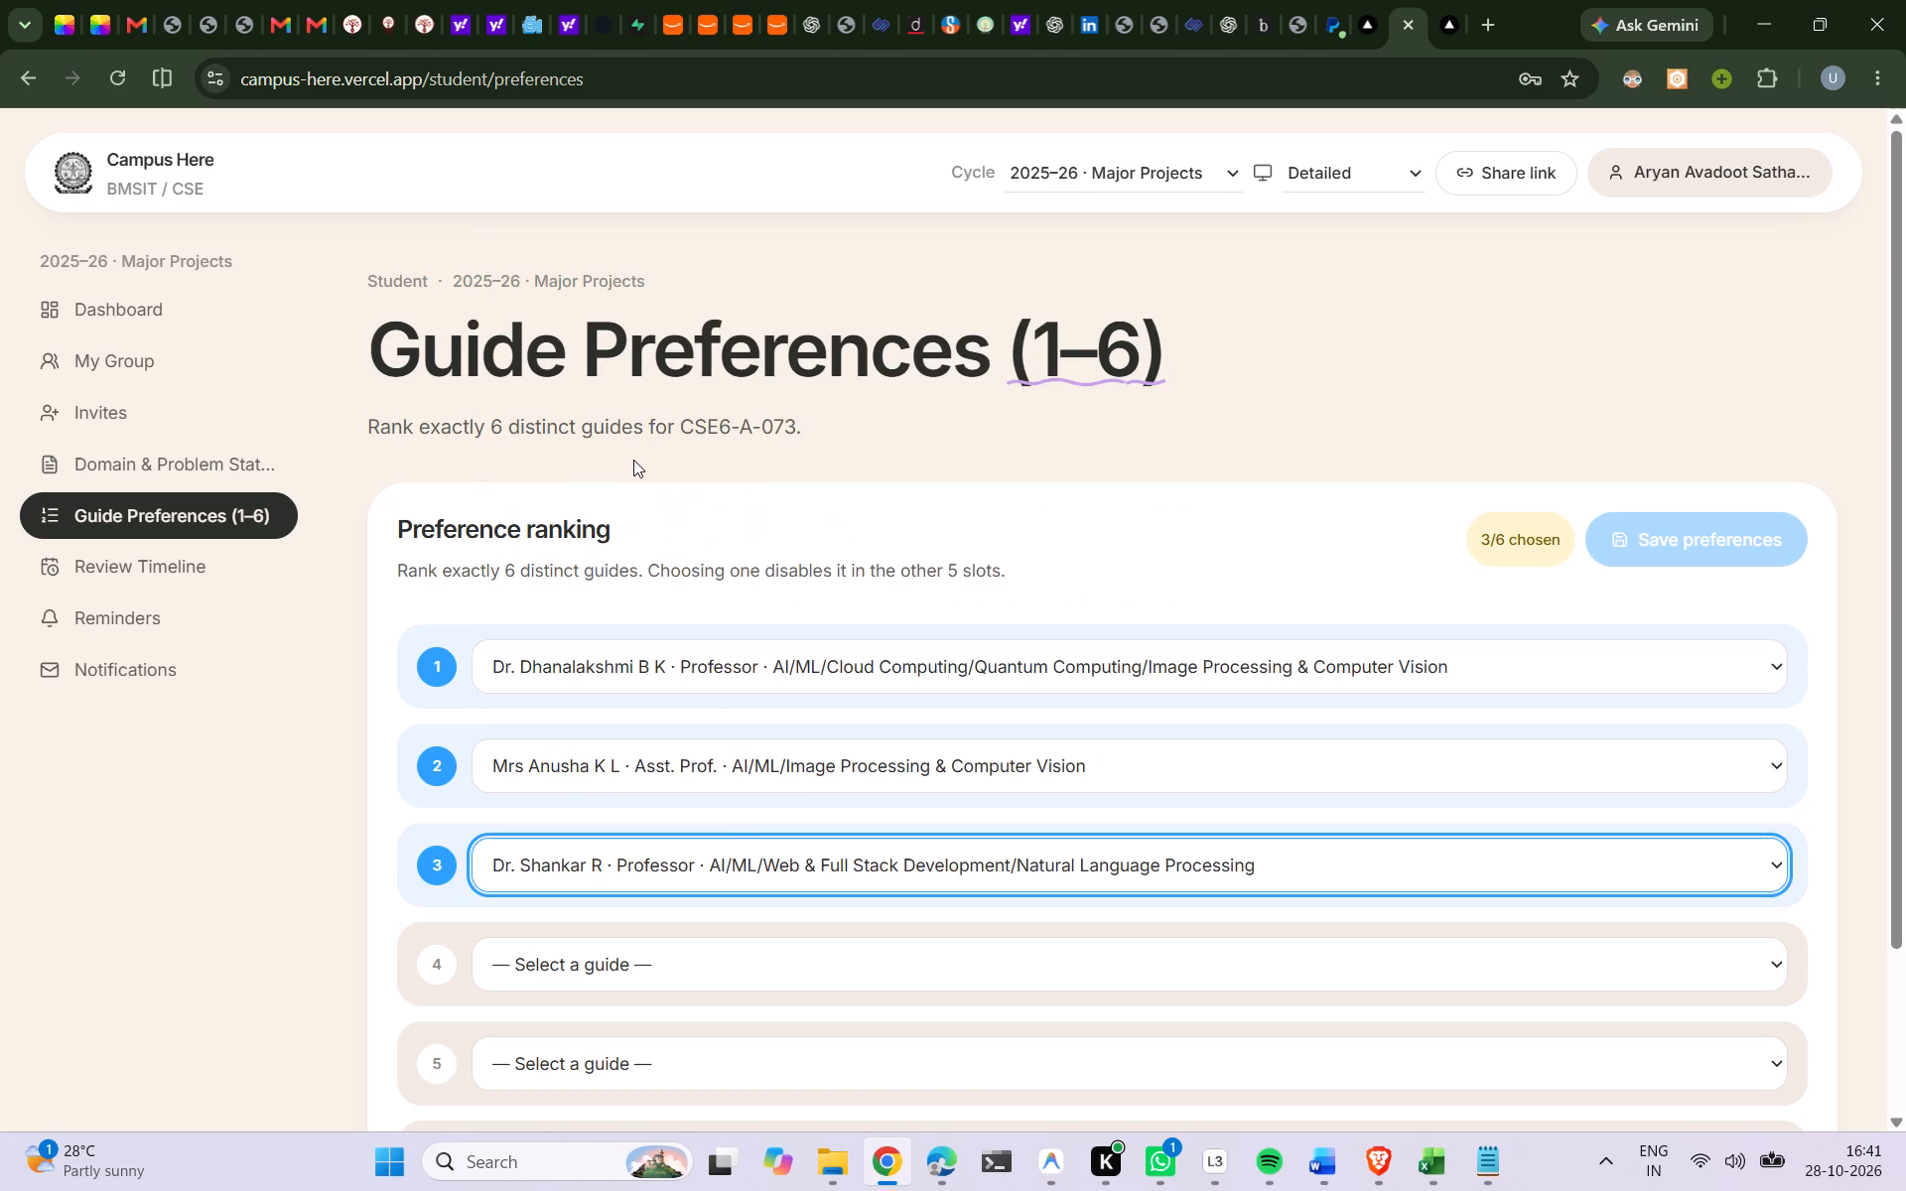
Change the third guide preference to the AI/ML/IoT/Cybersecurity associate professor and fill ranks 4 to 6 with distinct assistant professors.
left_click(756, 871)
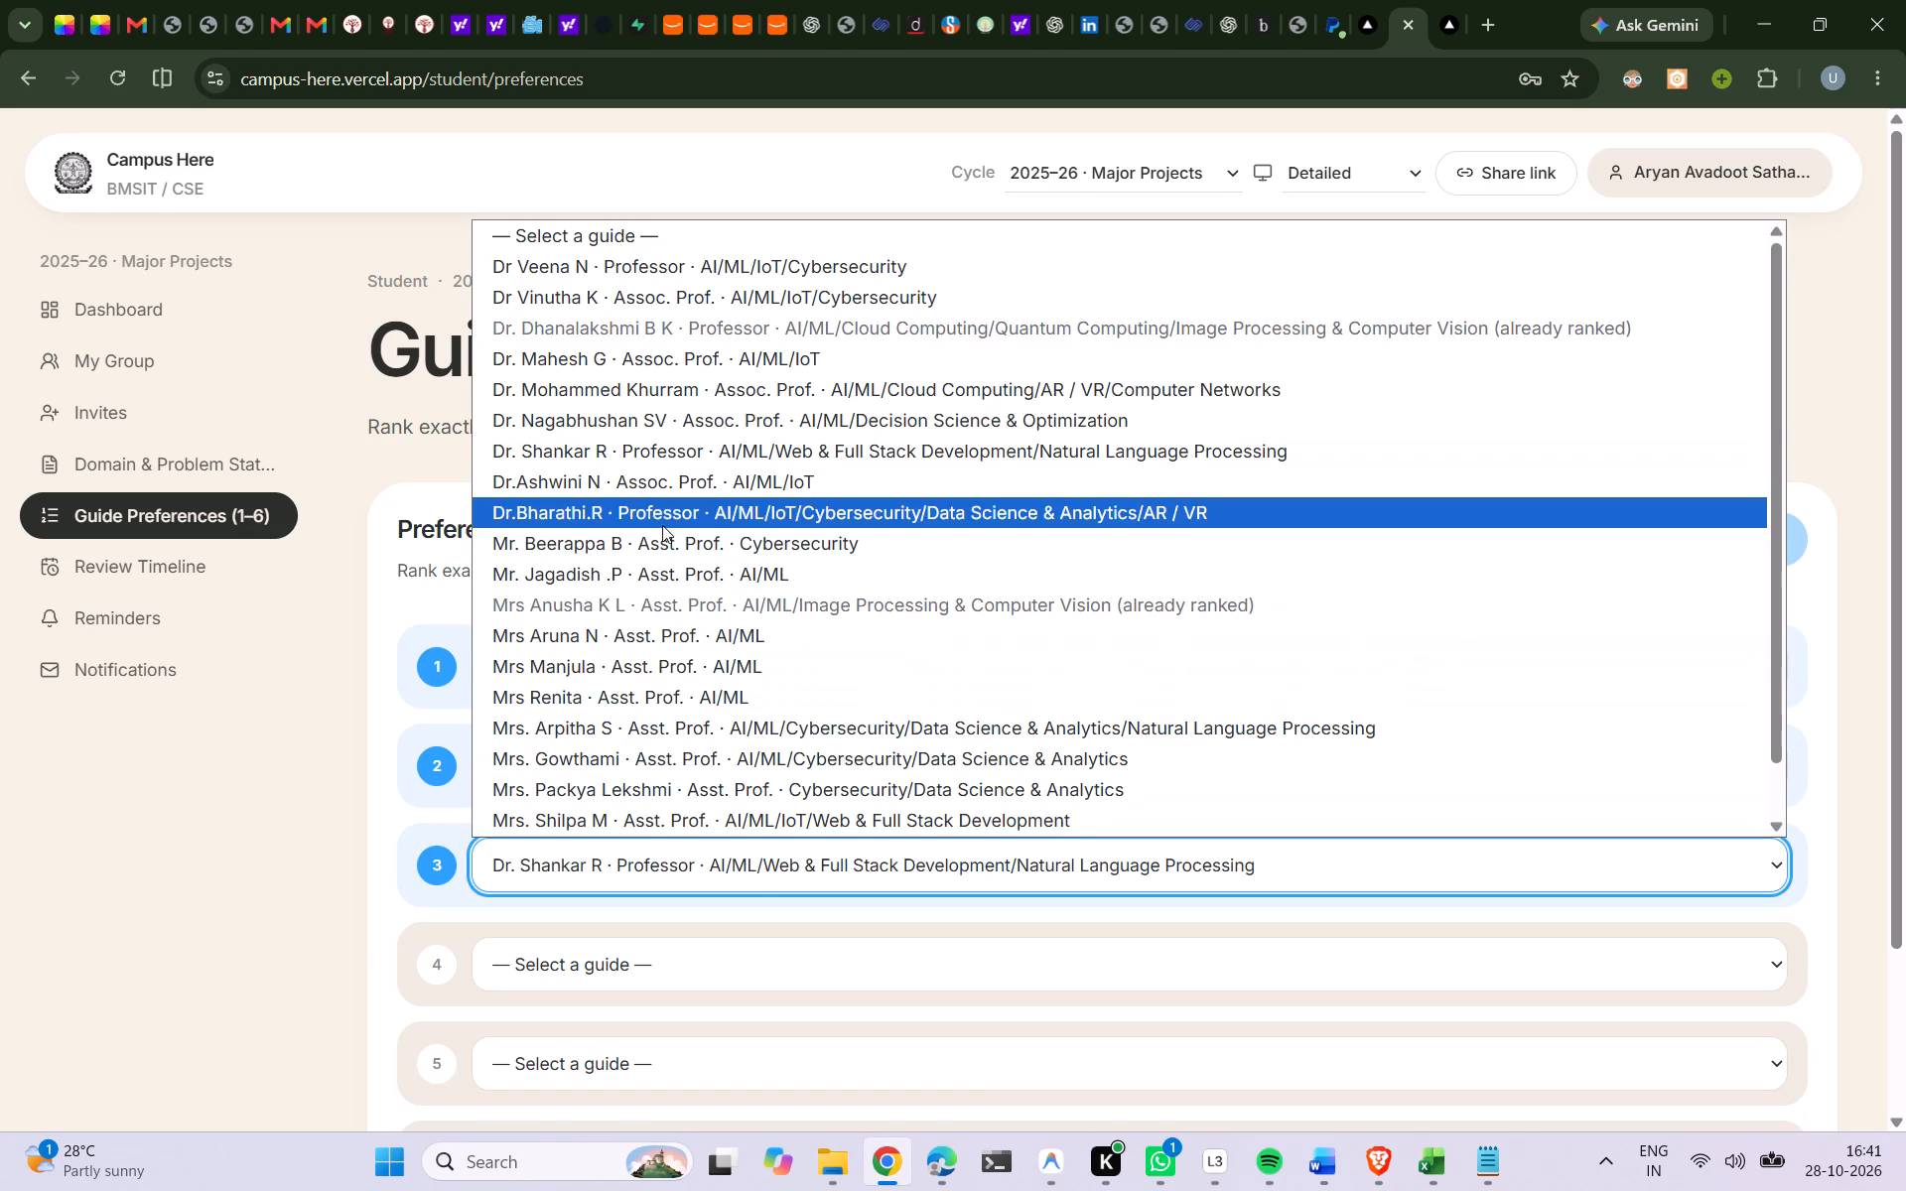
scroll(685, 680, "down", 3)
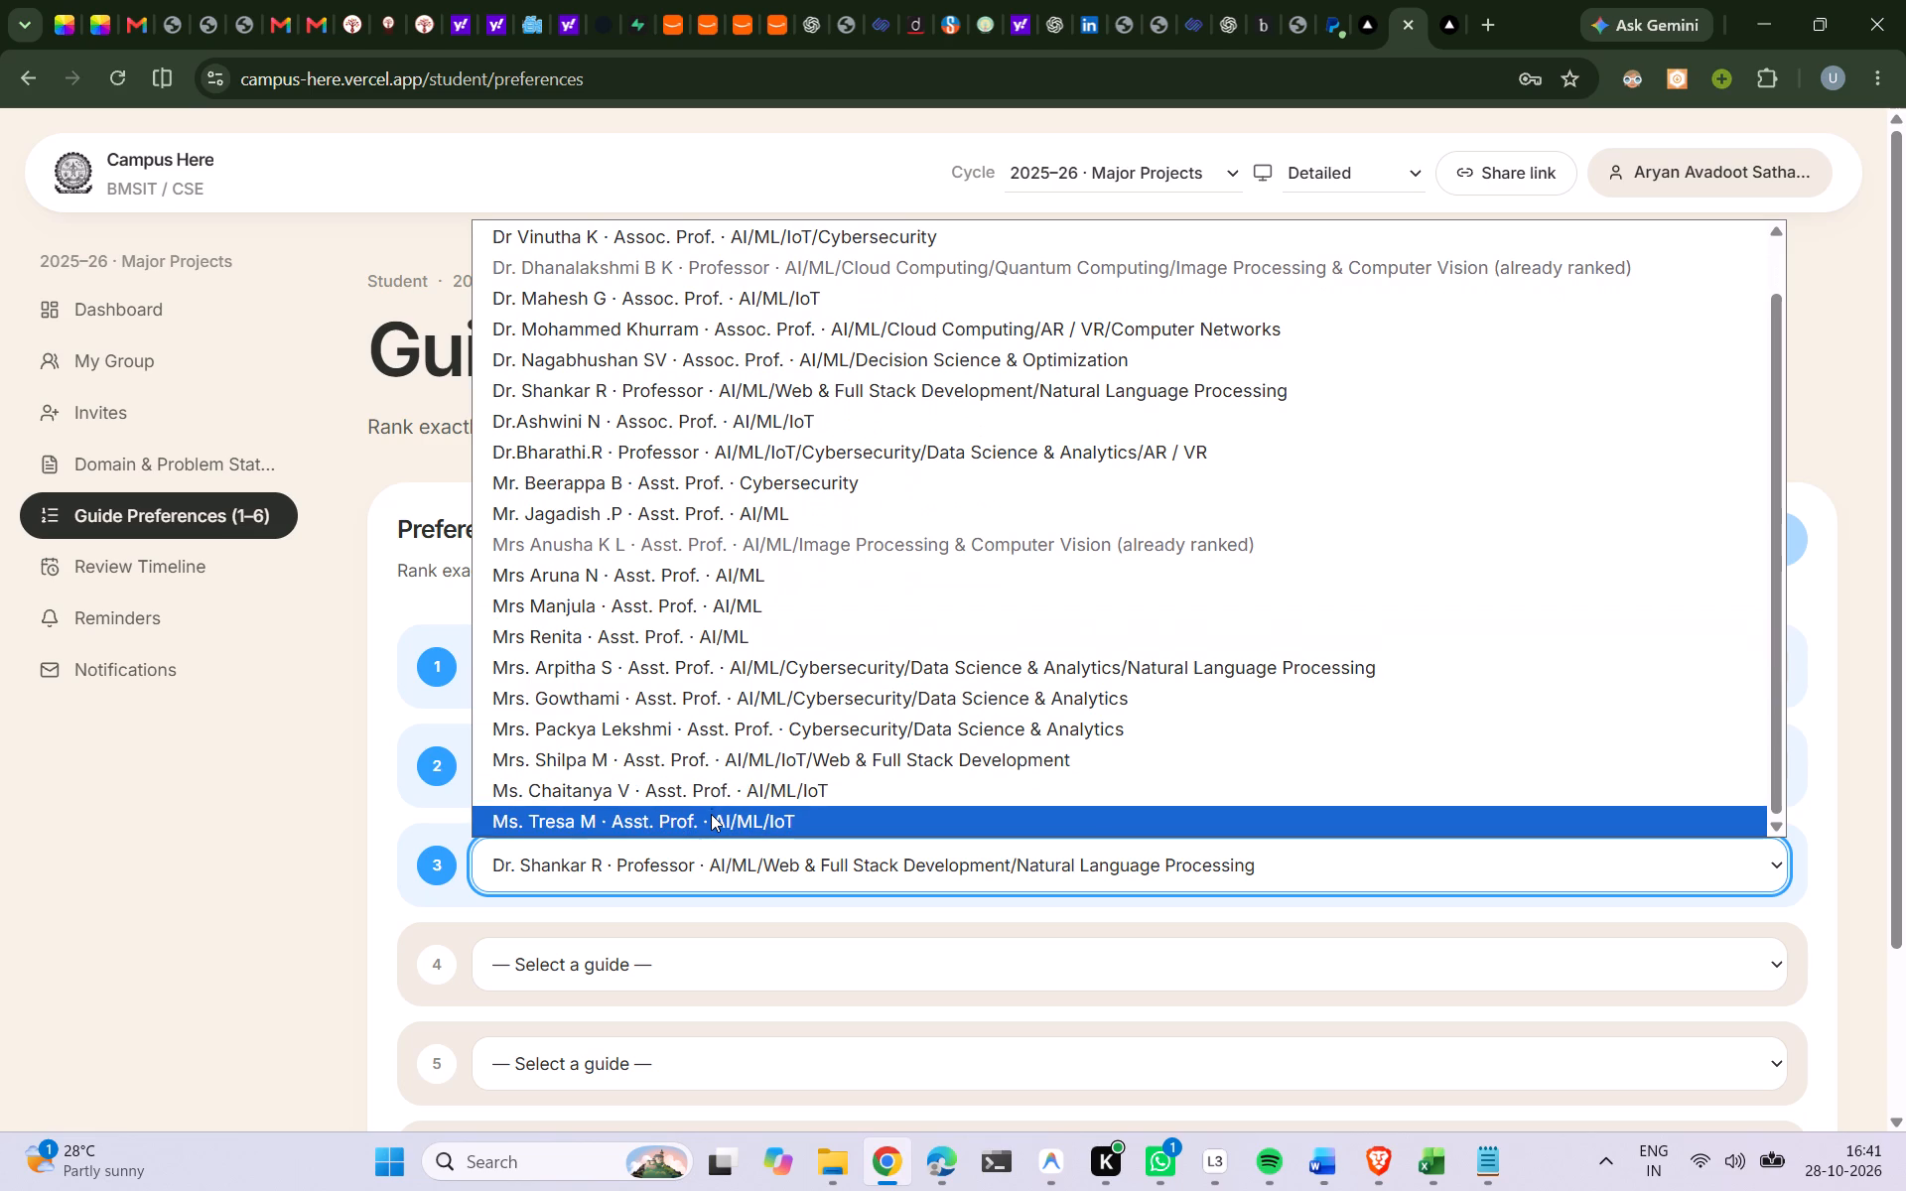
Change the third guide preference to the AI/ML/IoT/Cybersecurity associate professor.
scroll(704, 671, "up", 1)
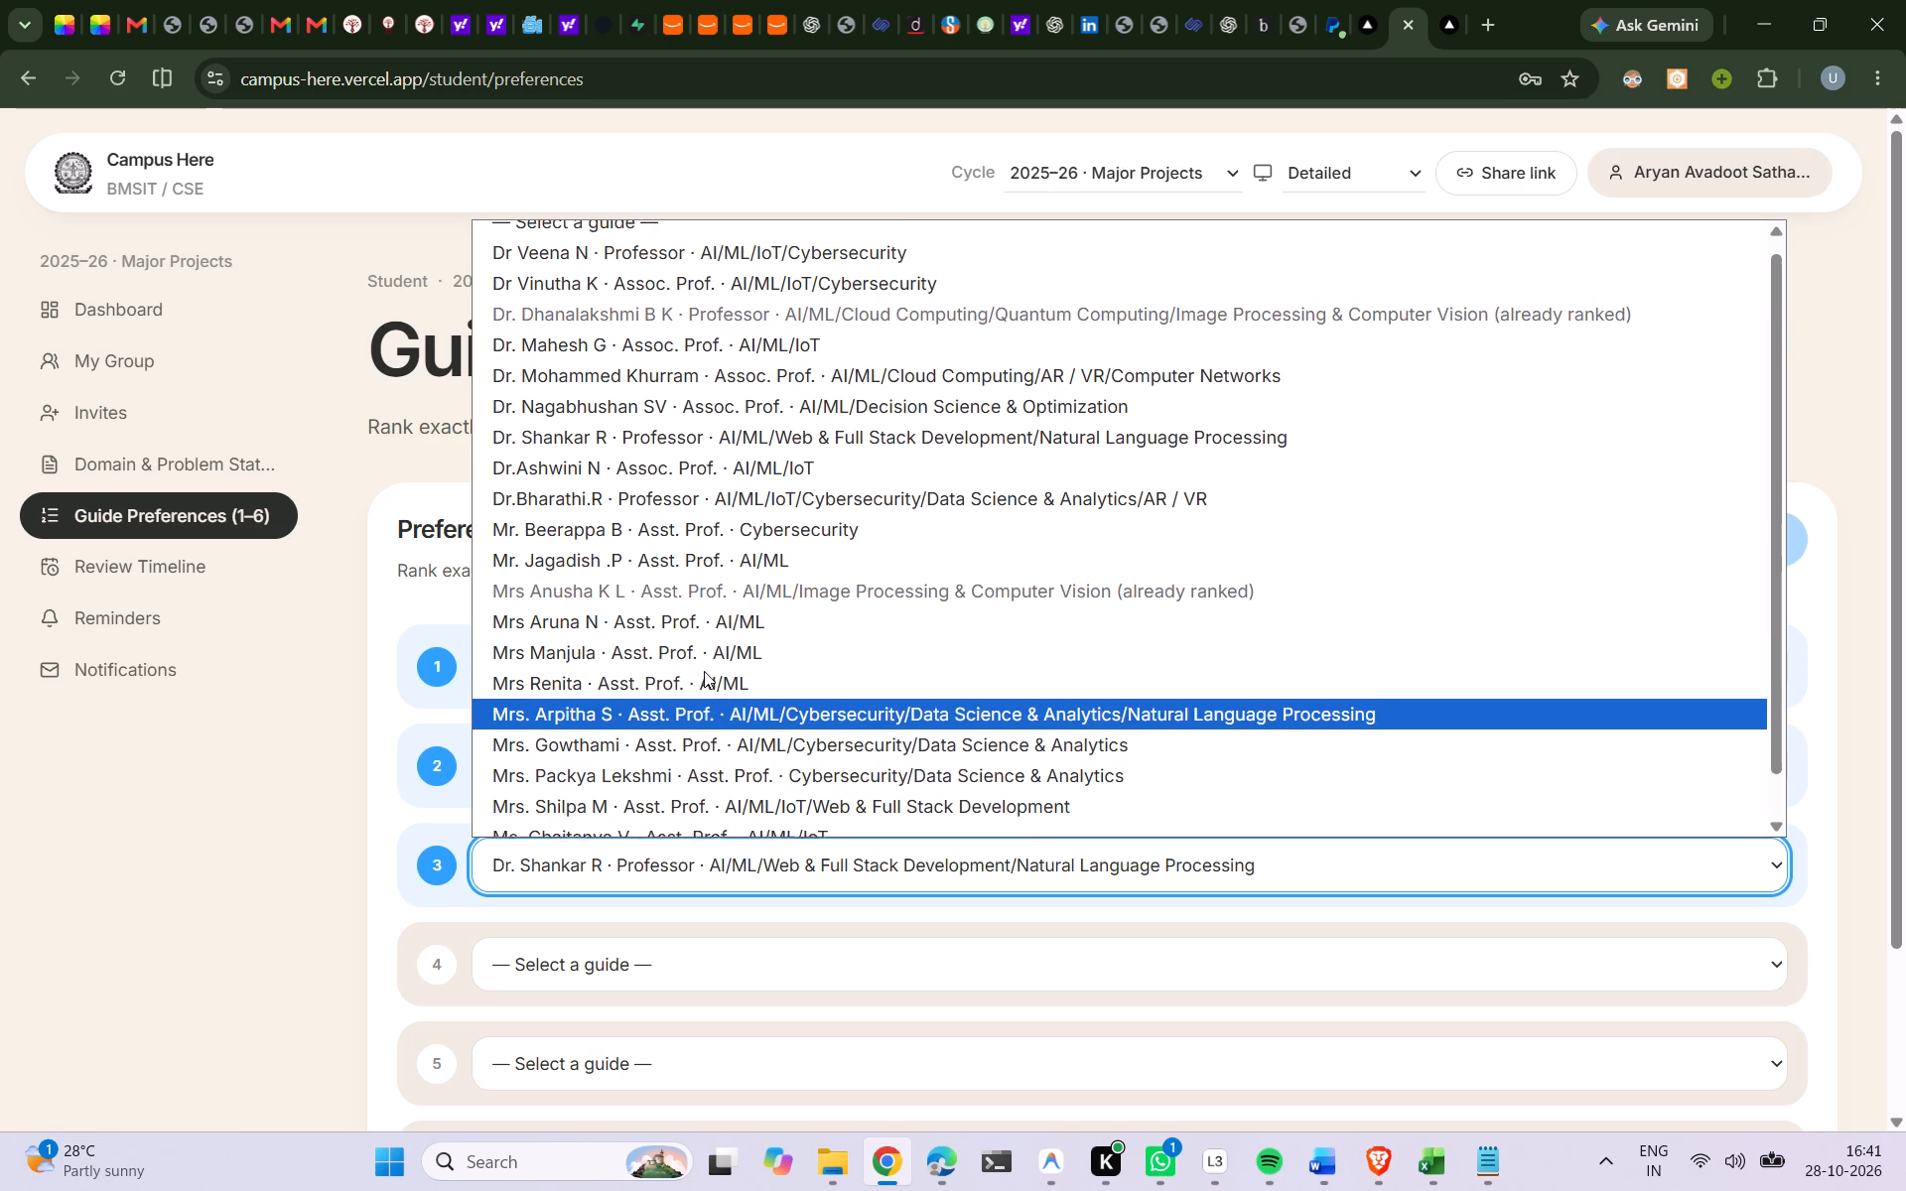
scroll(704, 671, "up", 1)
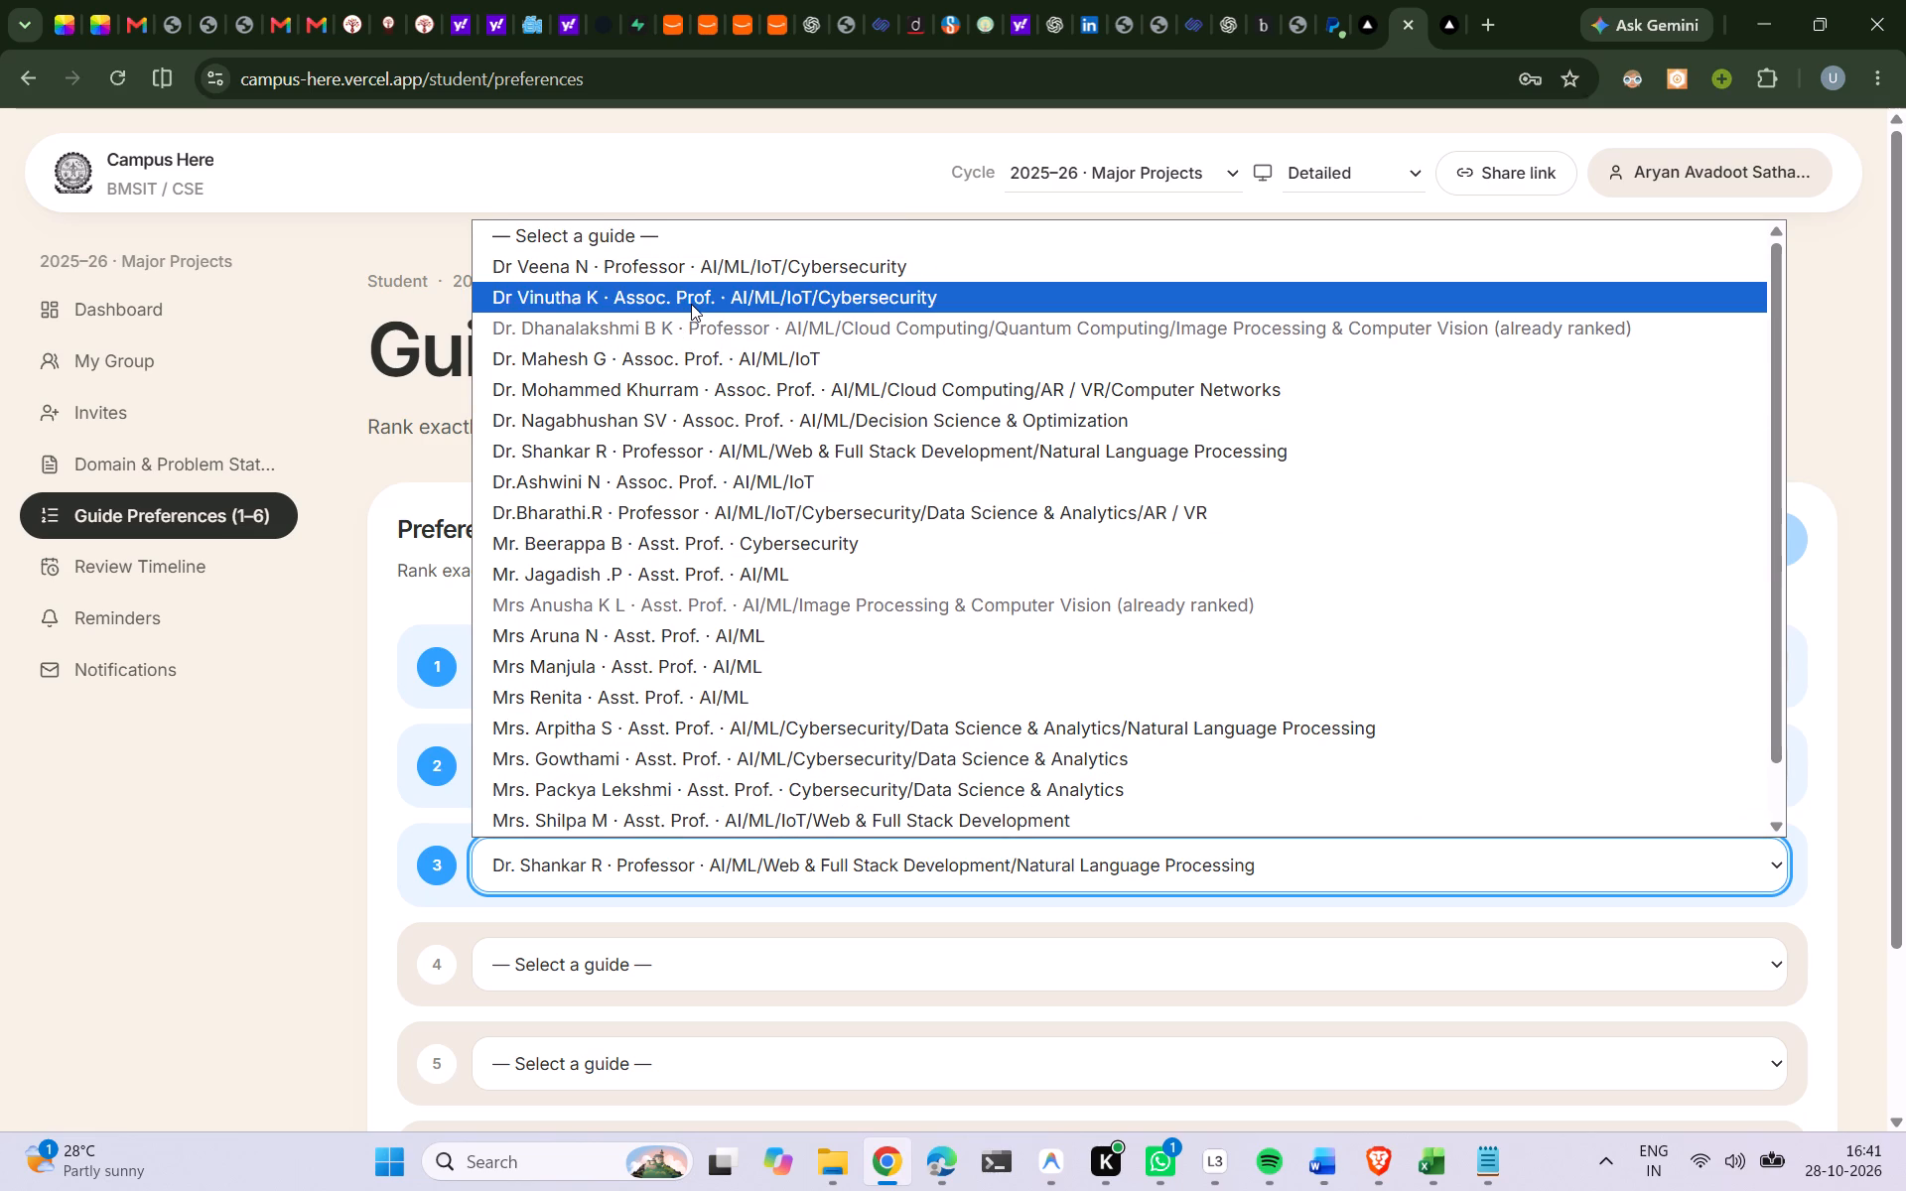
left_click(691, 304)
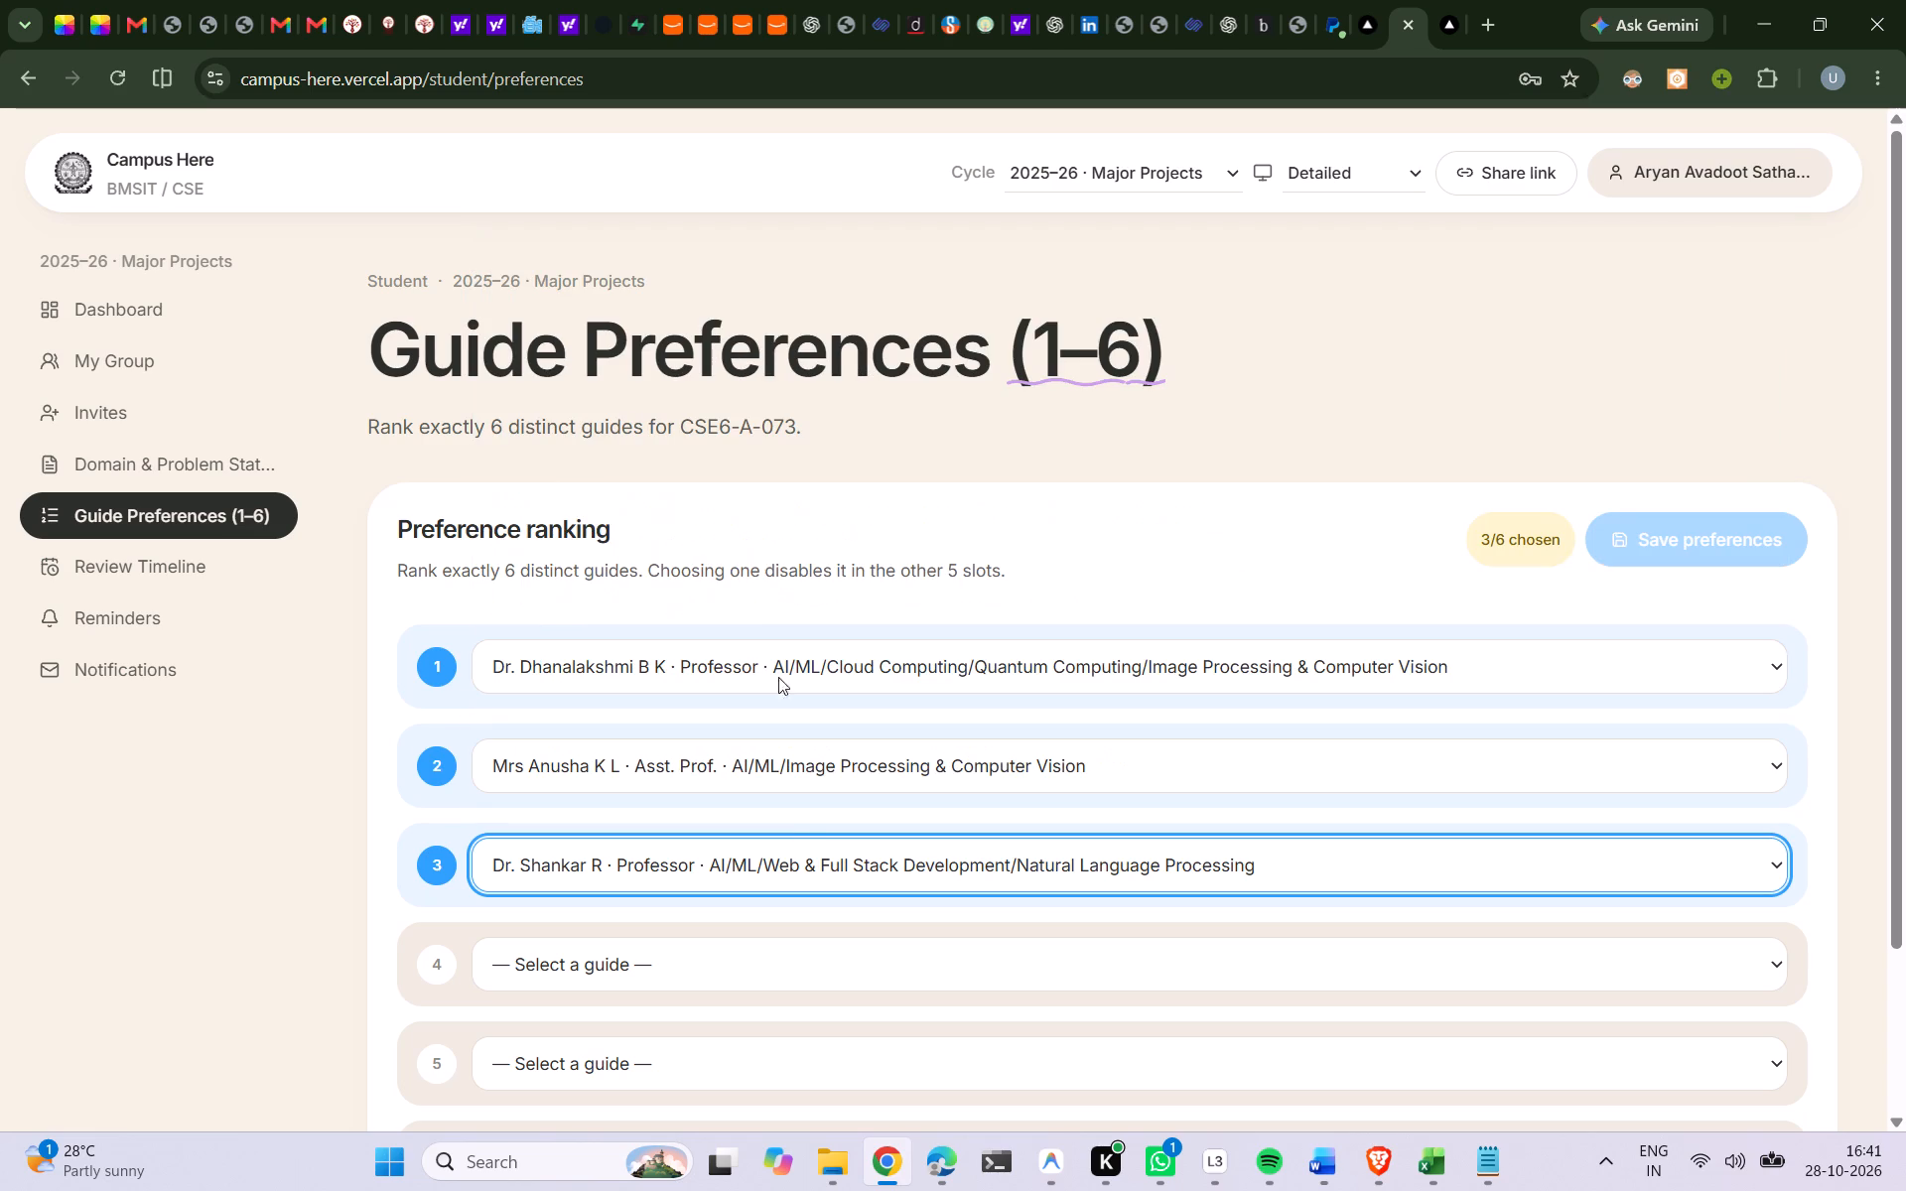
Rank the last-listed AI/ML/IoT assistant professor fourth and the Cybersecurity/Data Science & Analytics assistant professor without AI/ML fifth.
left_click(761, 963)
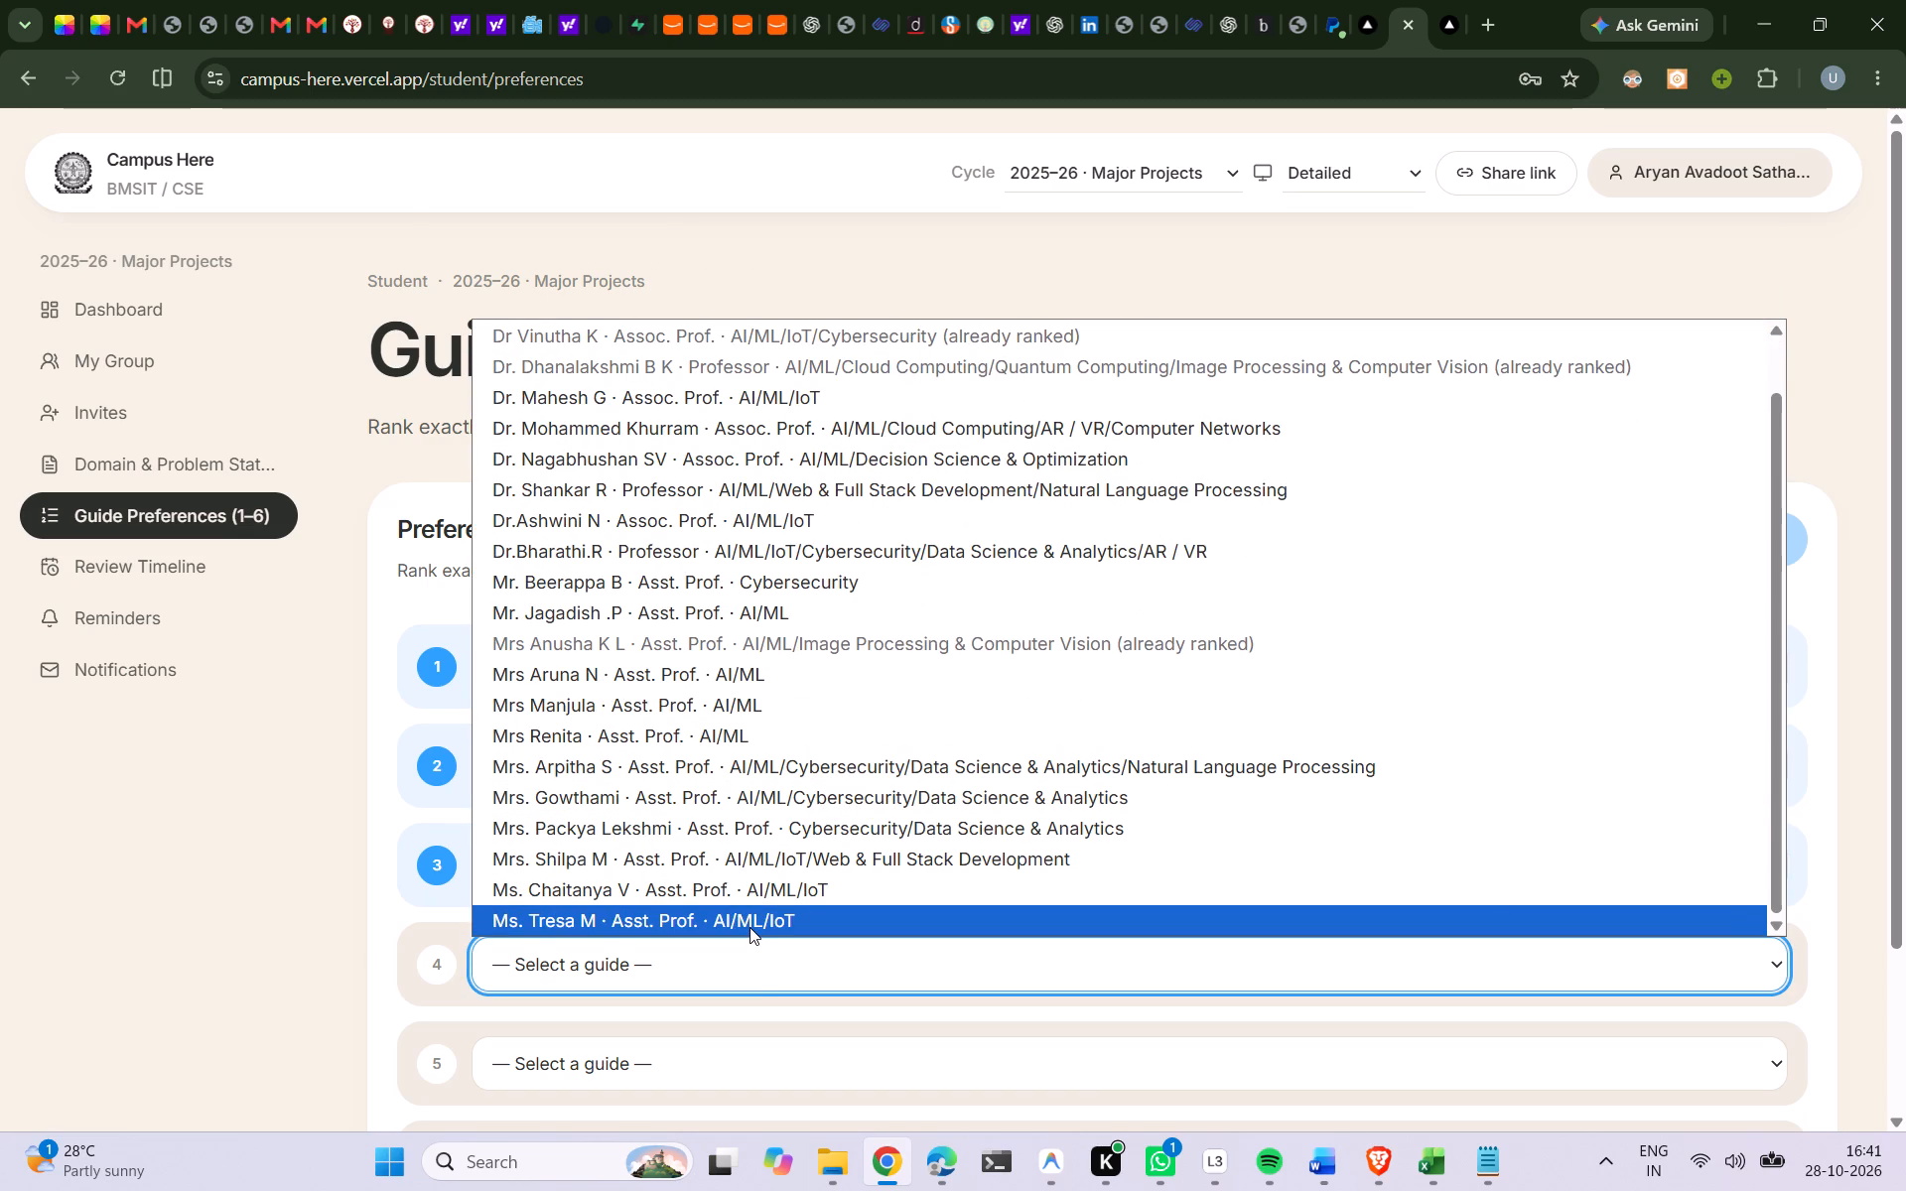
scroll(749, 927, "down", 1)
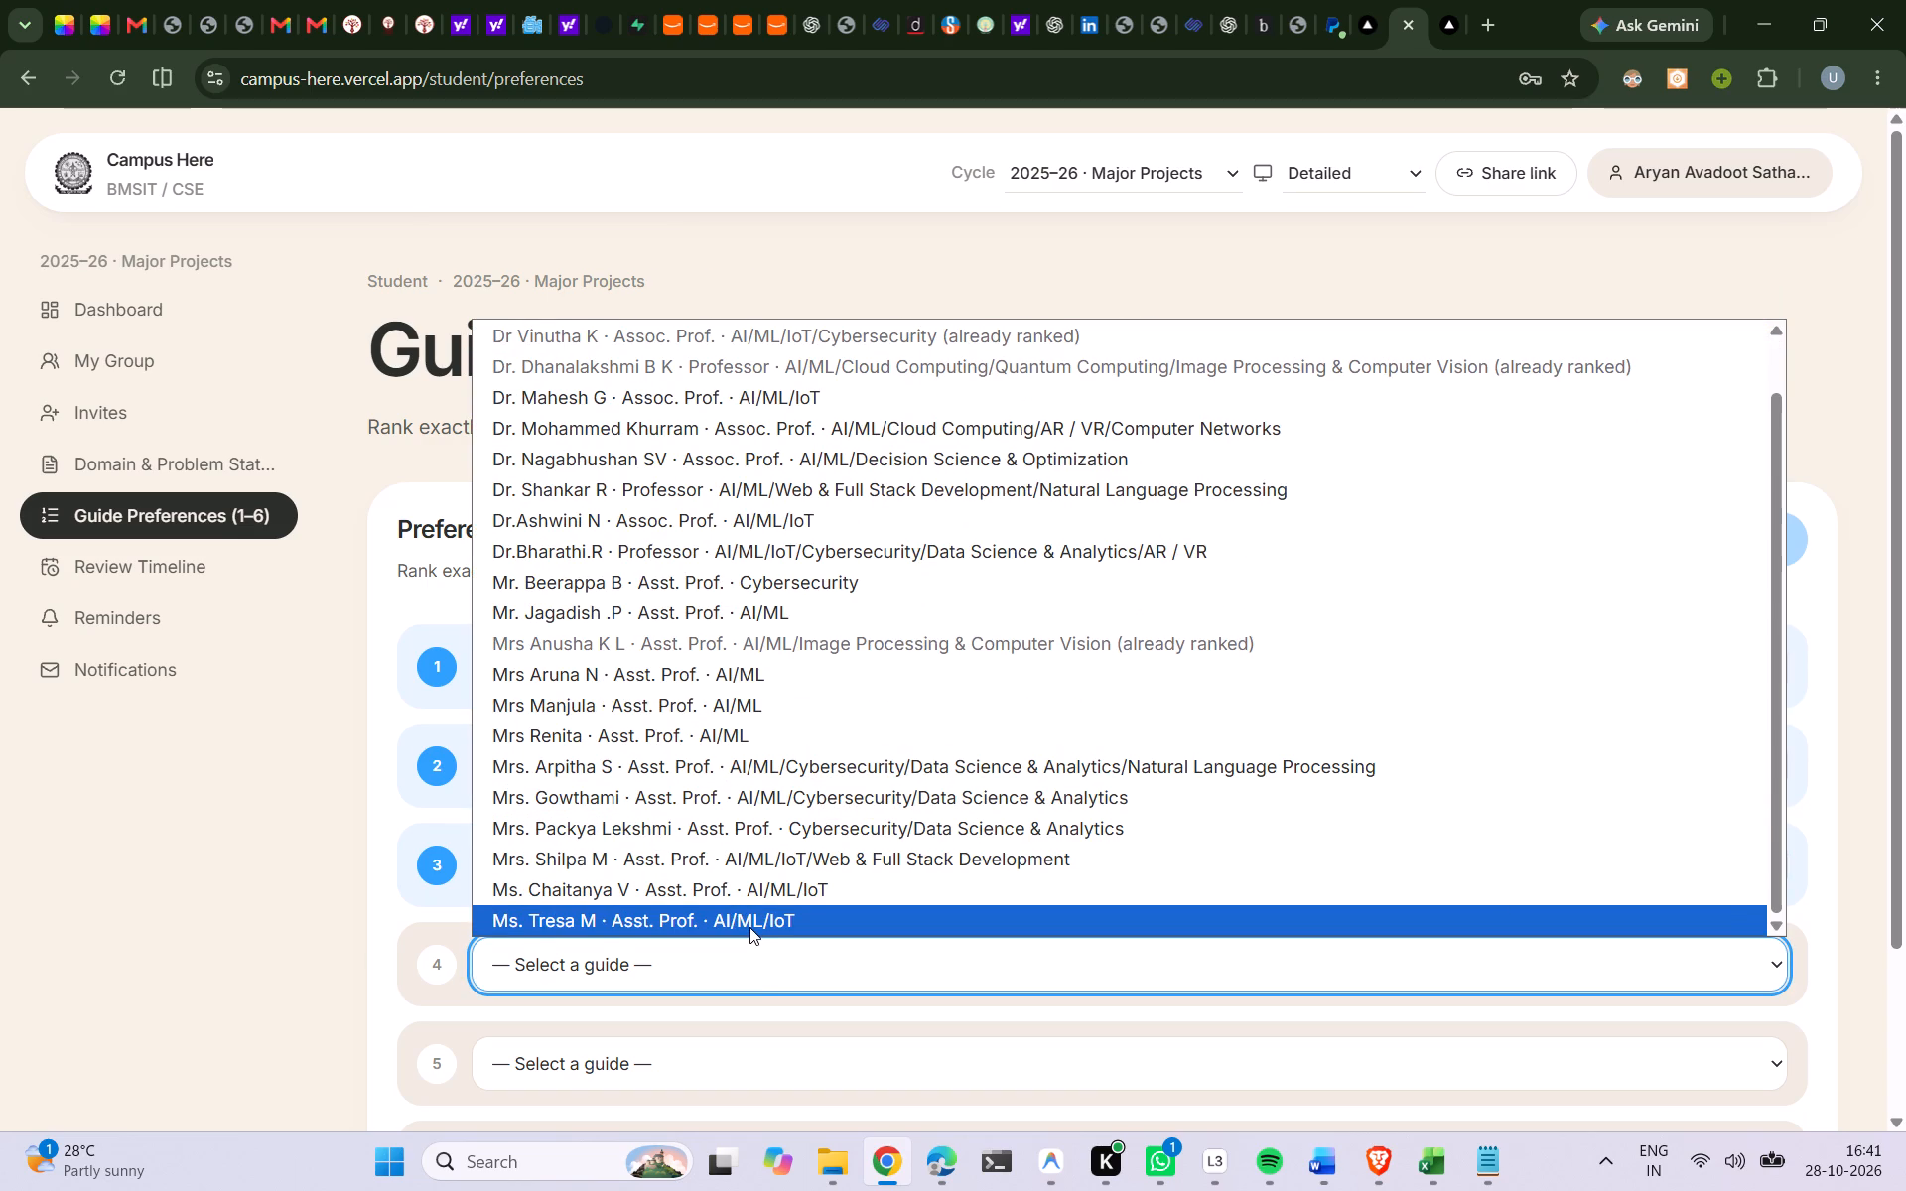
left_click(749, 927)
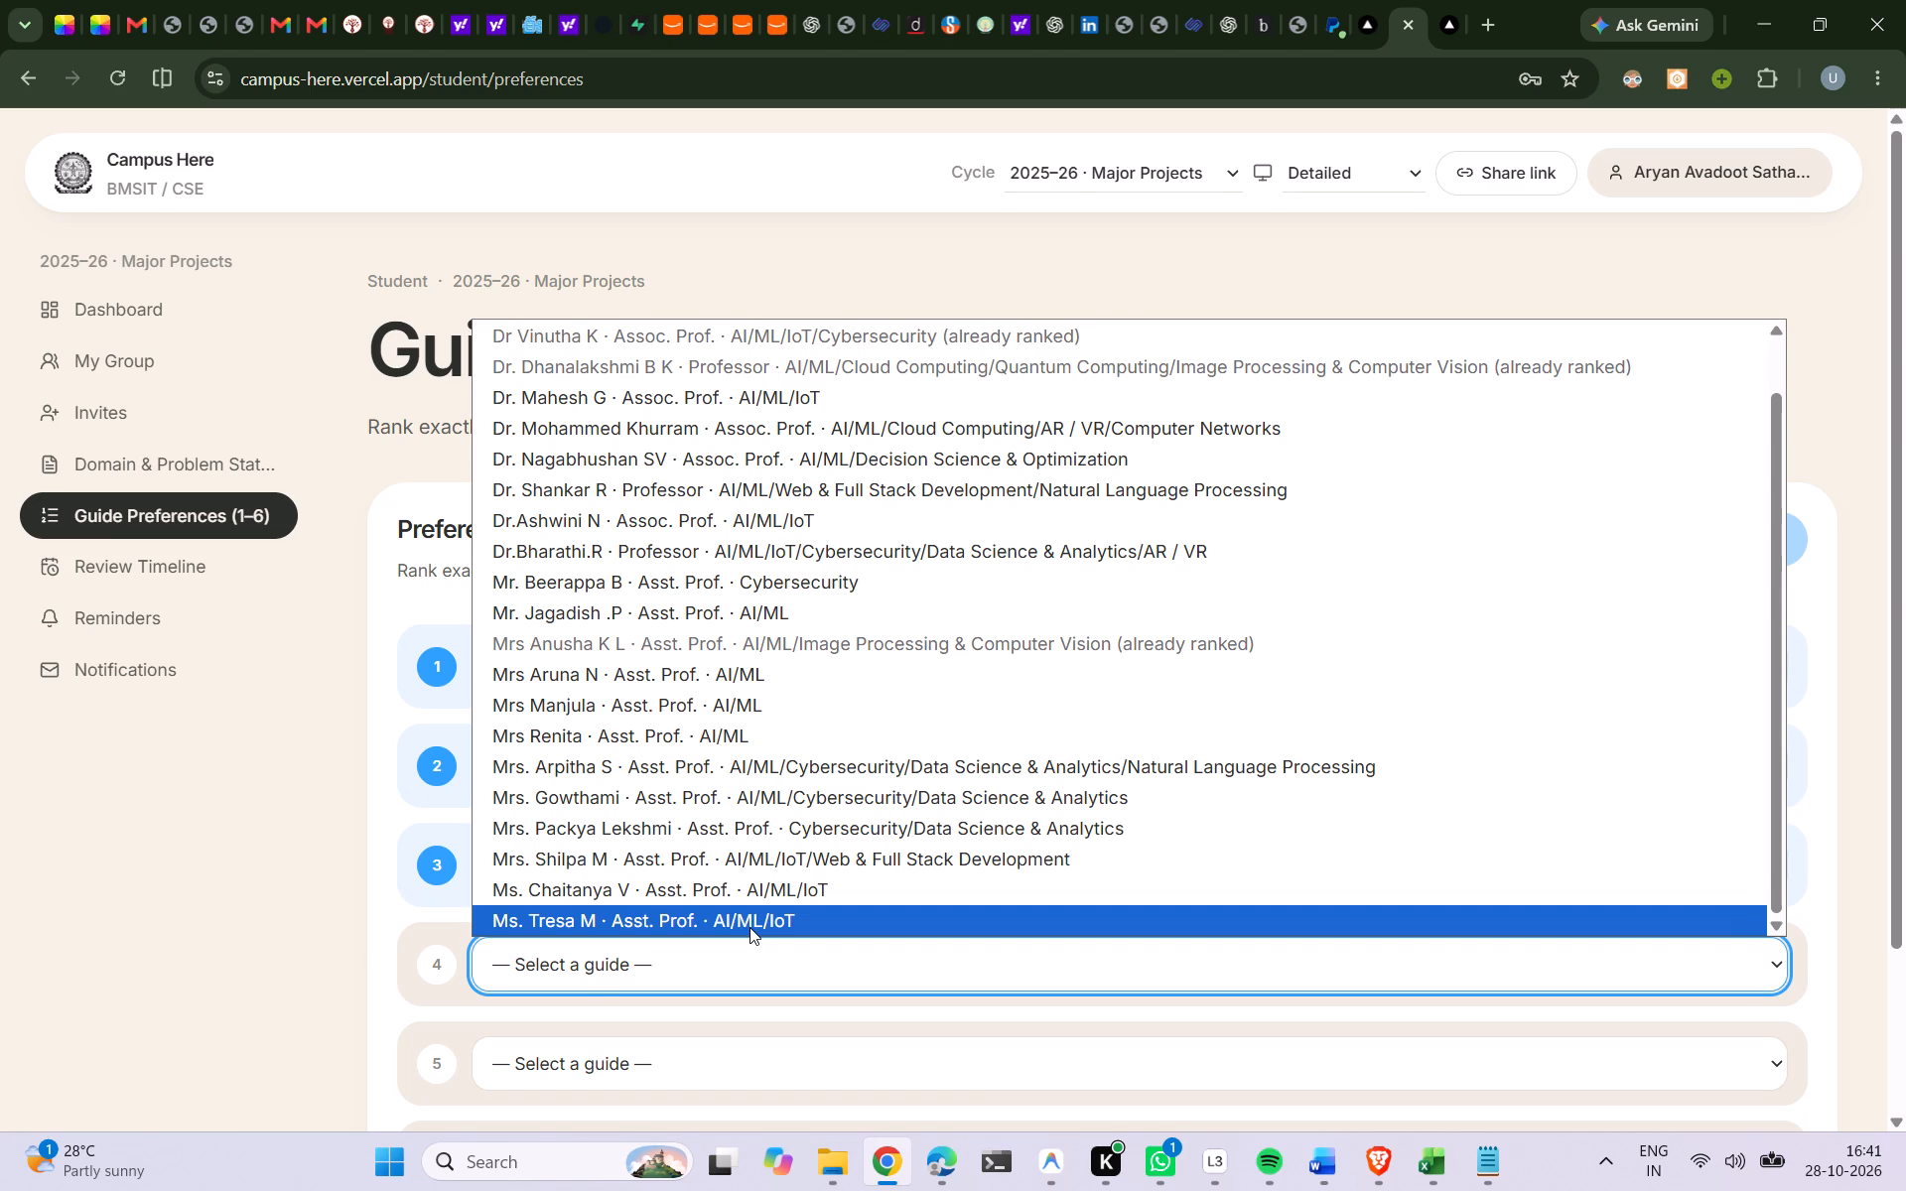
scroll(766, 1051, "down", 1)
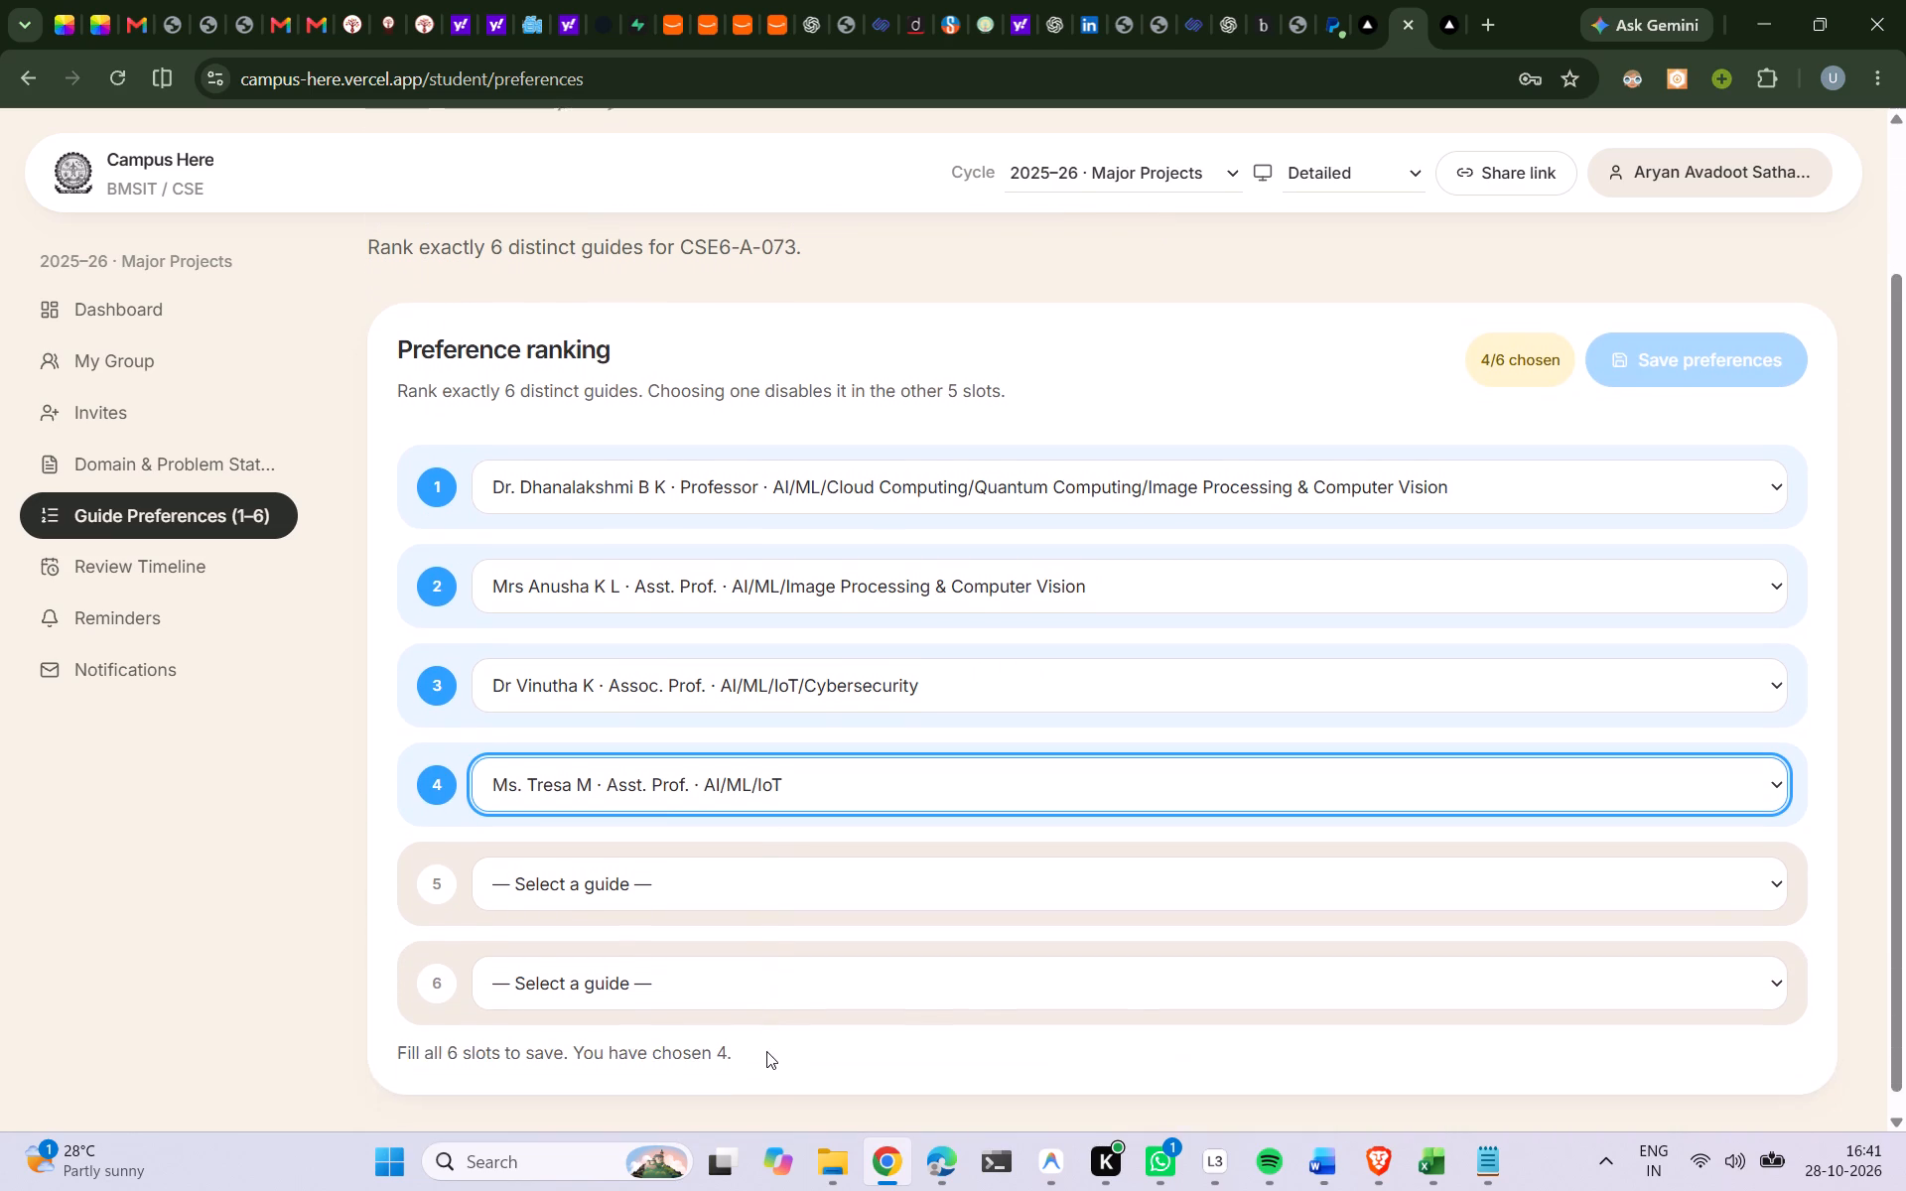
scroll(766, 1051, "down", 1)
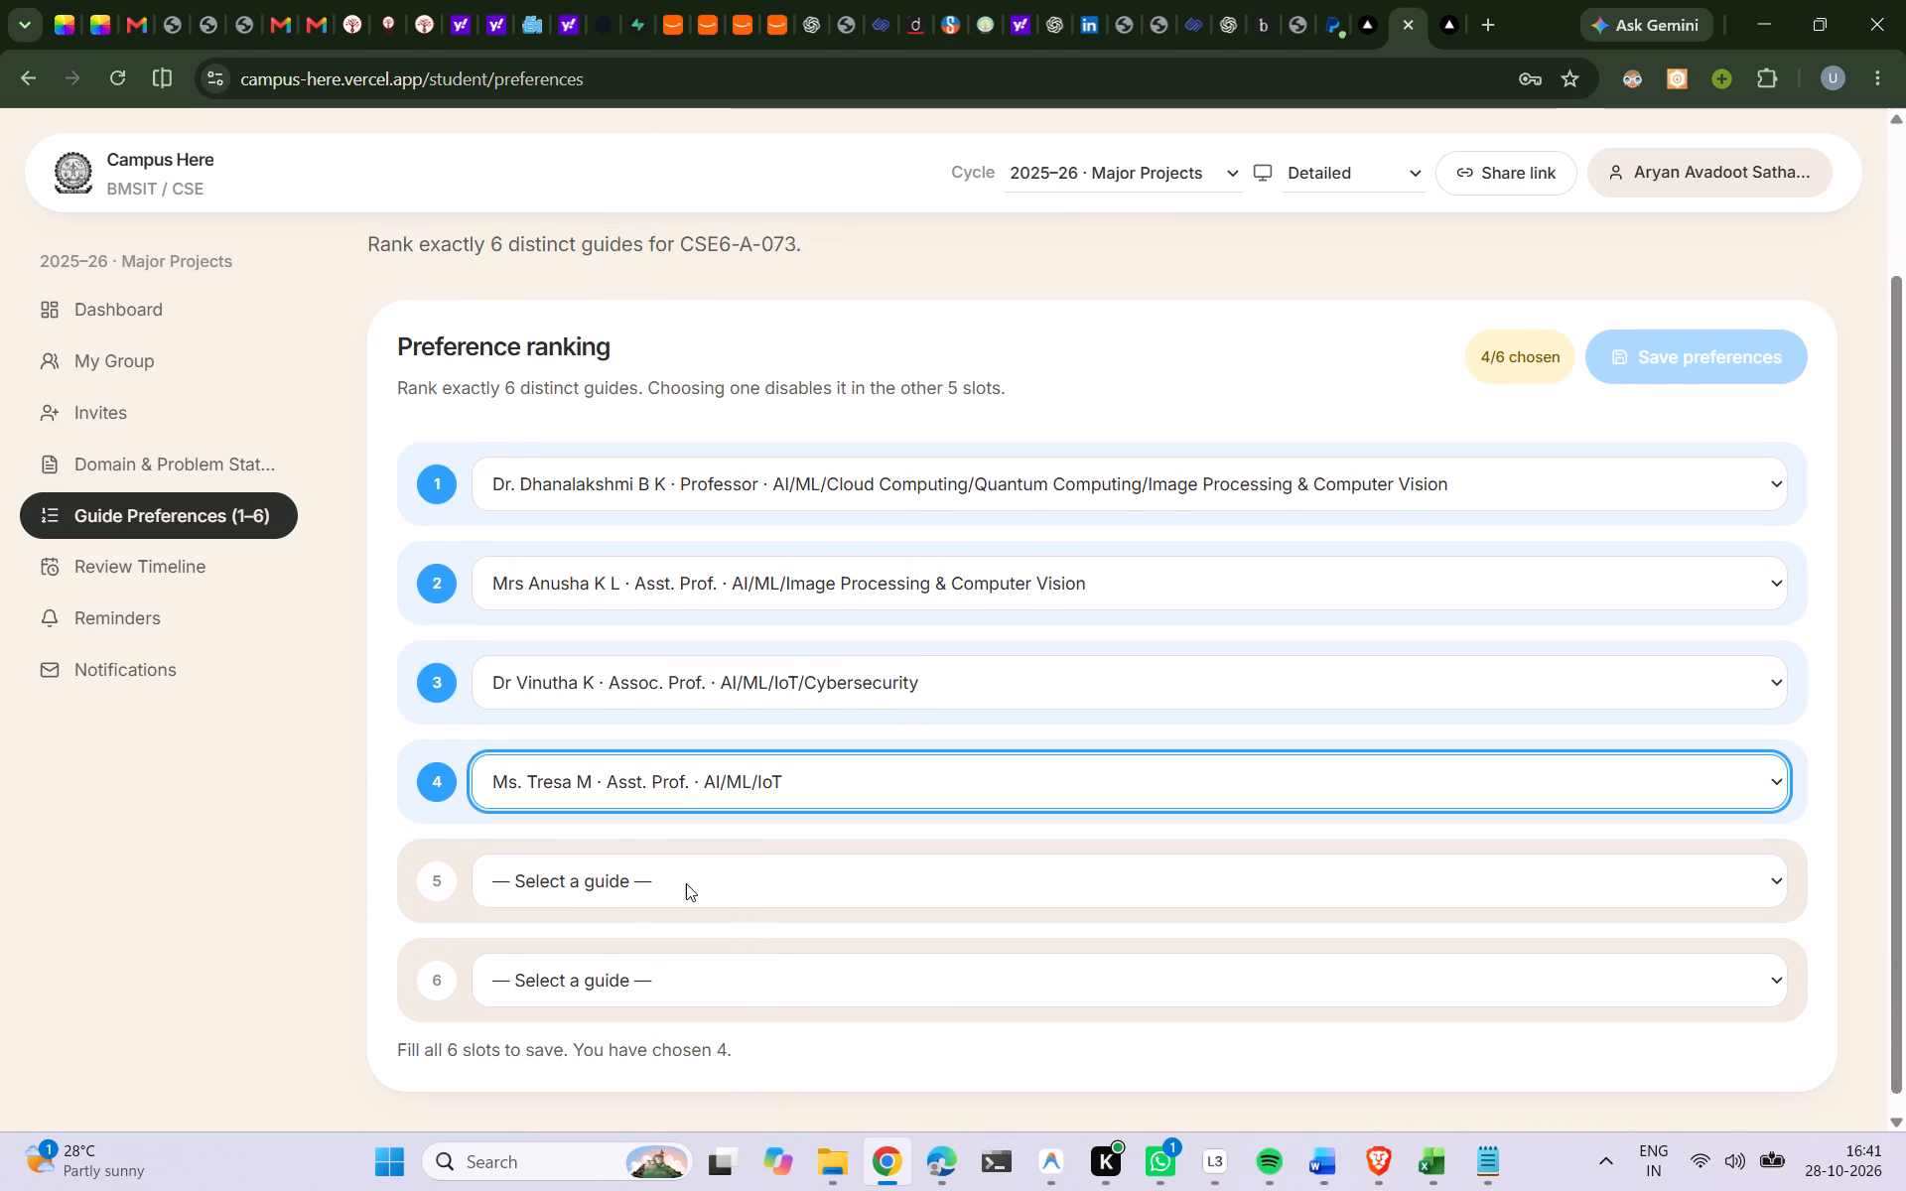
left_click(686, 883)
scroll(681, 833, "down", 1)
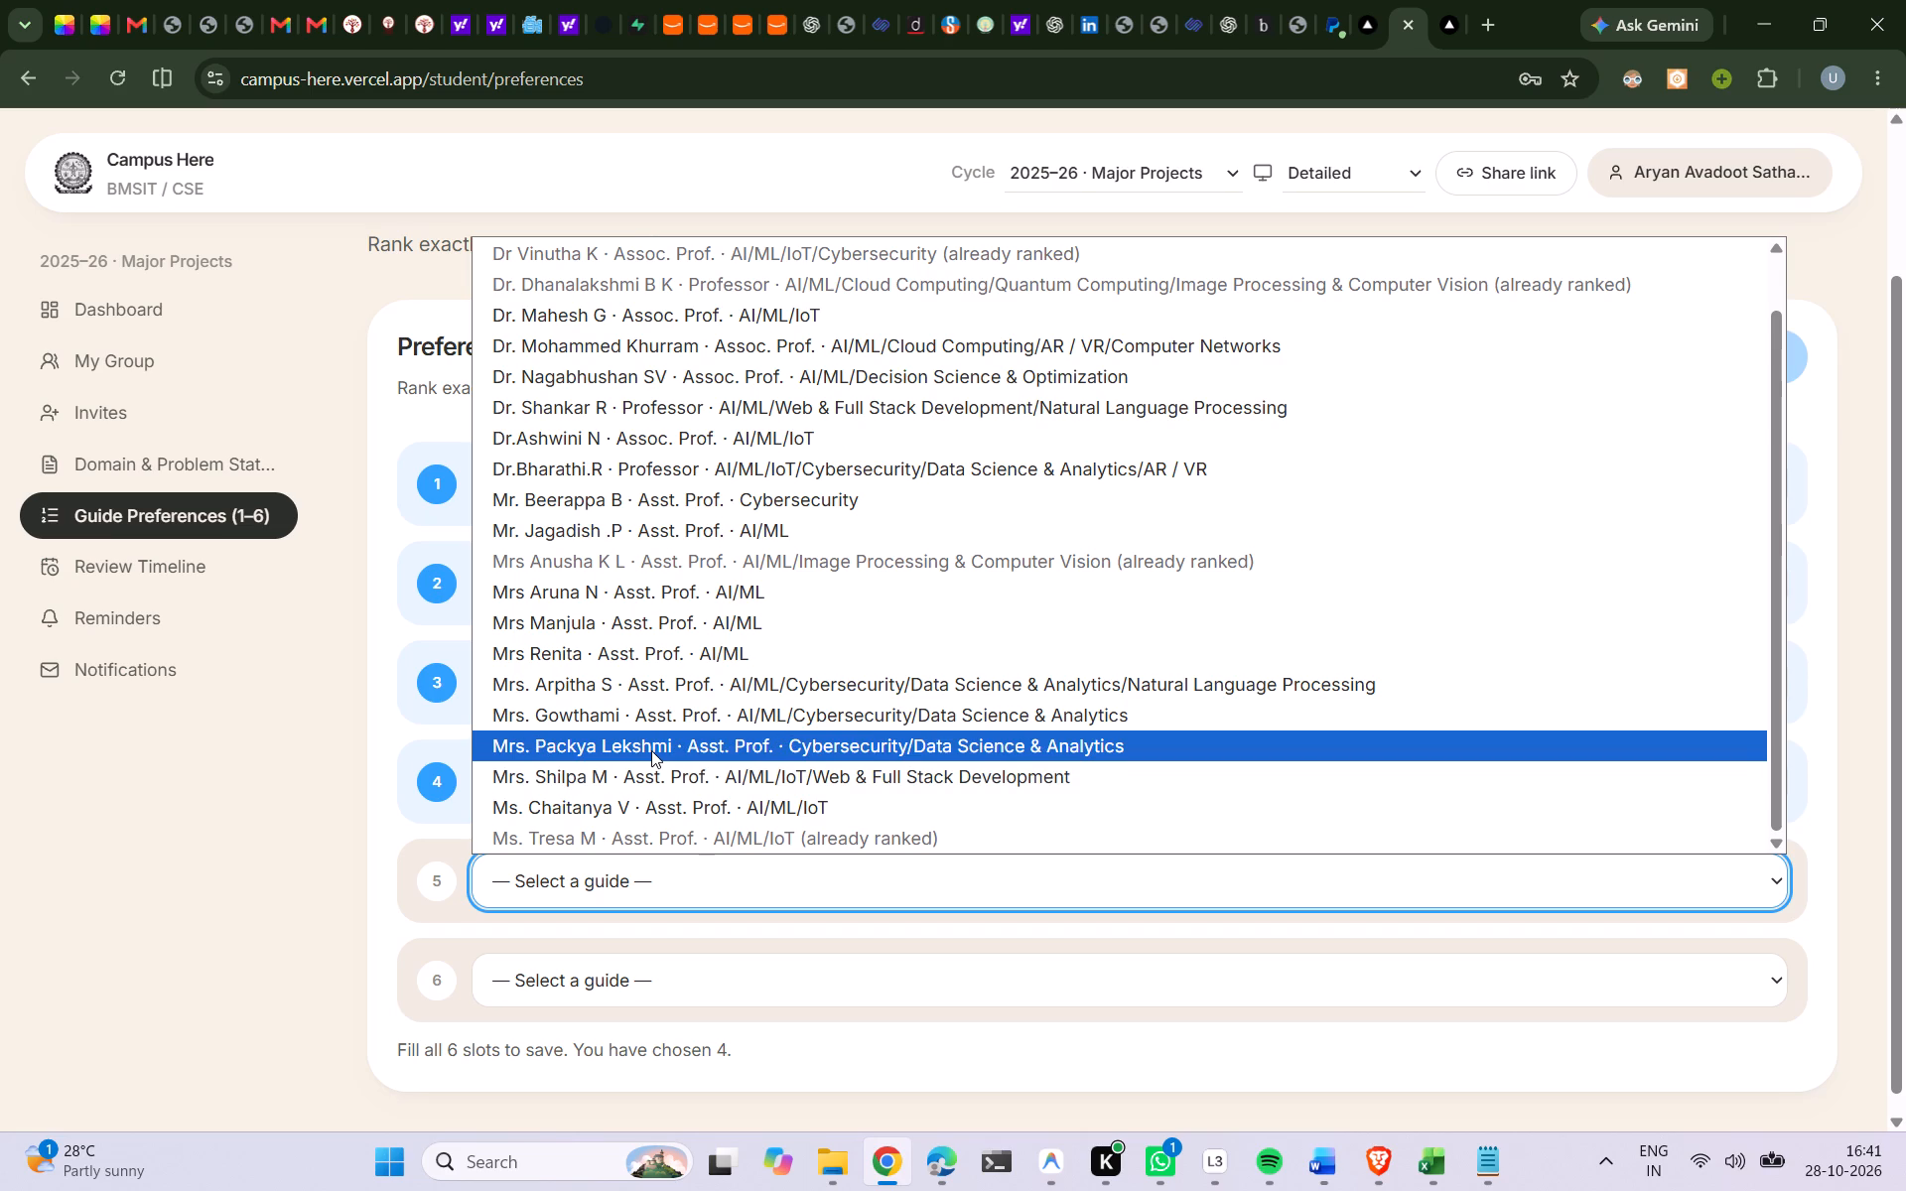
left_click(651, 750)
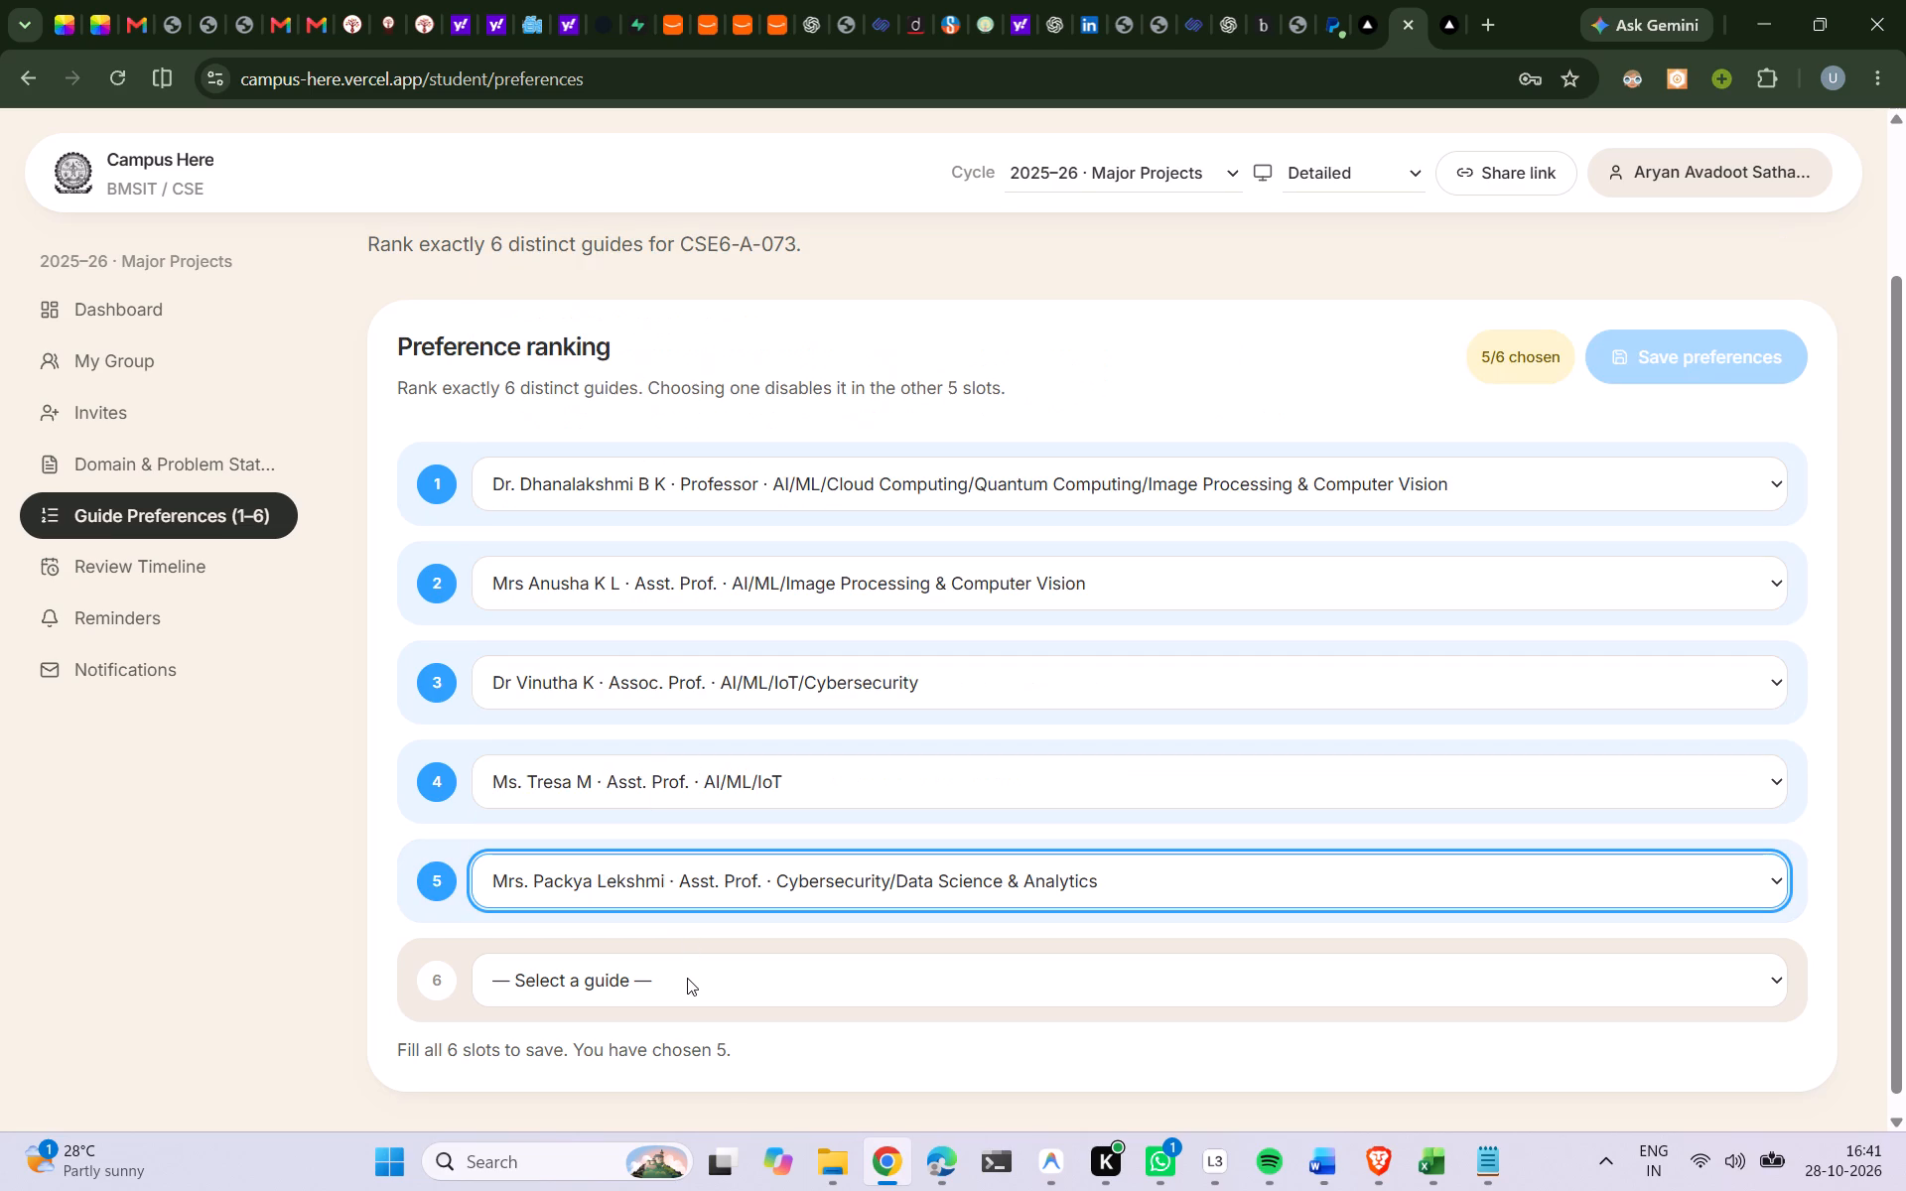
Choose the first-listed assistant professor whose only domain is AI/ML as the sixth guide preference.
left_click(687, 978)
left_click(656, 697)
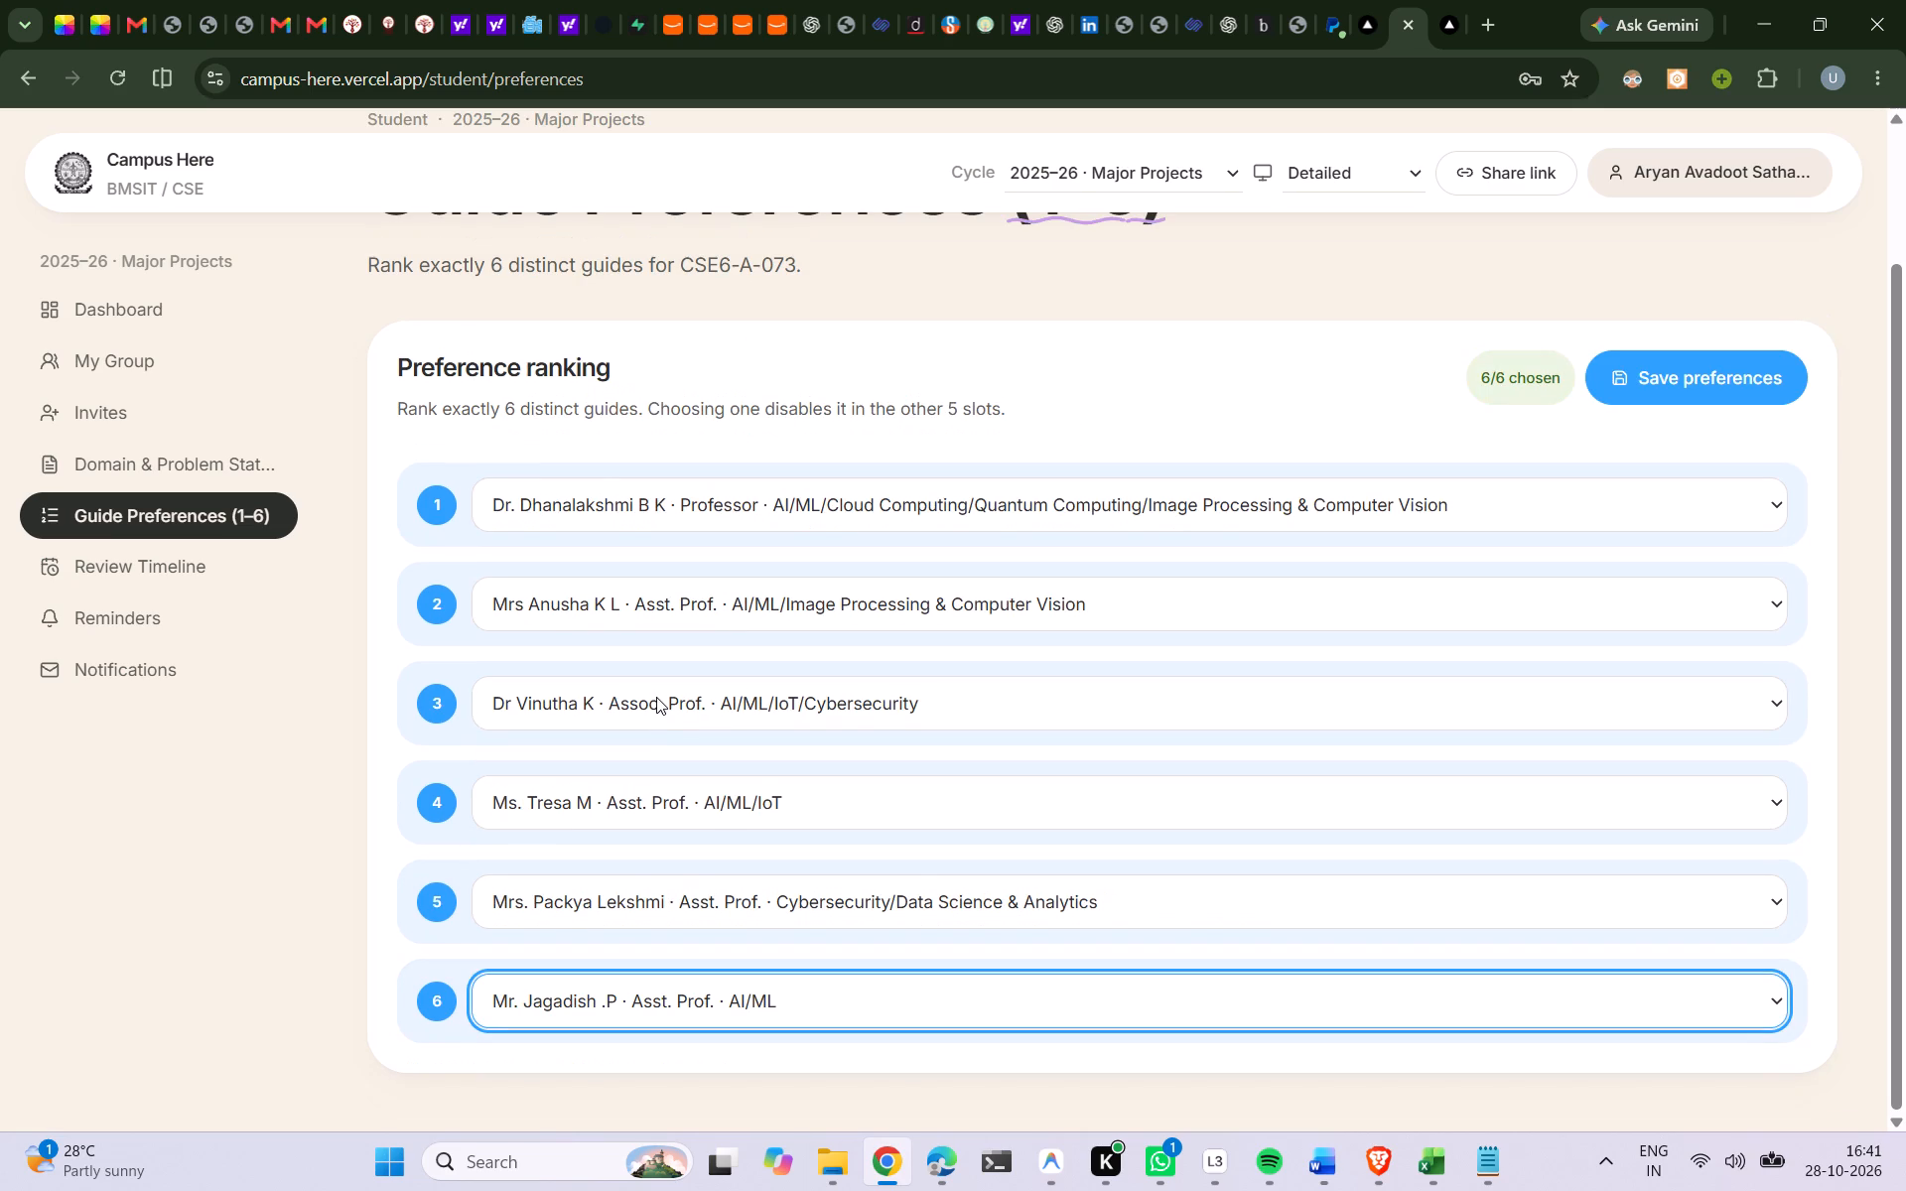
Change the sixth guide preference to the AI/ML/Cybersecurity/Data Science & Analytics/Natural Language Processing assistant professor.
left_click(732, 1010)
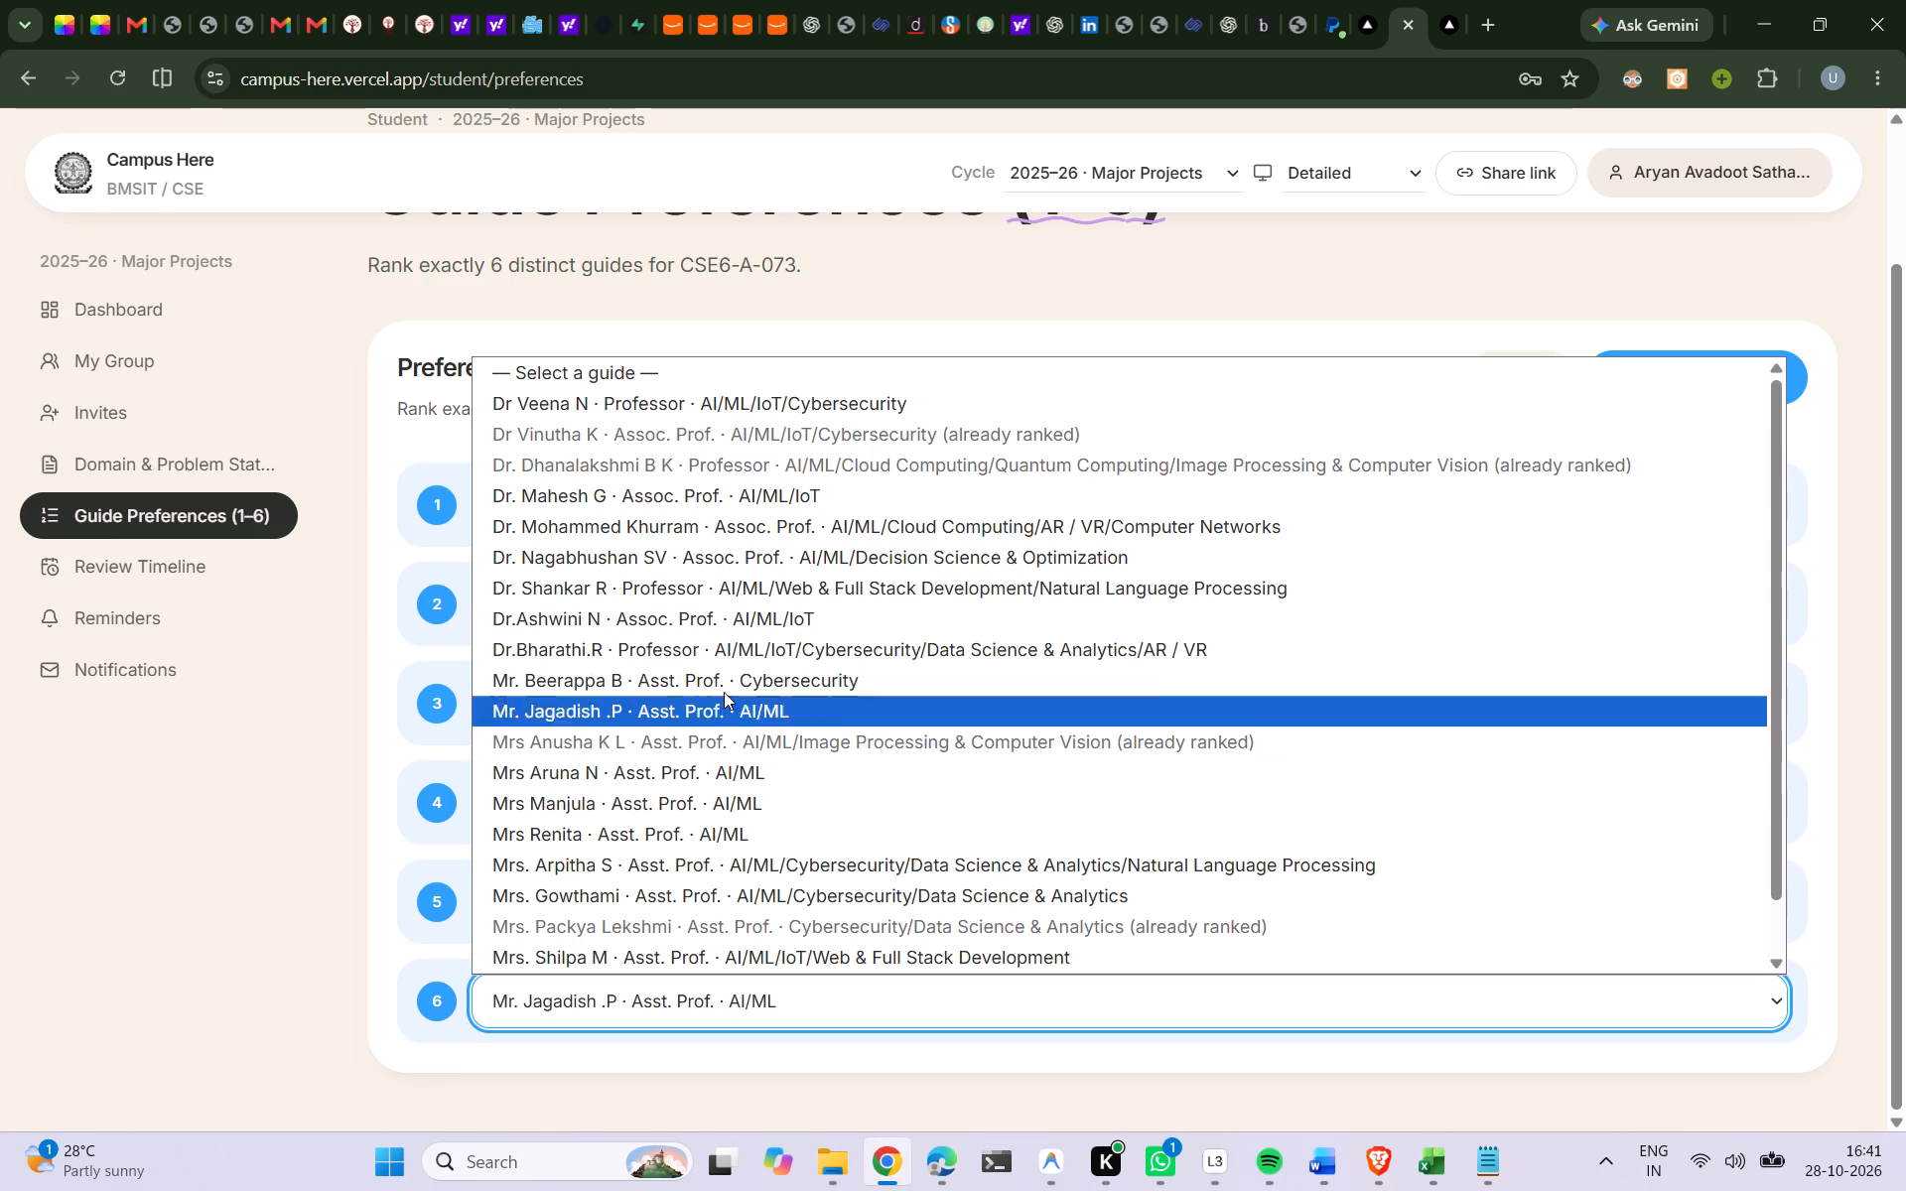
left_click(748, 873)
Save the six ranked guide preferences for group CSE6-A-073.
scroll(748, 873, "up", 1)
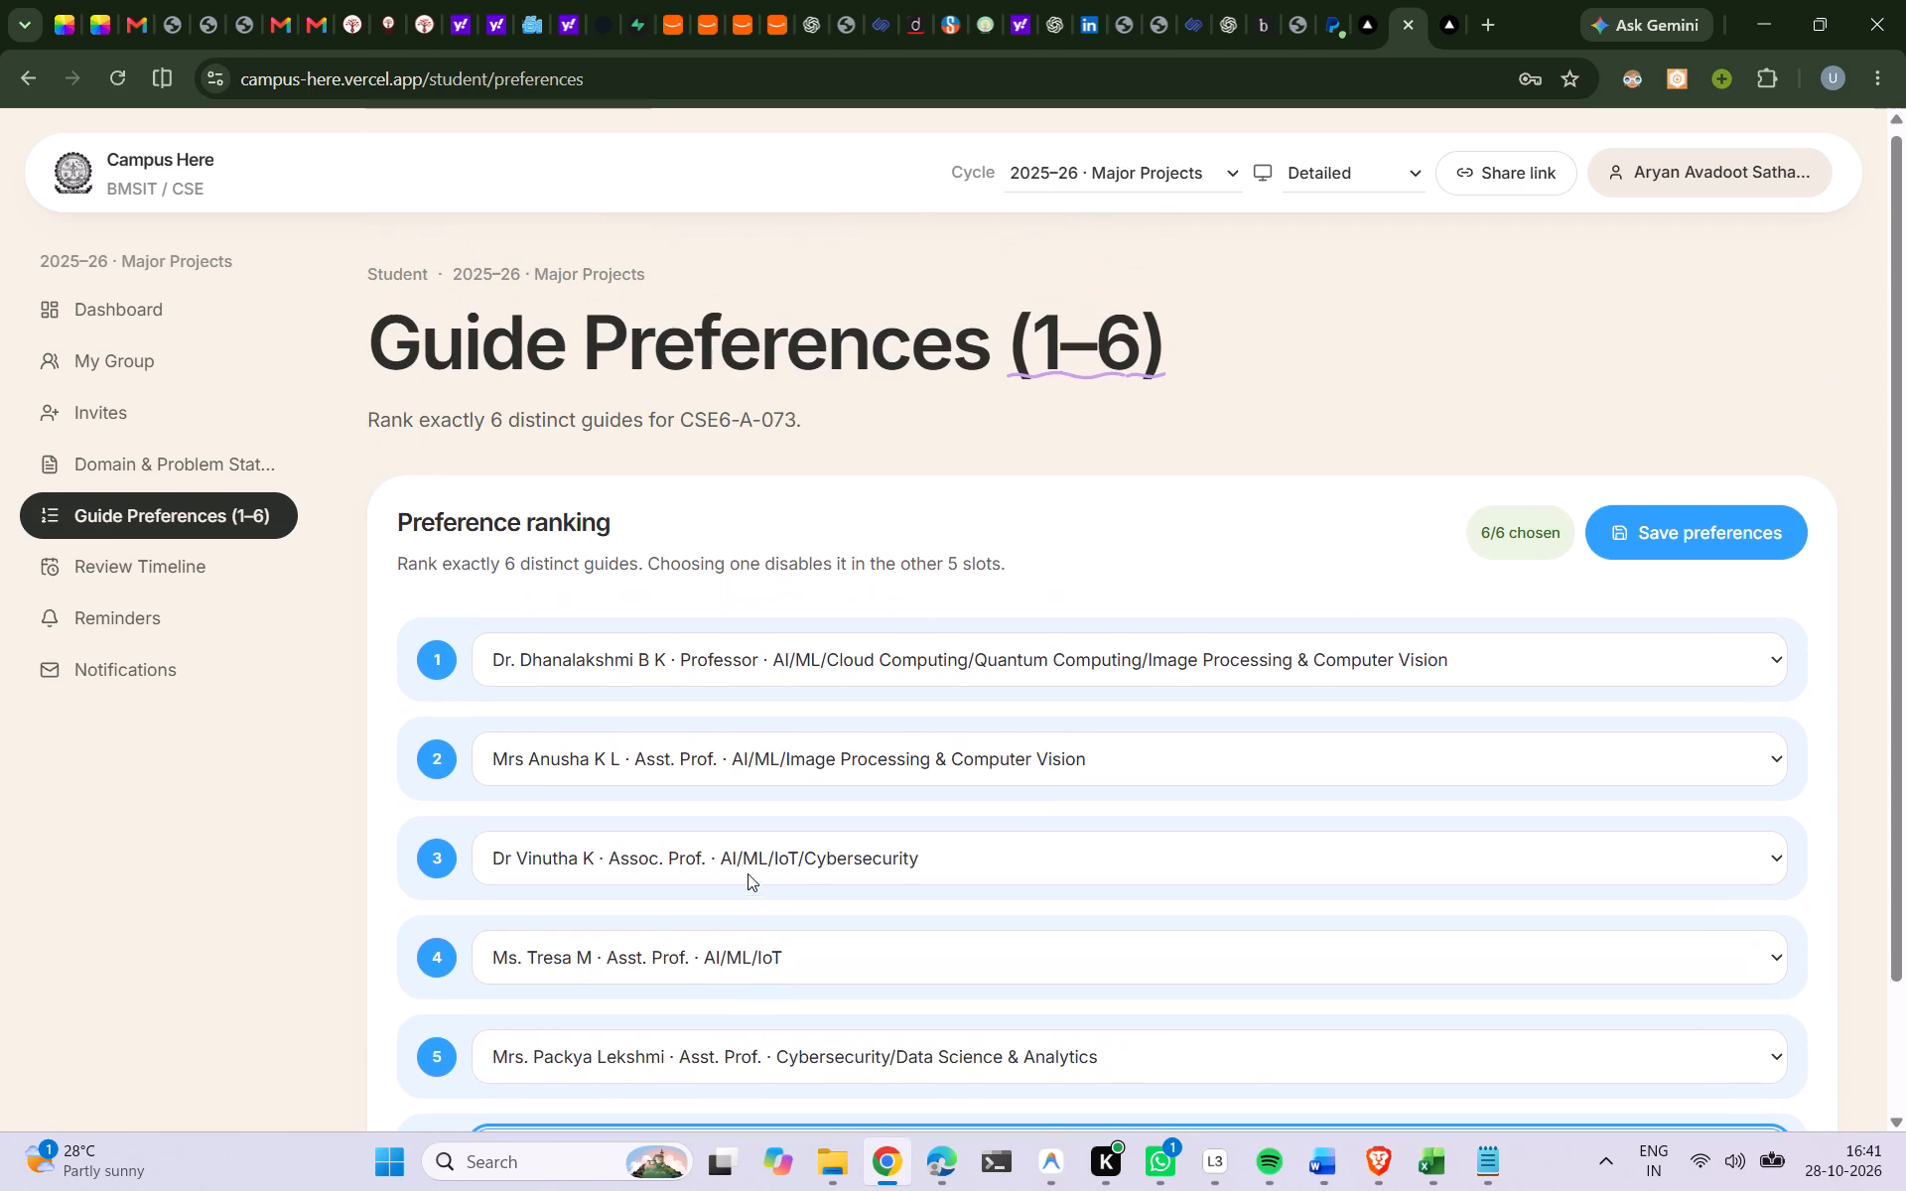
scroll(748, 873, "up", 1)
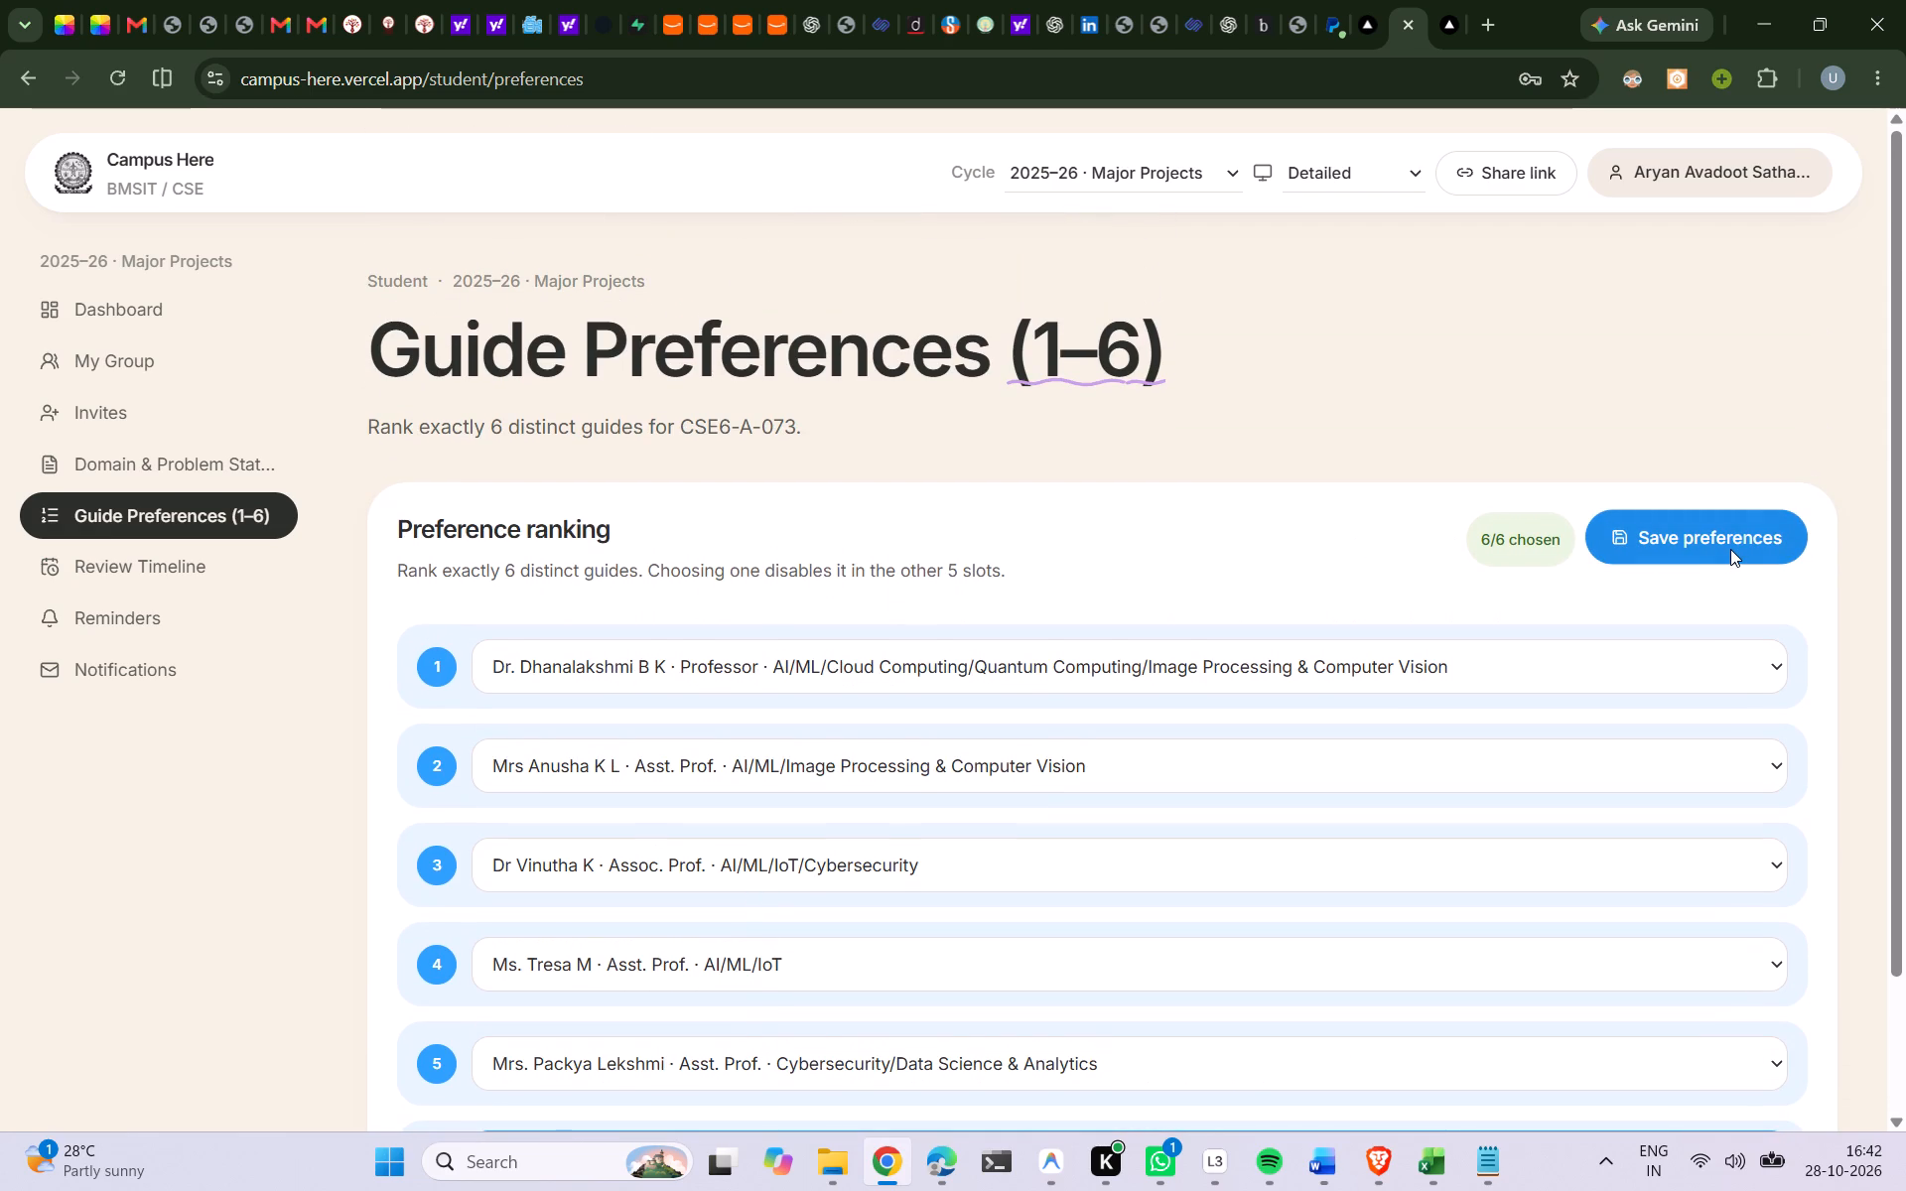
left_click(1730, 549)
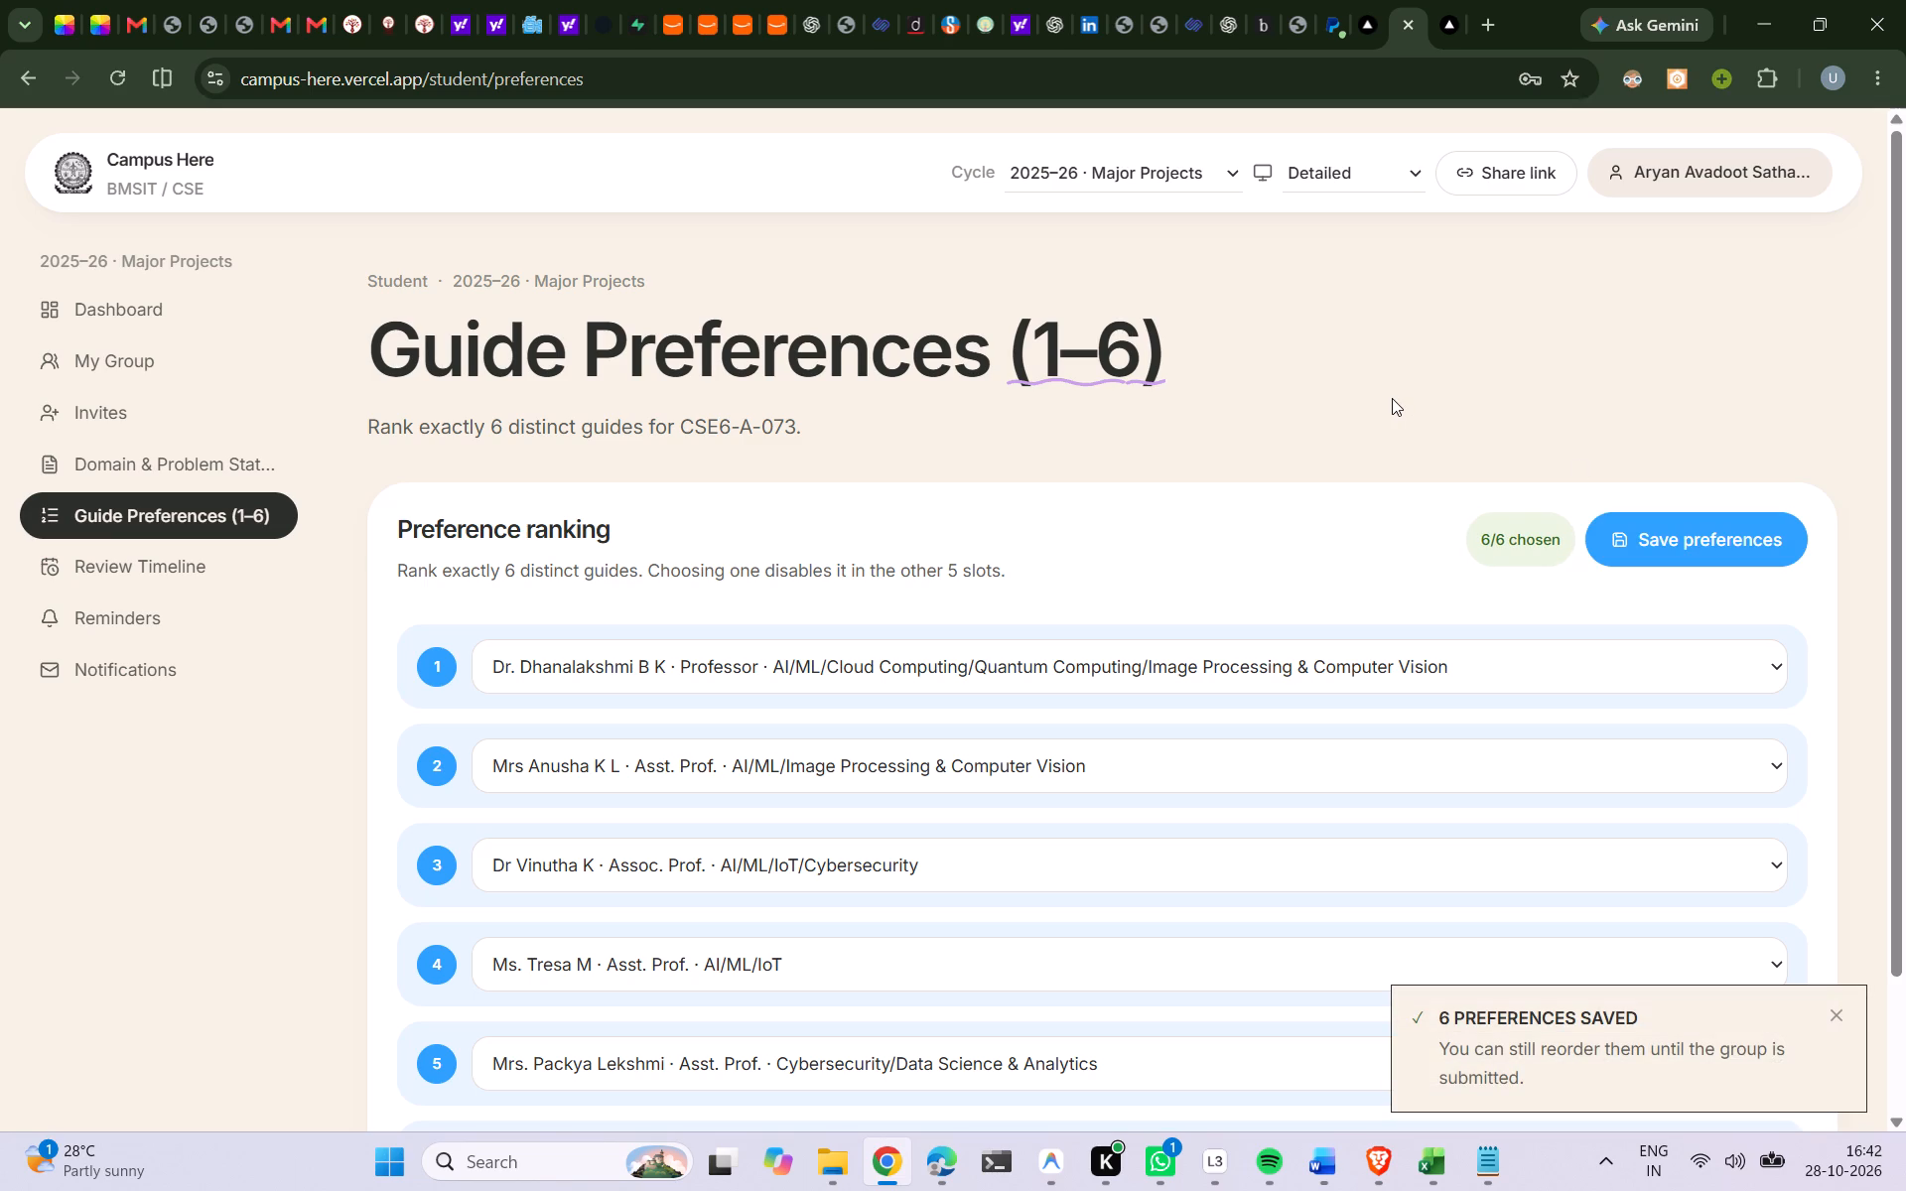
Check the complete six-guide ranking for group CSE6-A-073 and save the preferences.
scroll(1392, 398, "down", 4)
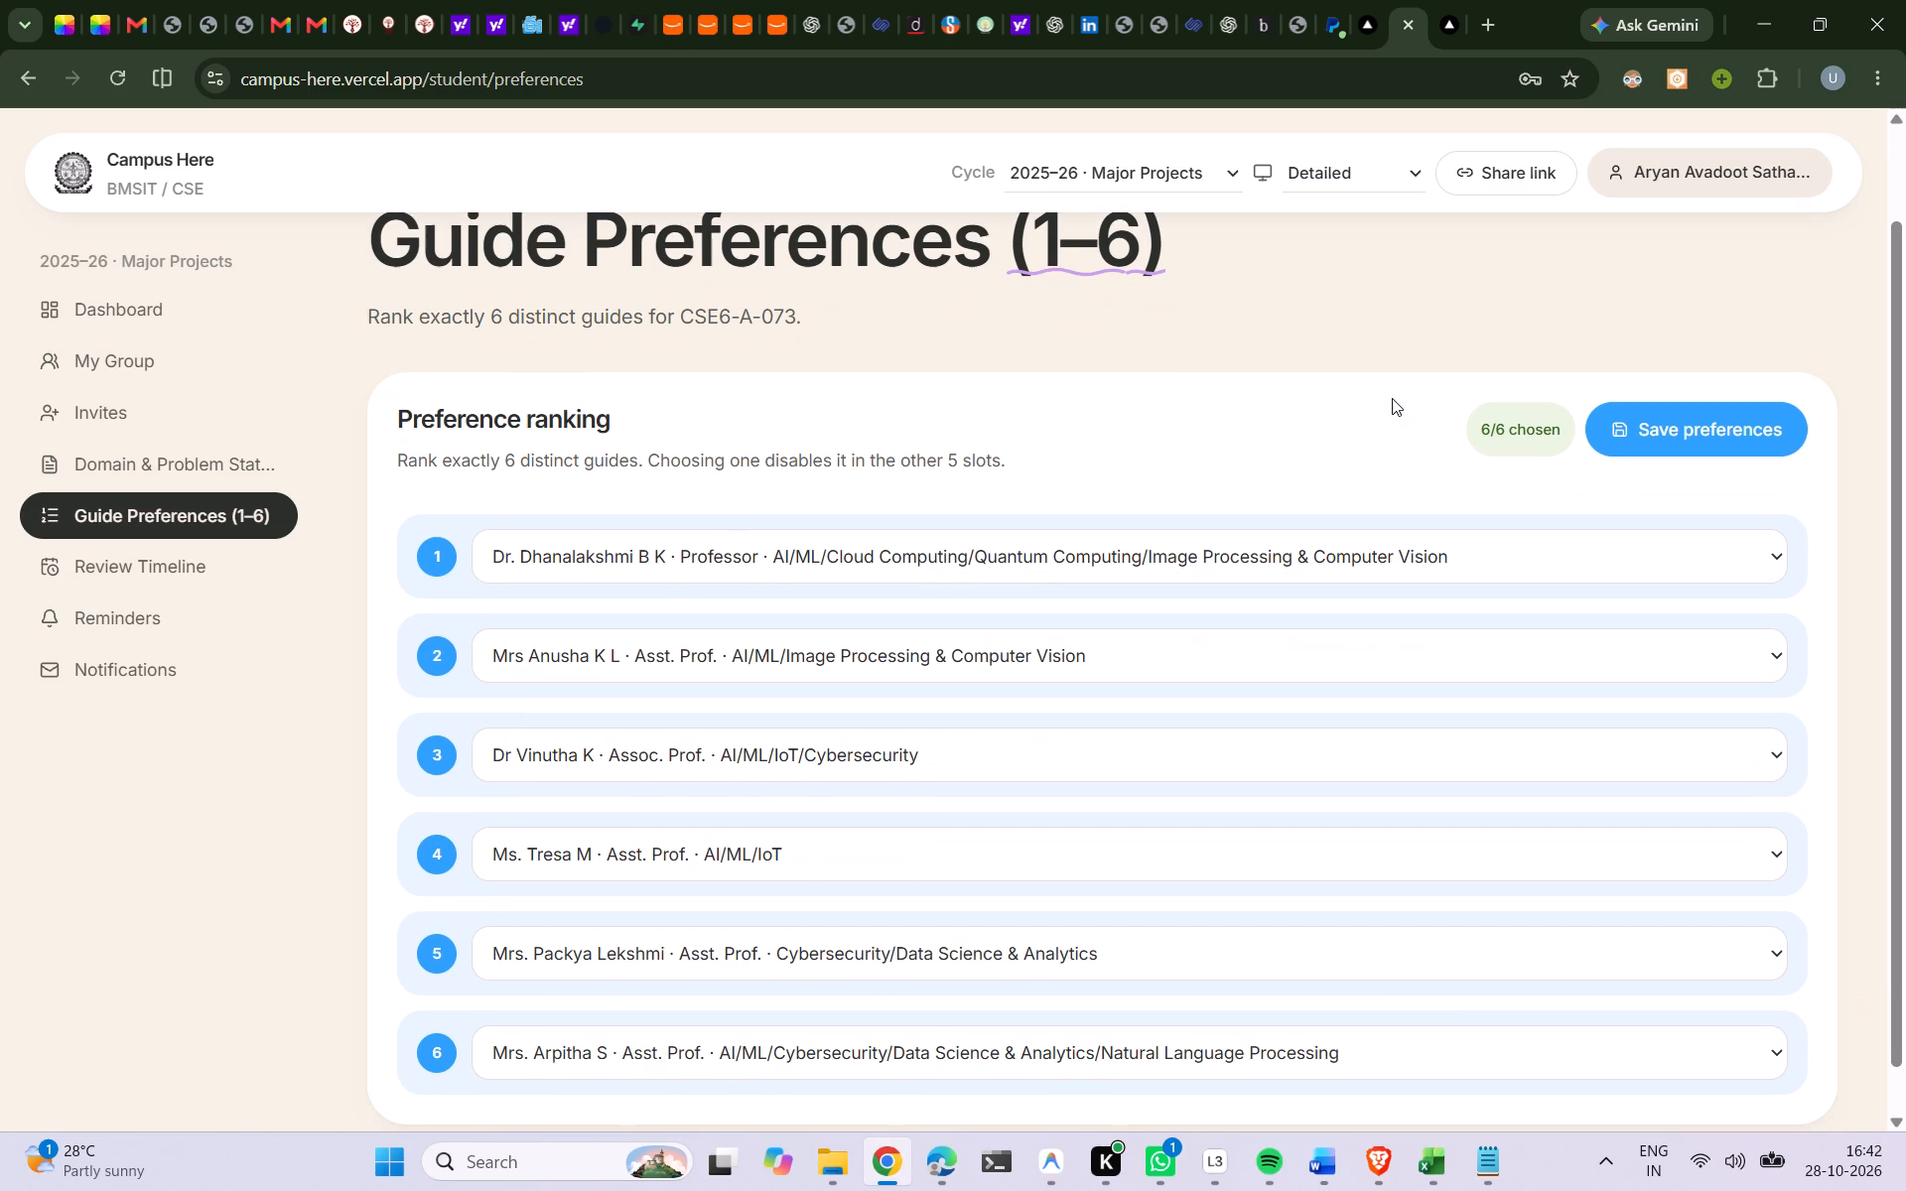
scroll(1392, 398, "down", 1)
scroll(1392, 398, "up", 2)
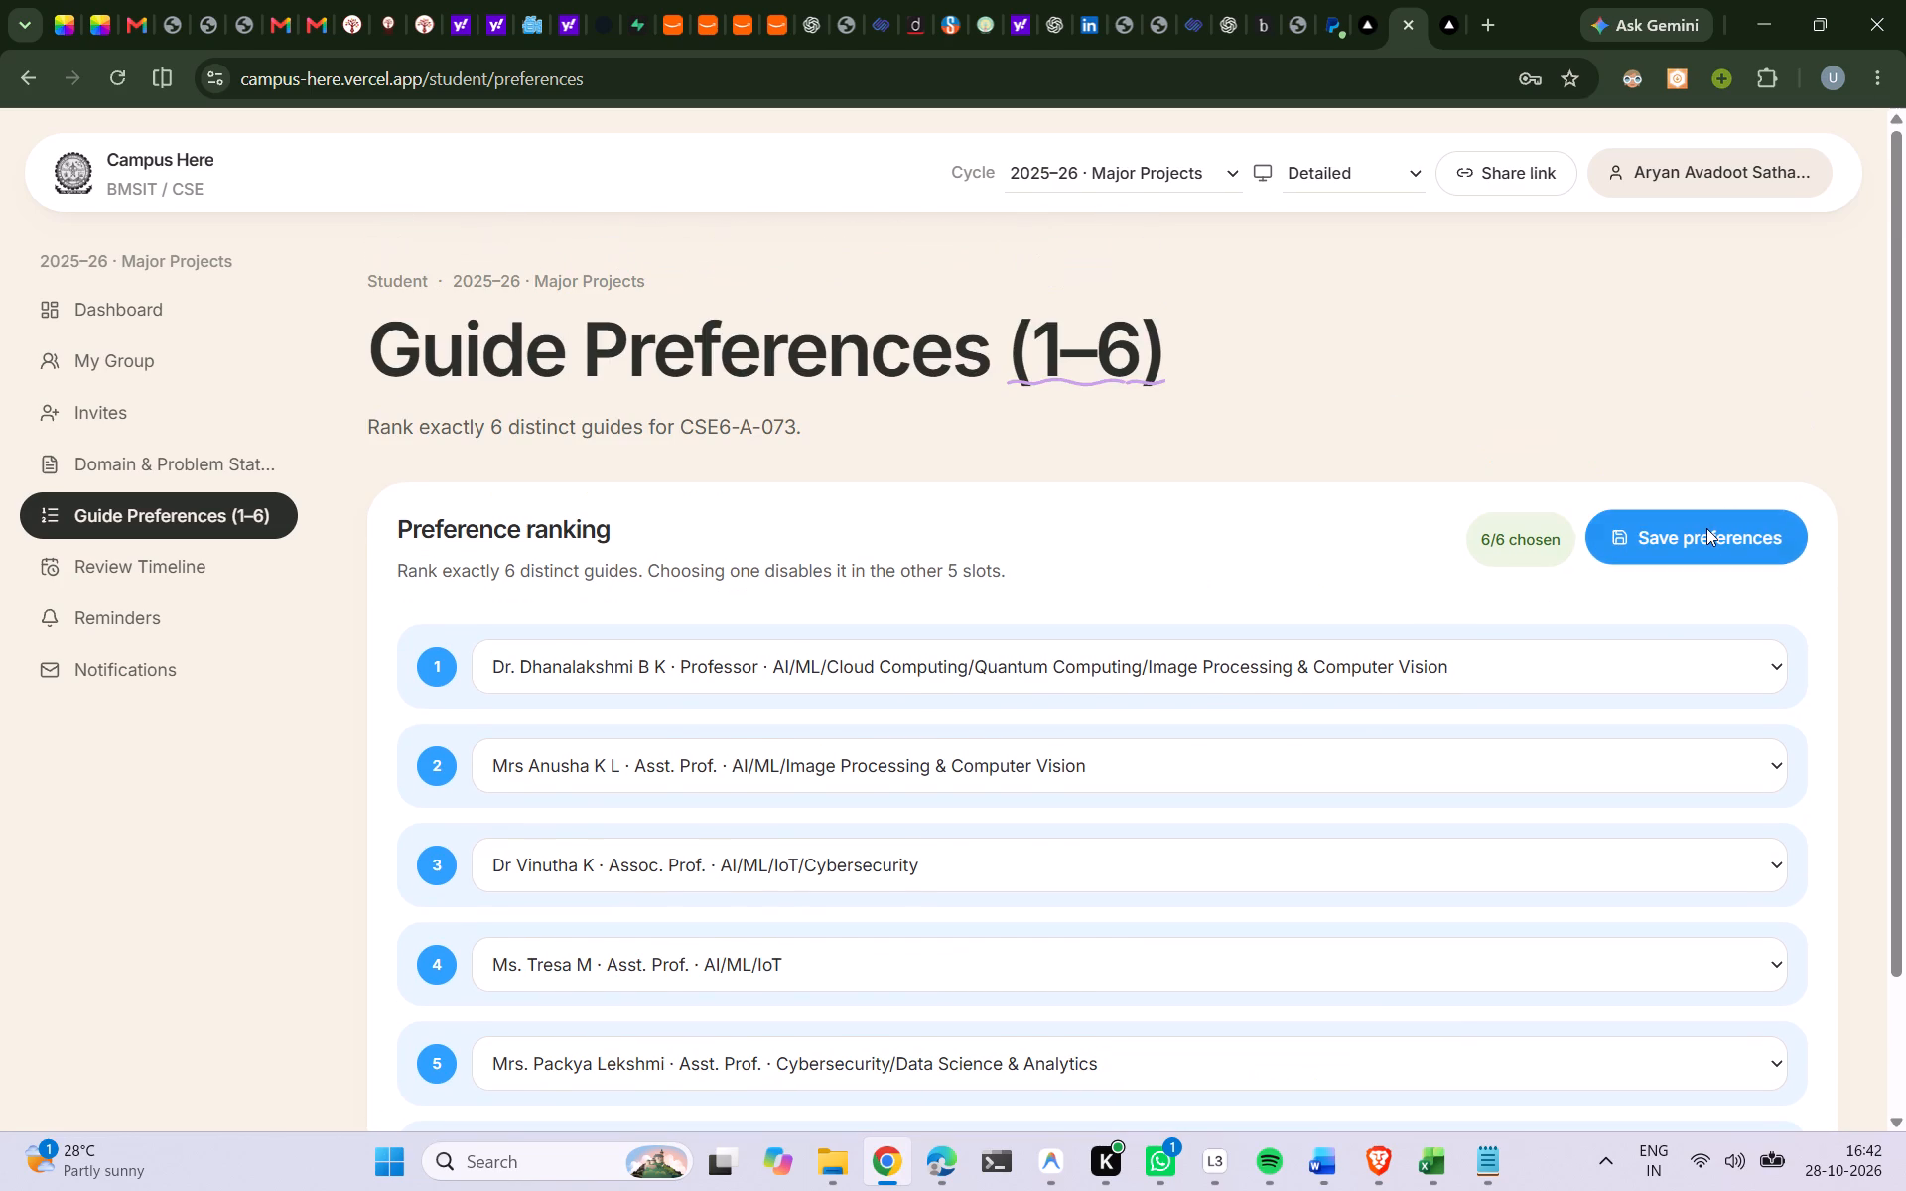
left_click(1706, 528)
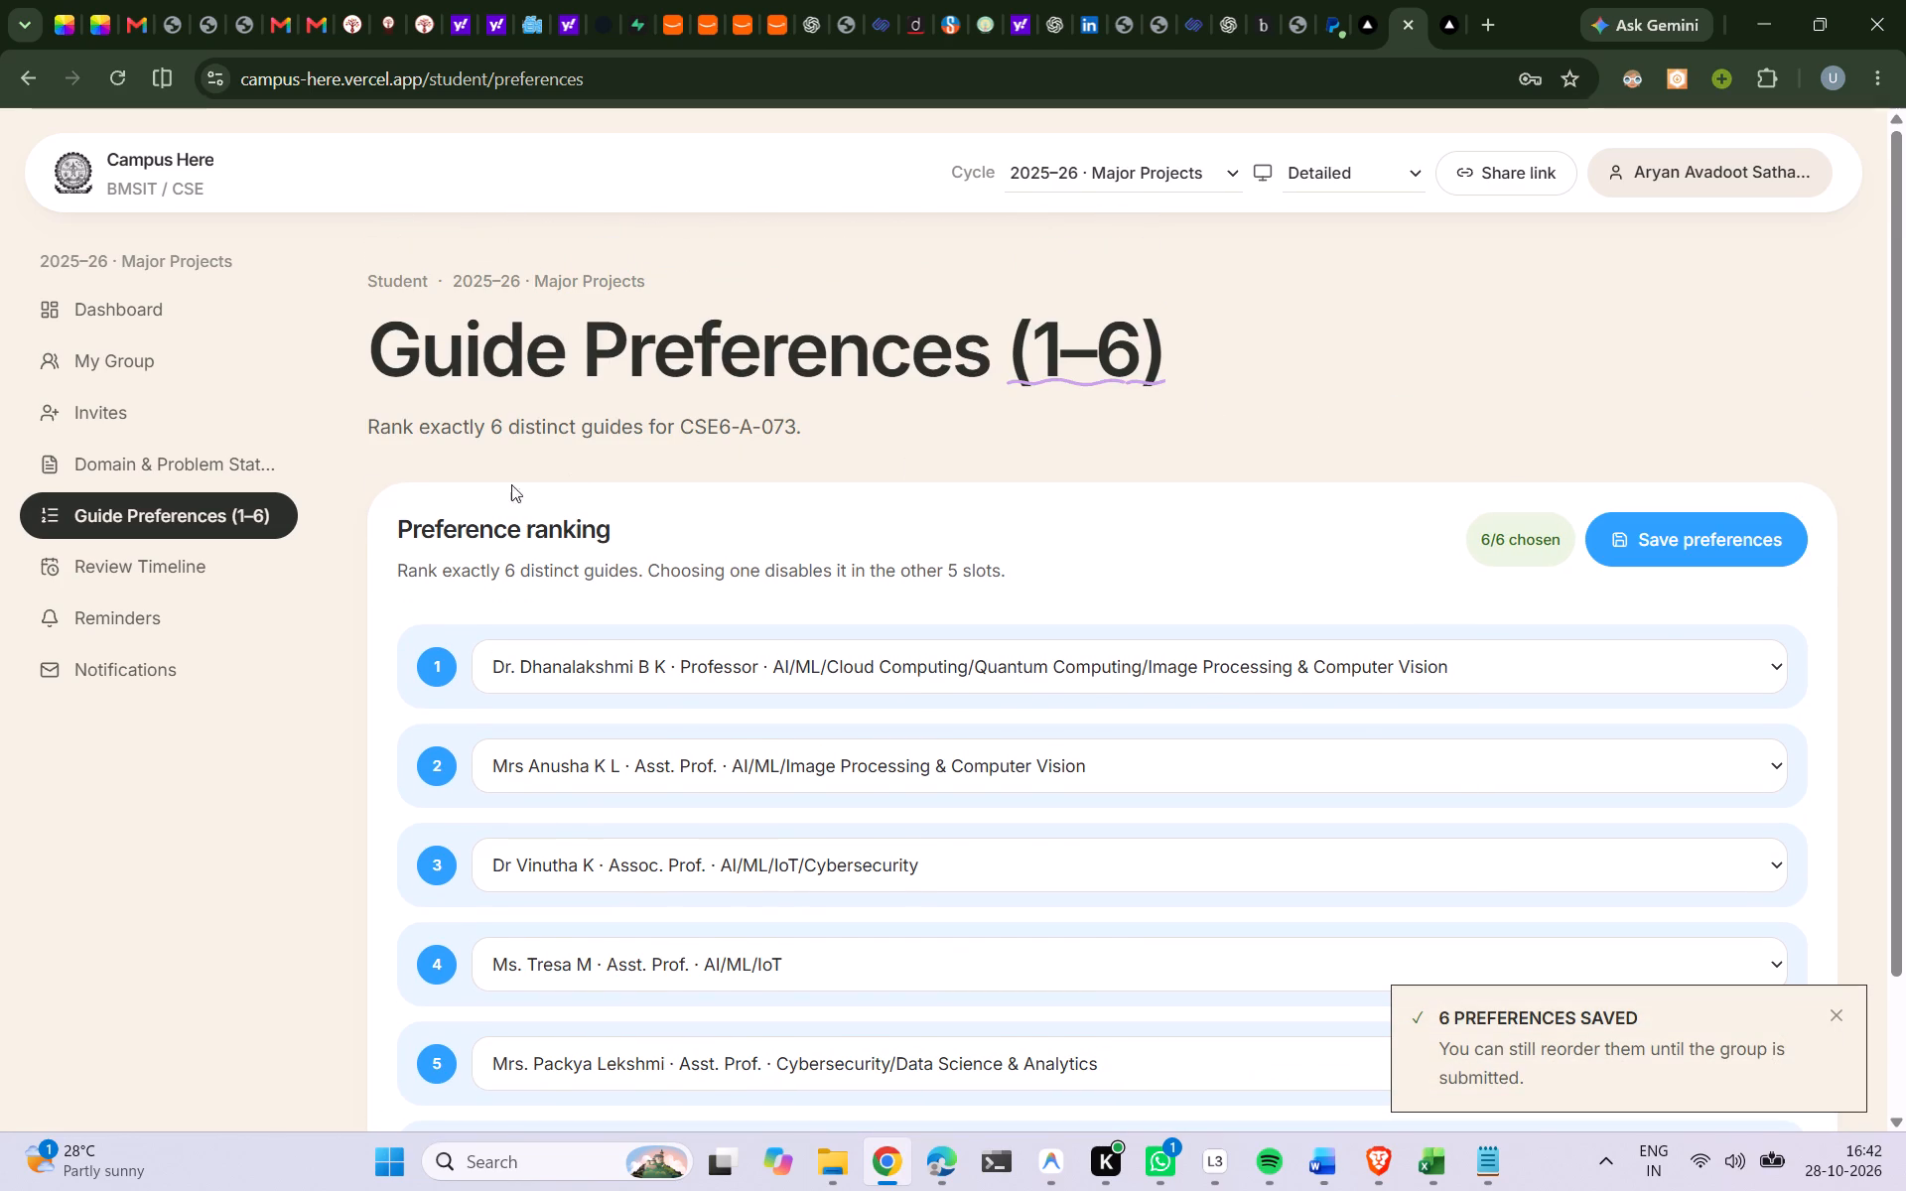
Examine the Domain & Problem Statement page, from the domain choices to the title and problem statement fields.
left_click(227, 467)
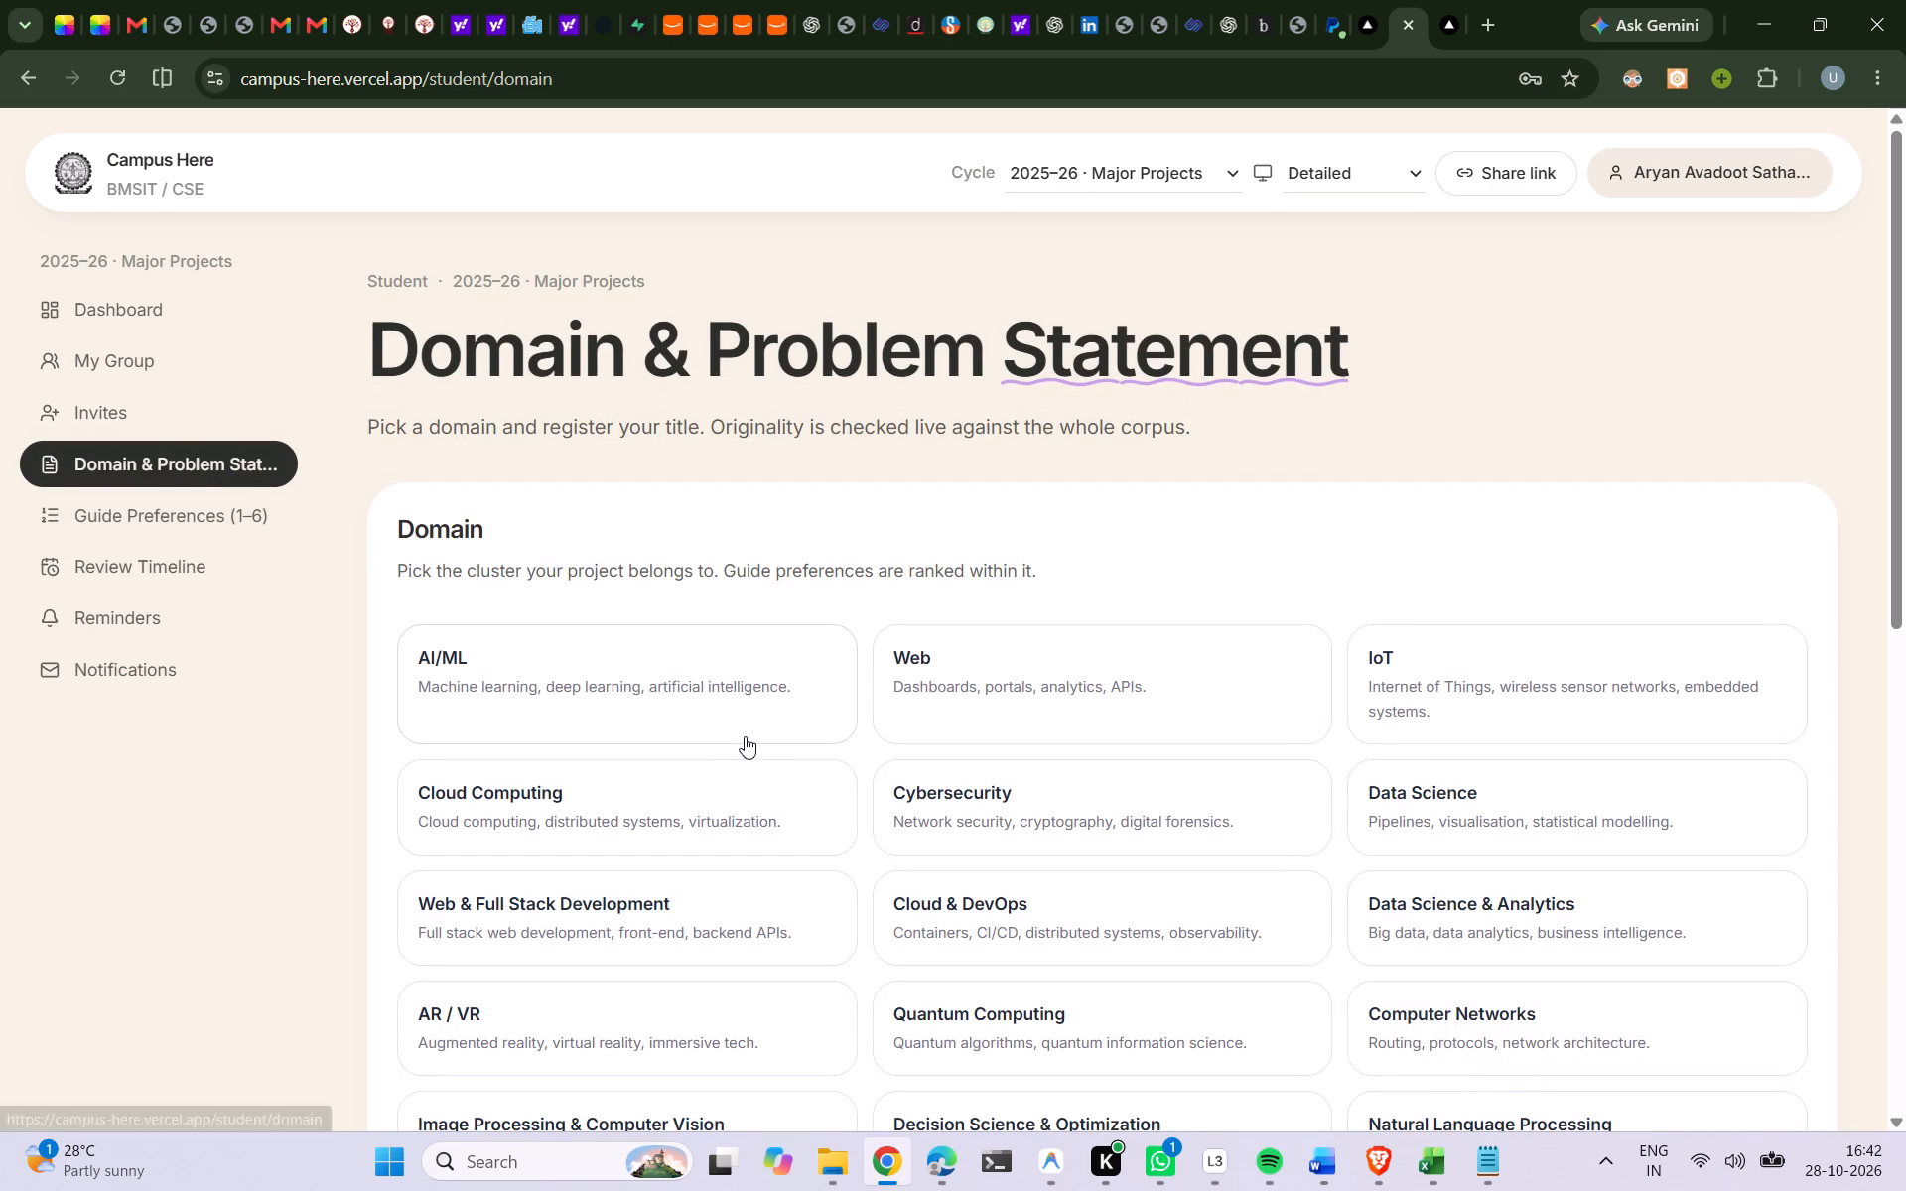
scroll(747, 681, "down", 6)
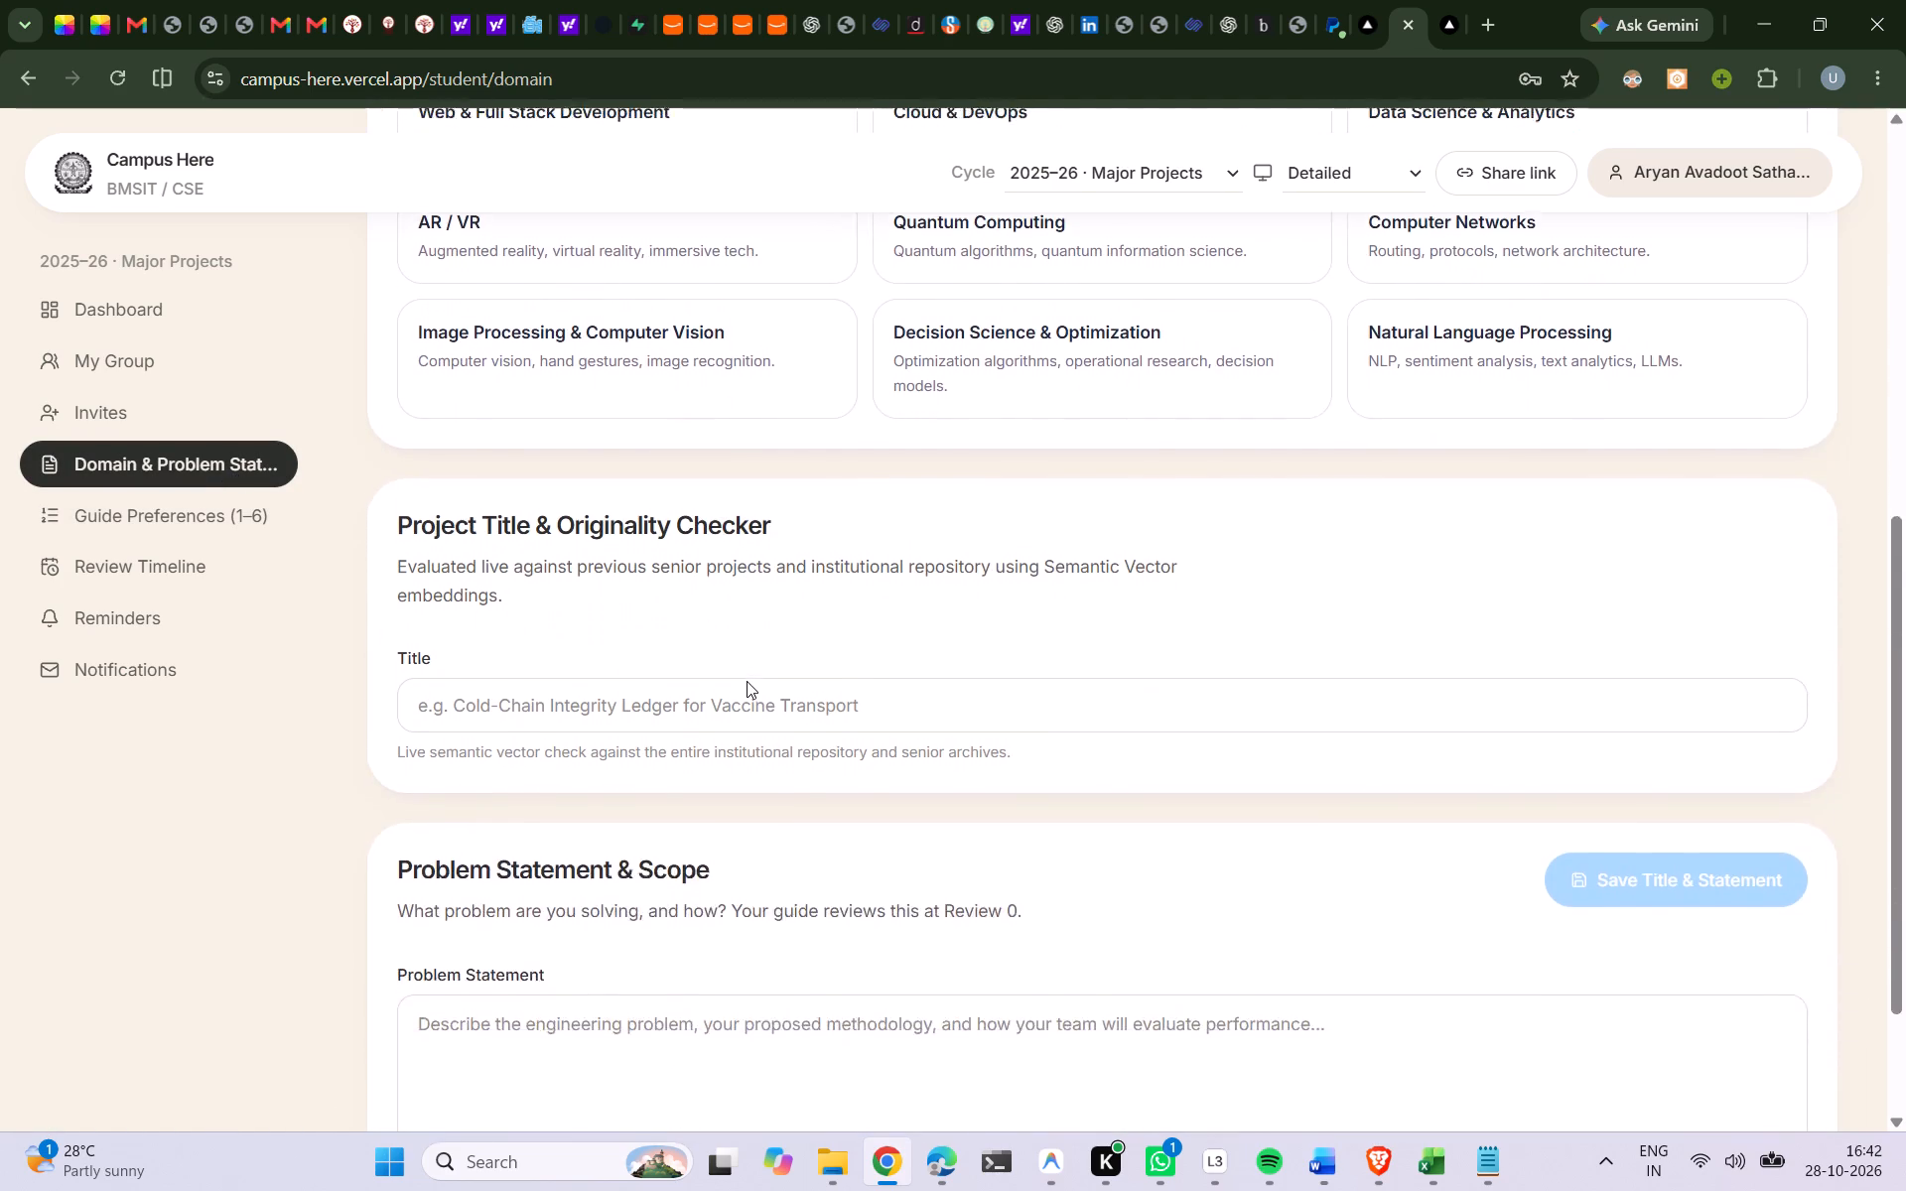
scroll(747, 681, "down", 3)
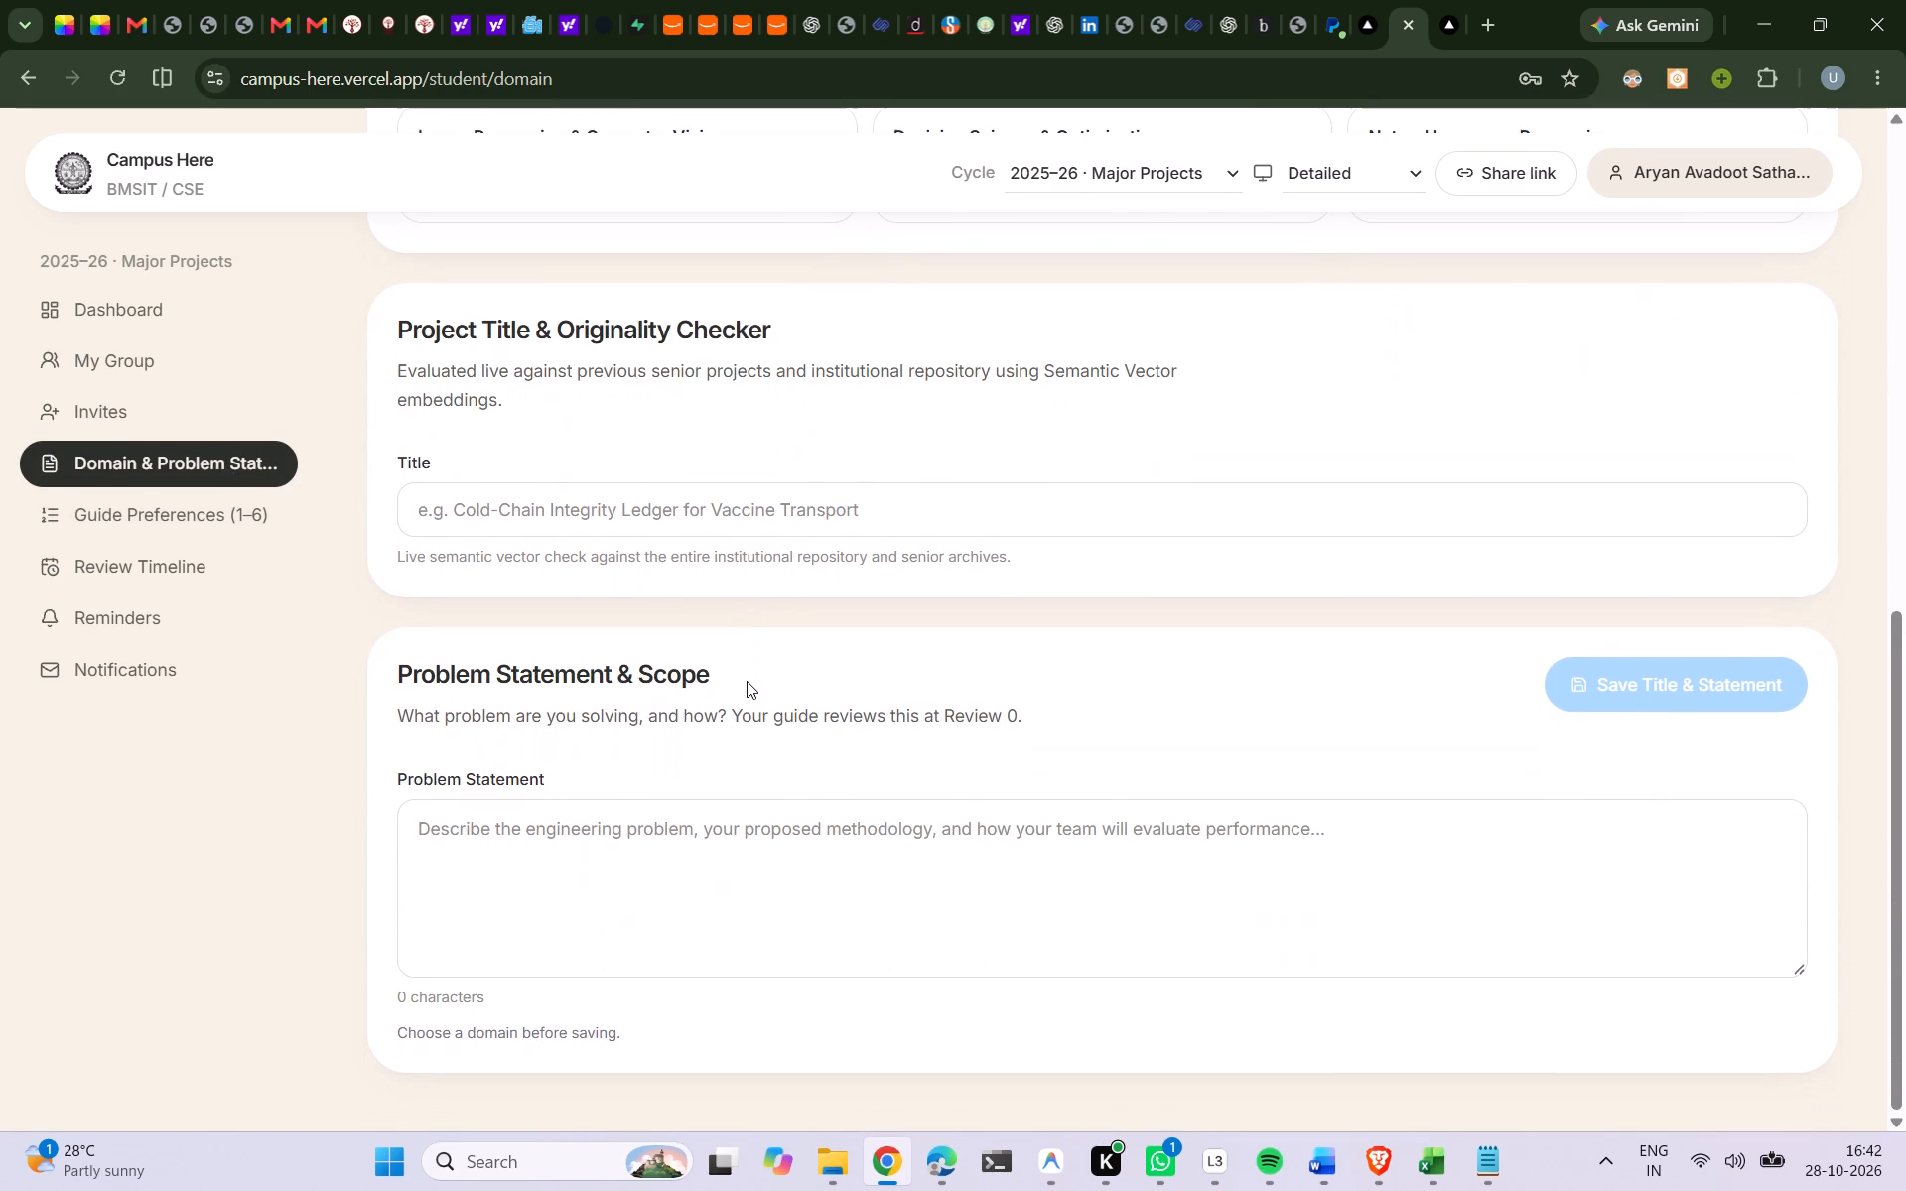
Examine the Review Timeline & Marksheets page for the Review 0, Phase 1 and Phase 2 entries.
left_click(215, 564)
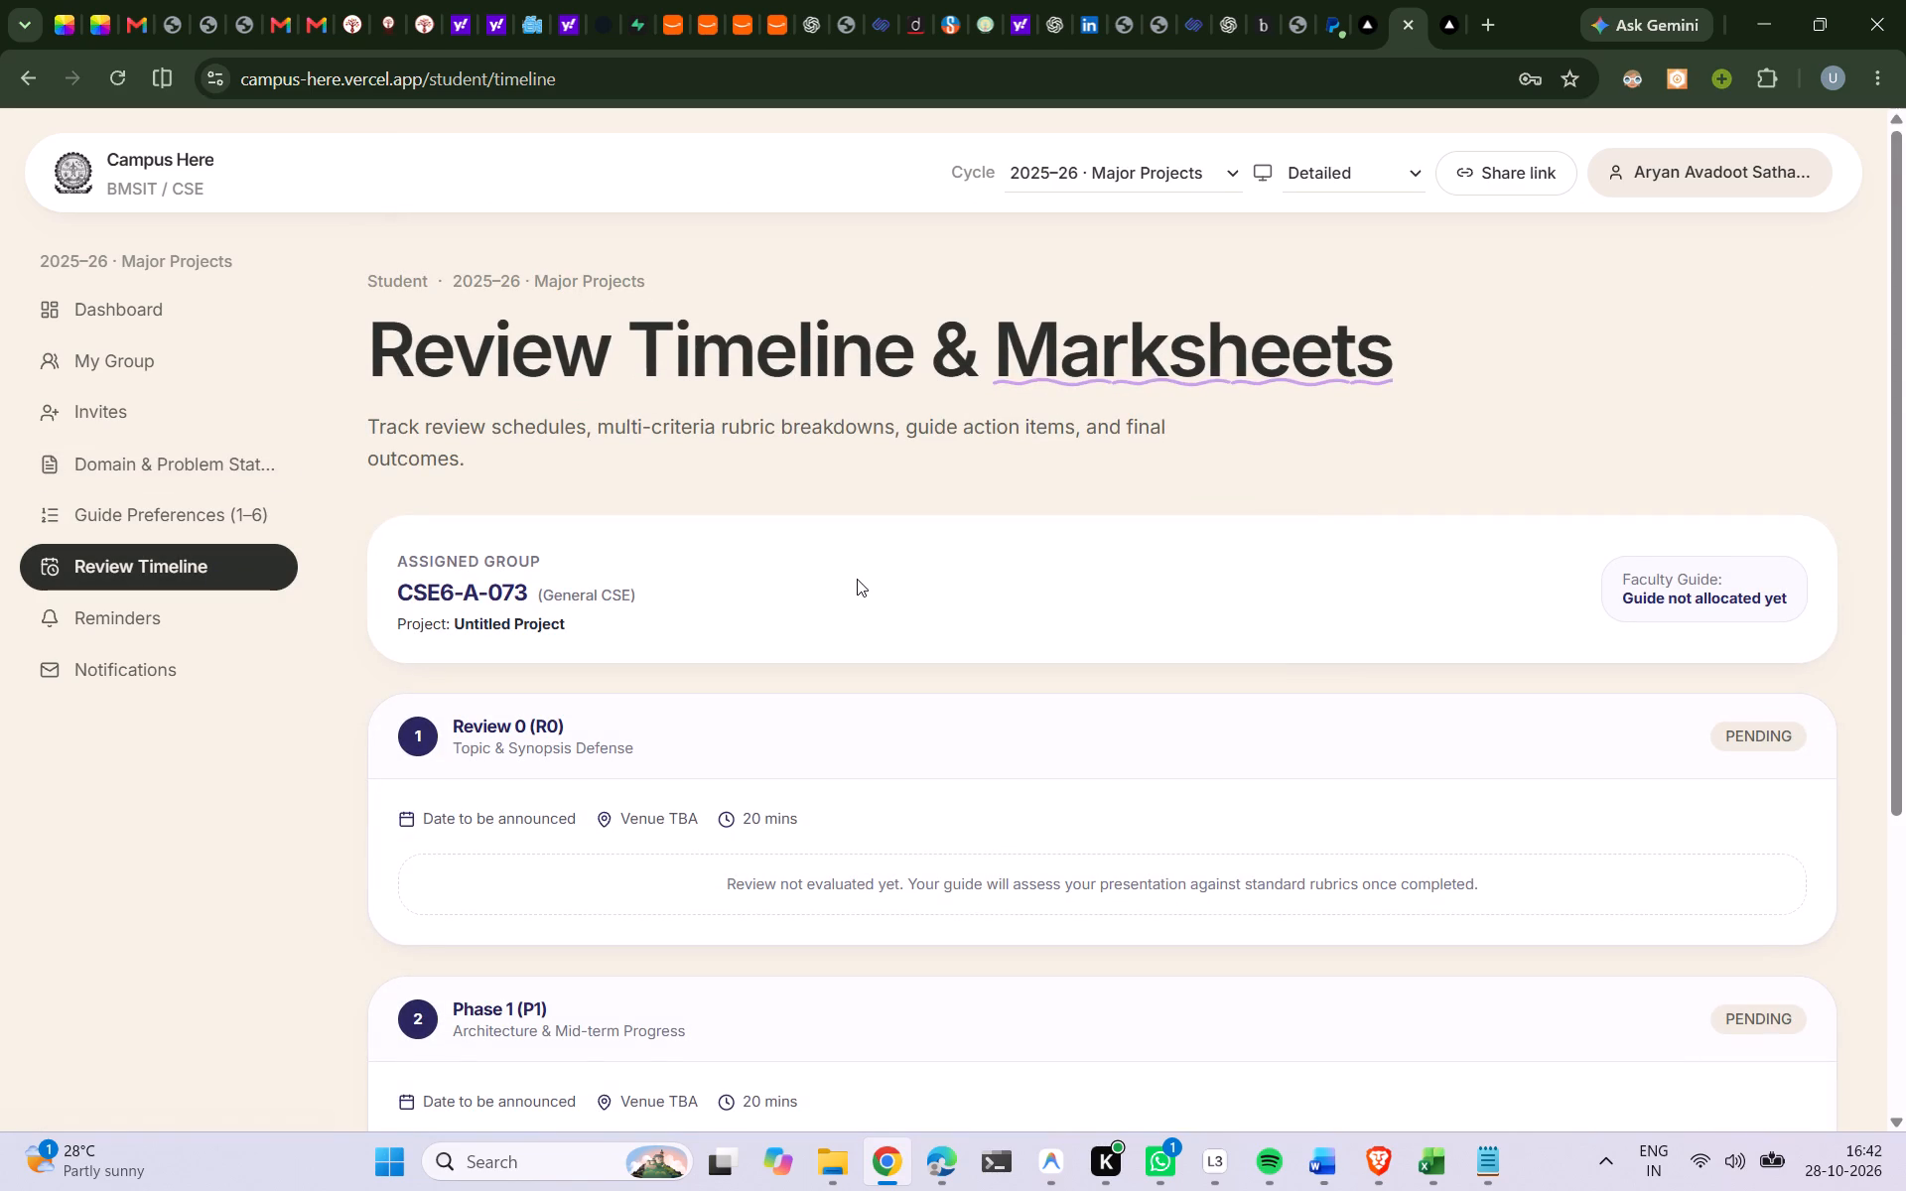
scroll(857, 579, "down", 7)
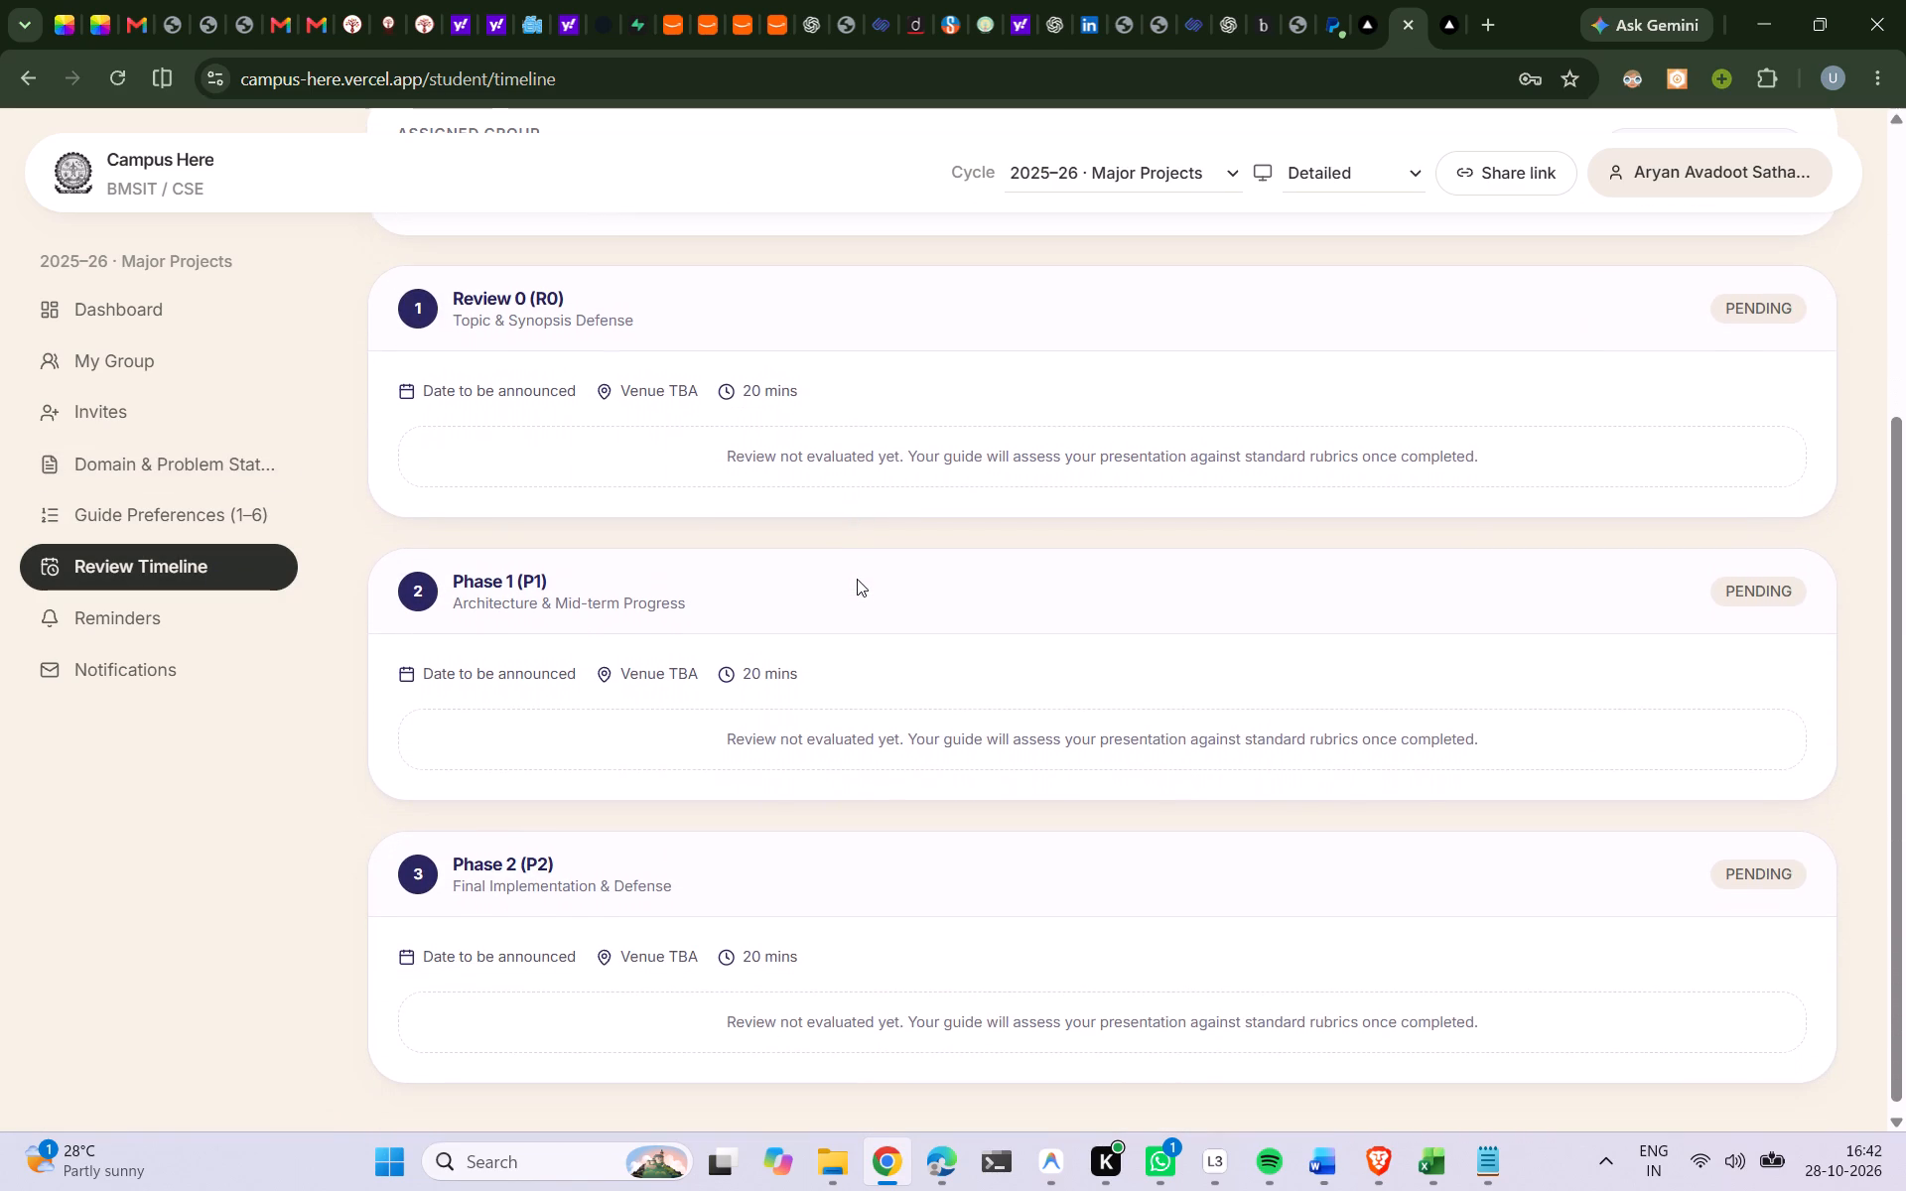
scroll(857, 579, "down", 1)
Read through the review reminders generated from the academic calendar.
left_click(208, 617)
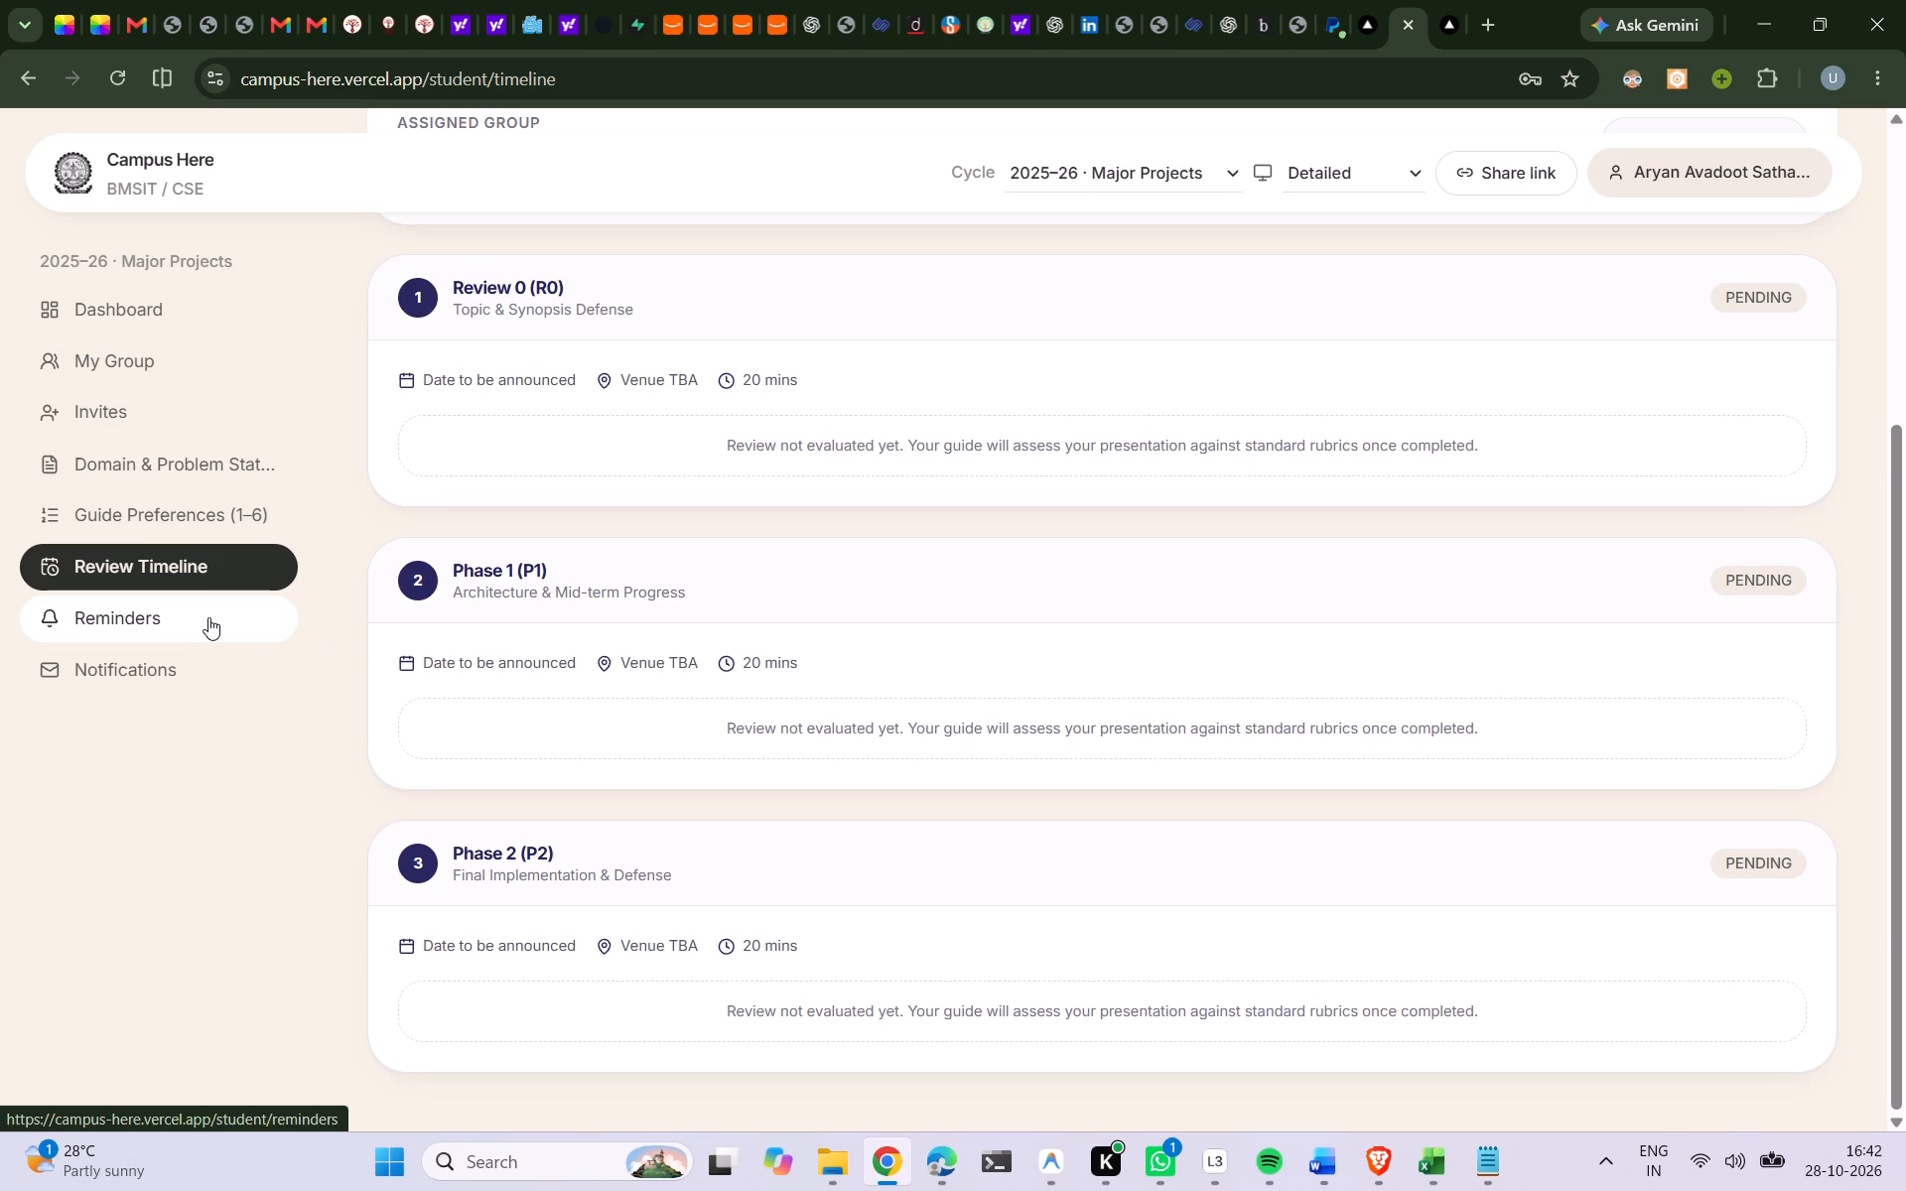
scroll(918, 673, "down", 1)
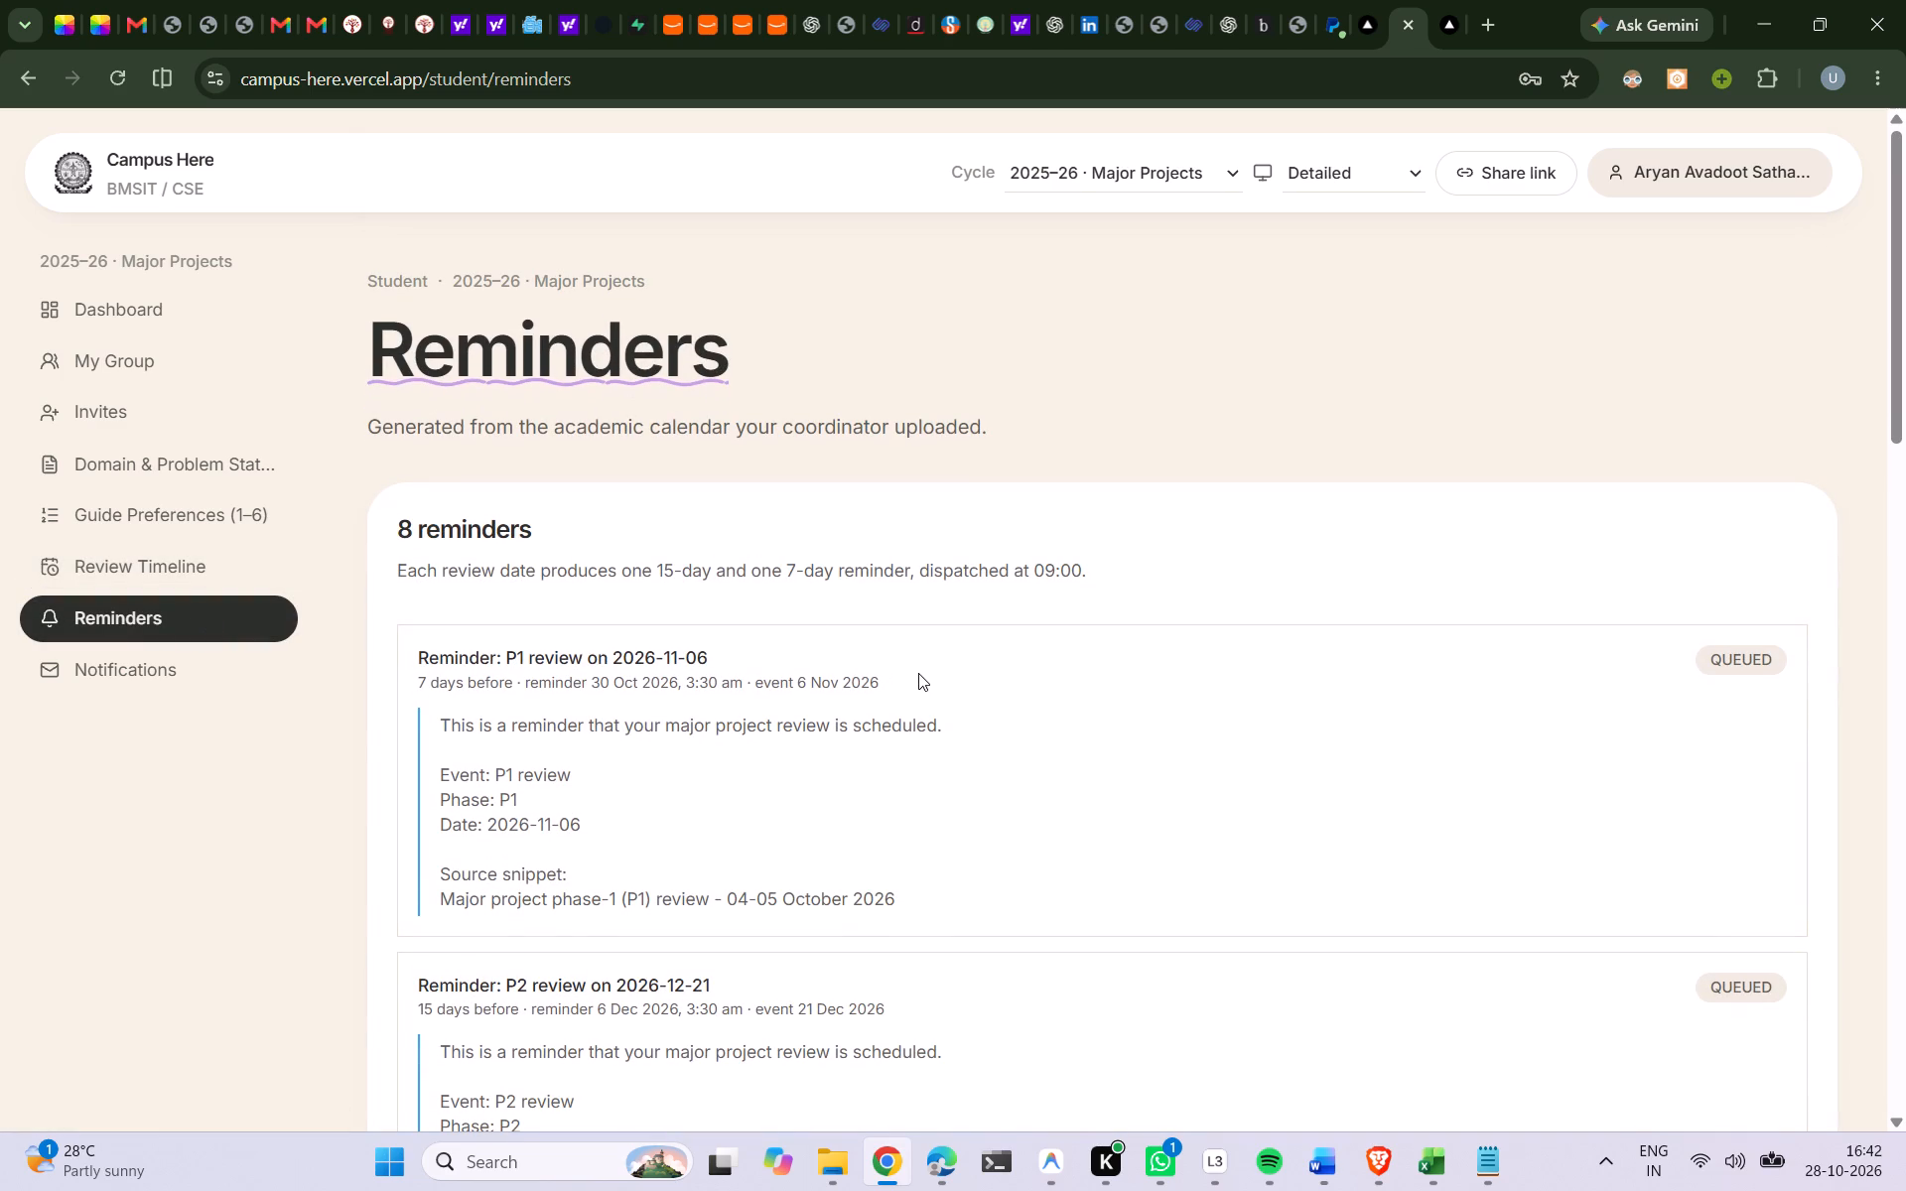
scroll(918, 673, "down", 4)
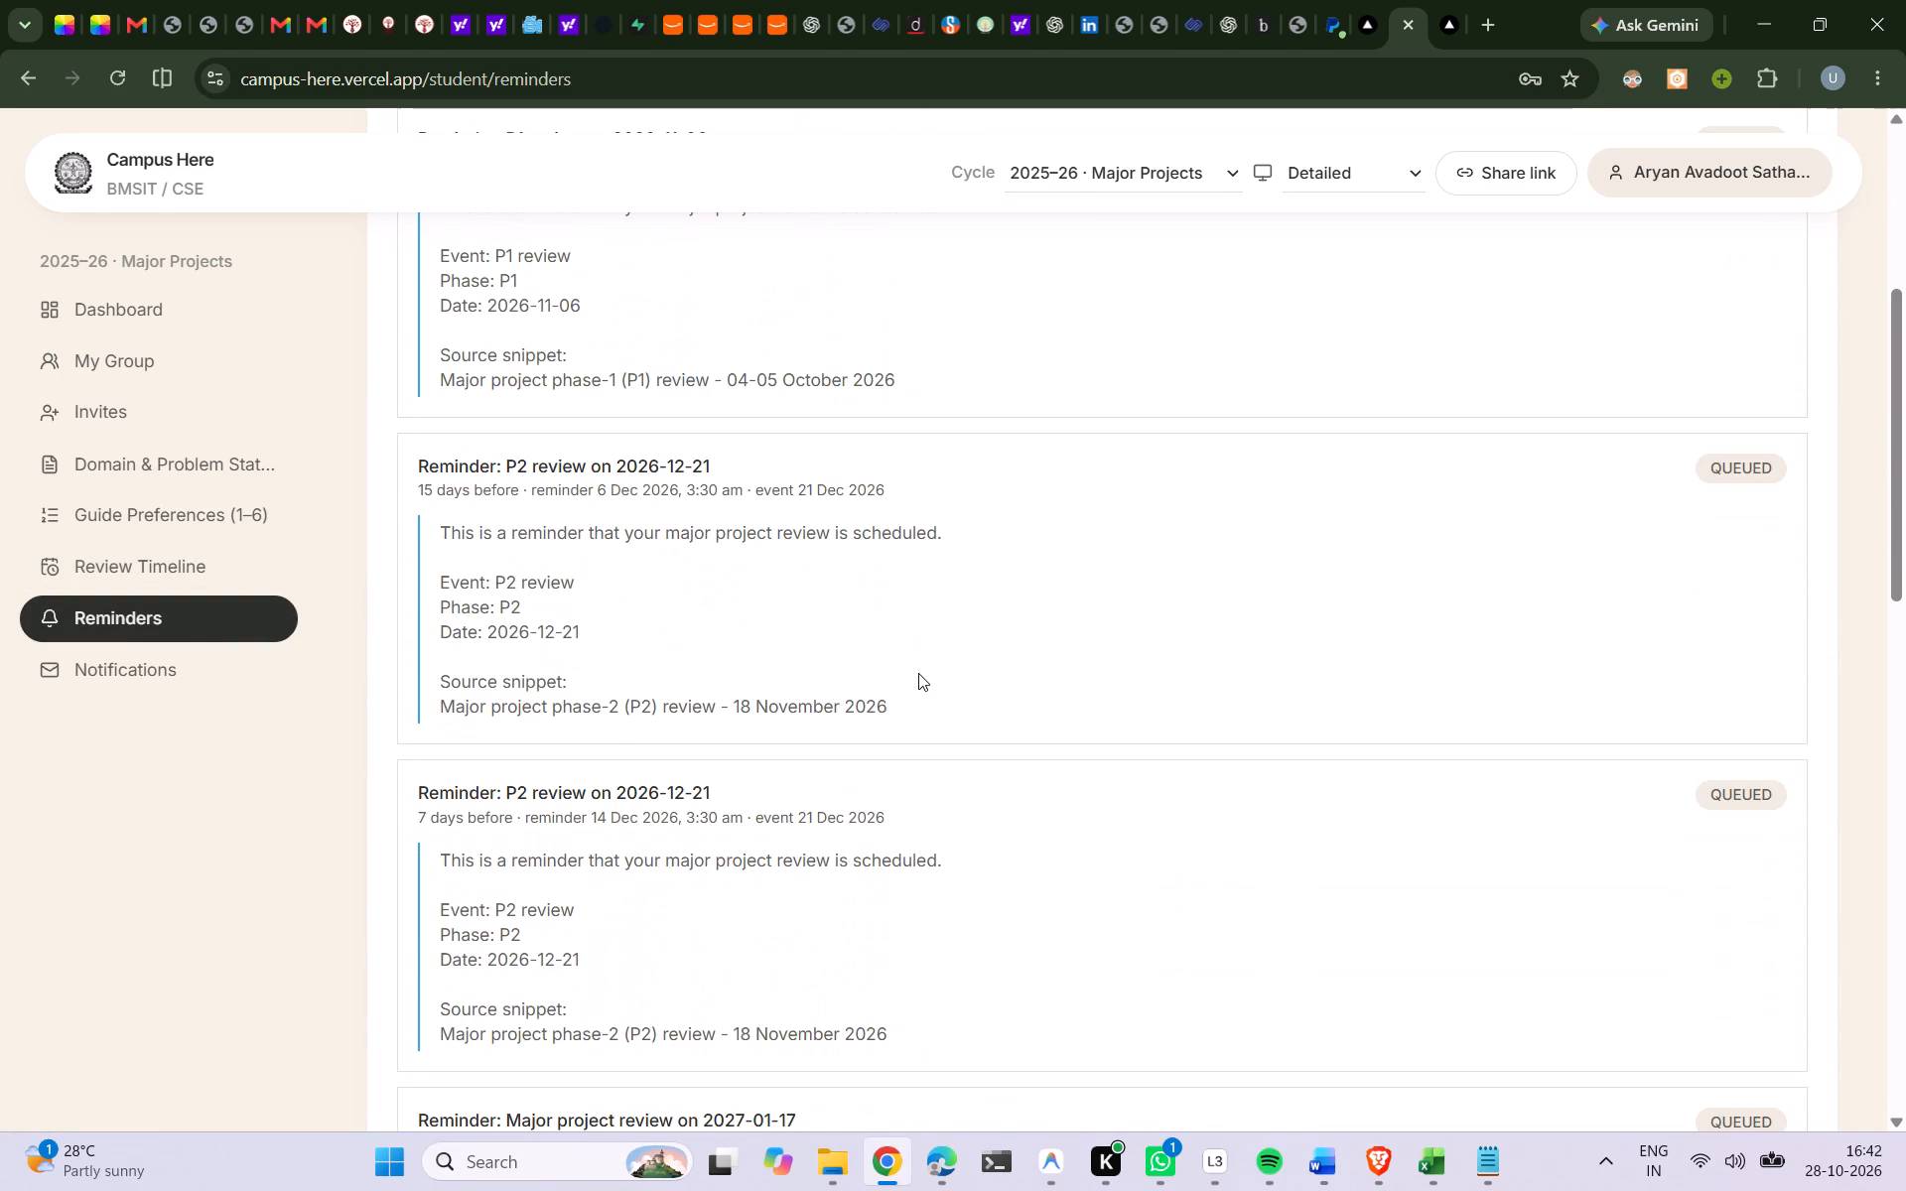
scroll(918, 673, "down", 3)
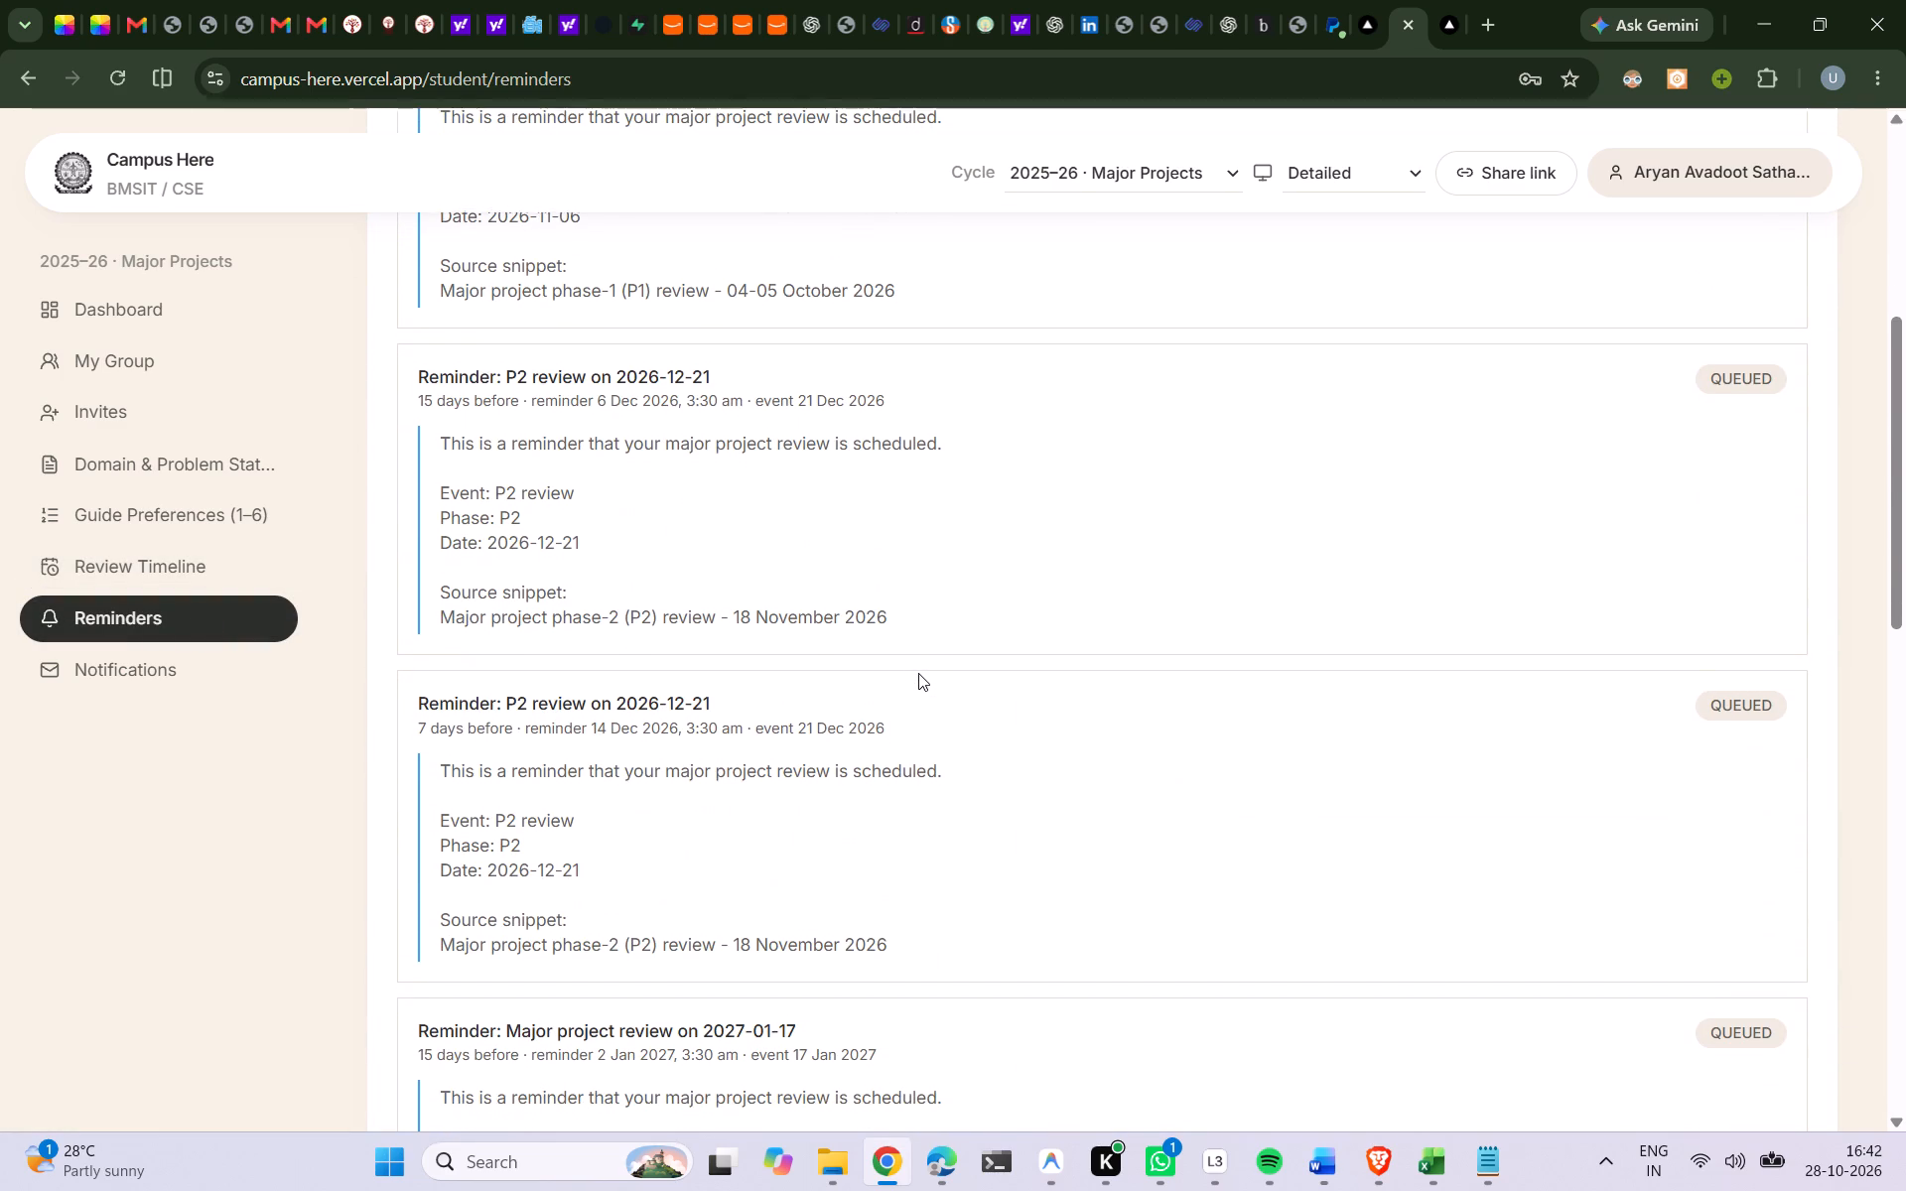
scroll(918, 673, "down", 2)
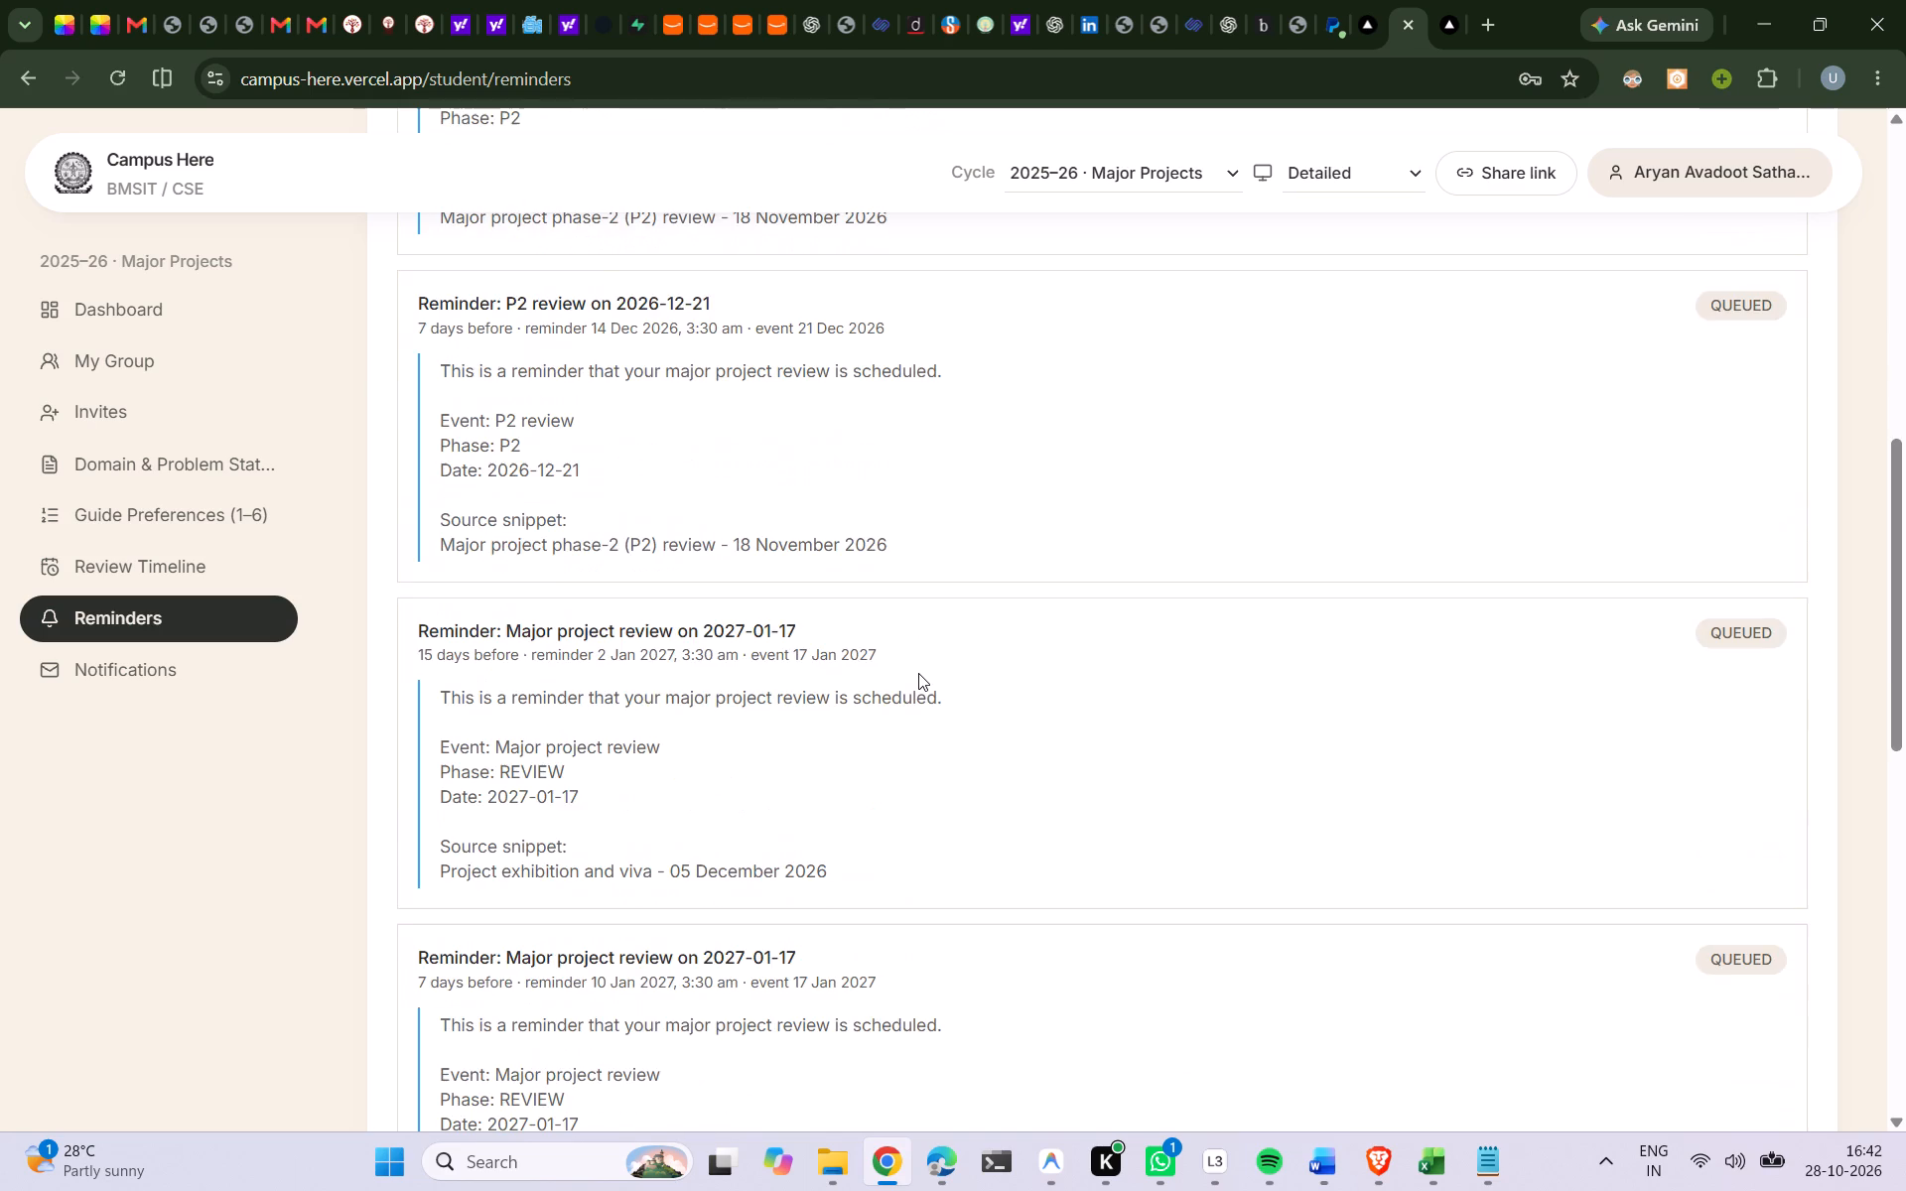
scroll(918, 673, "down", 8)
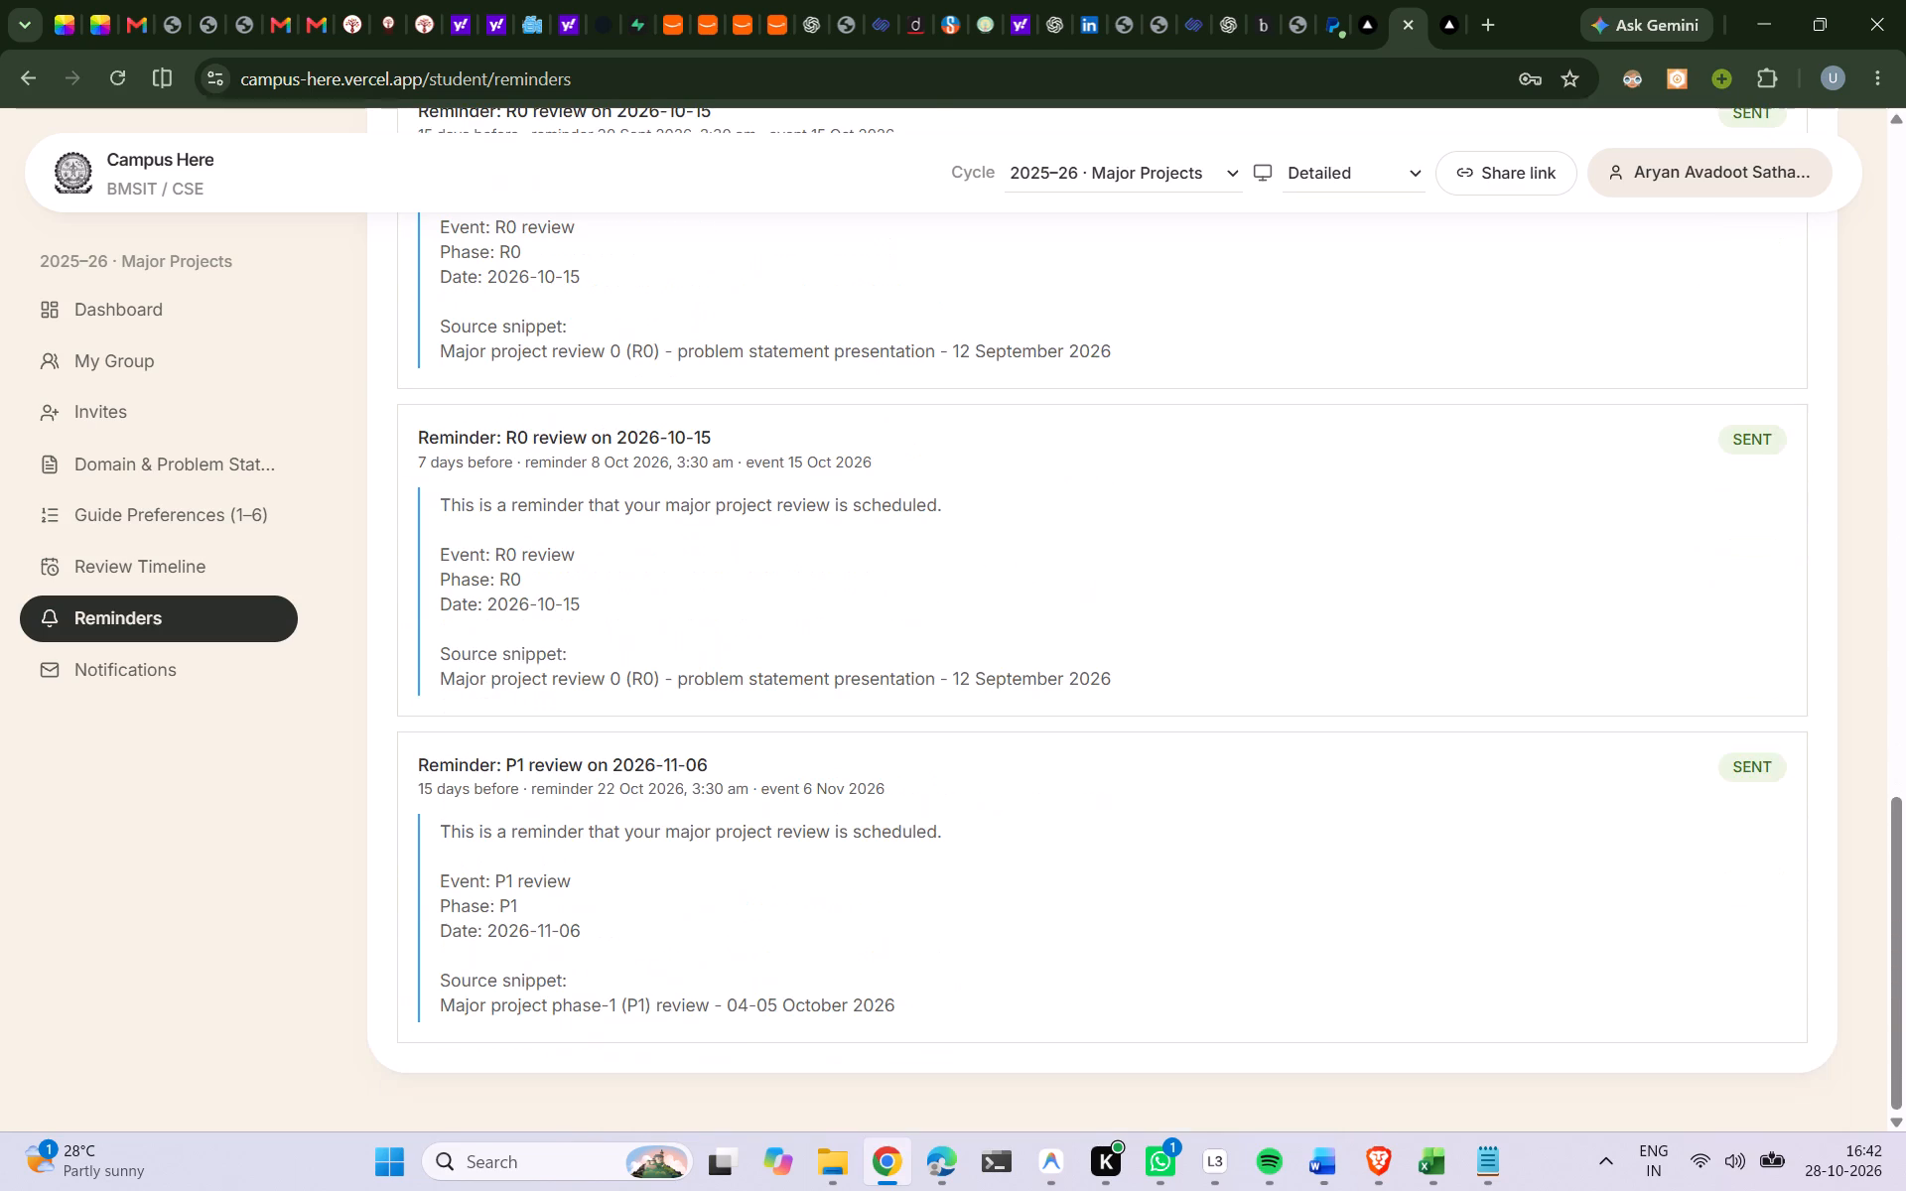
scroll(918, 673, "up", 11)
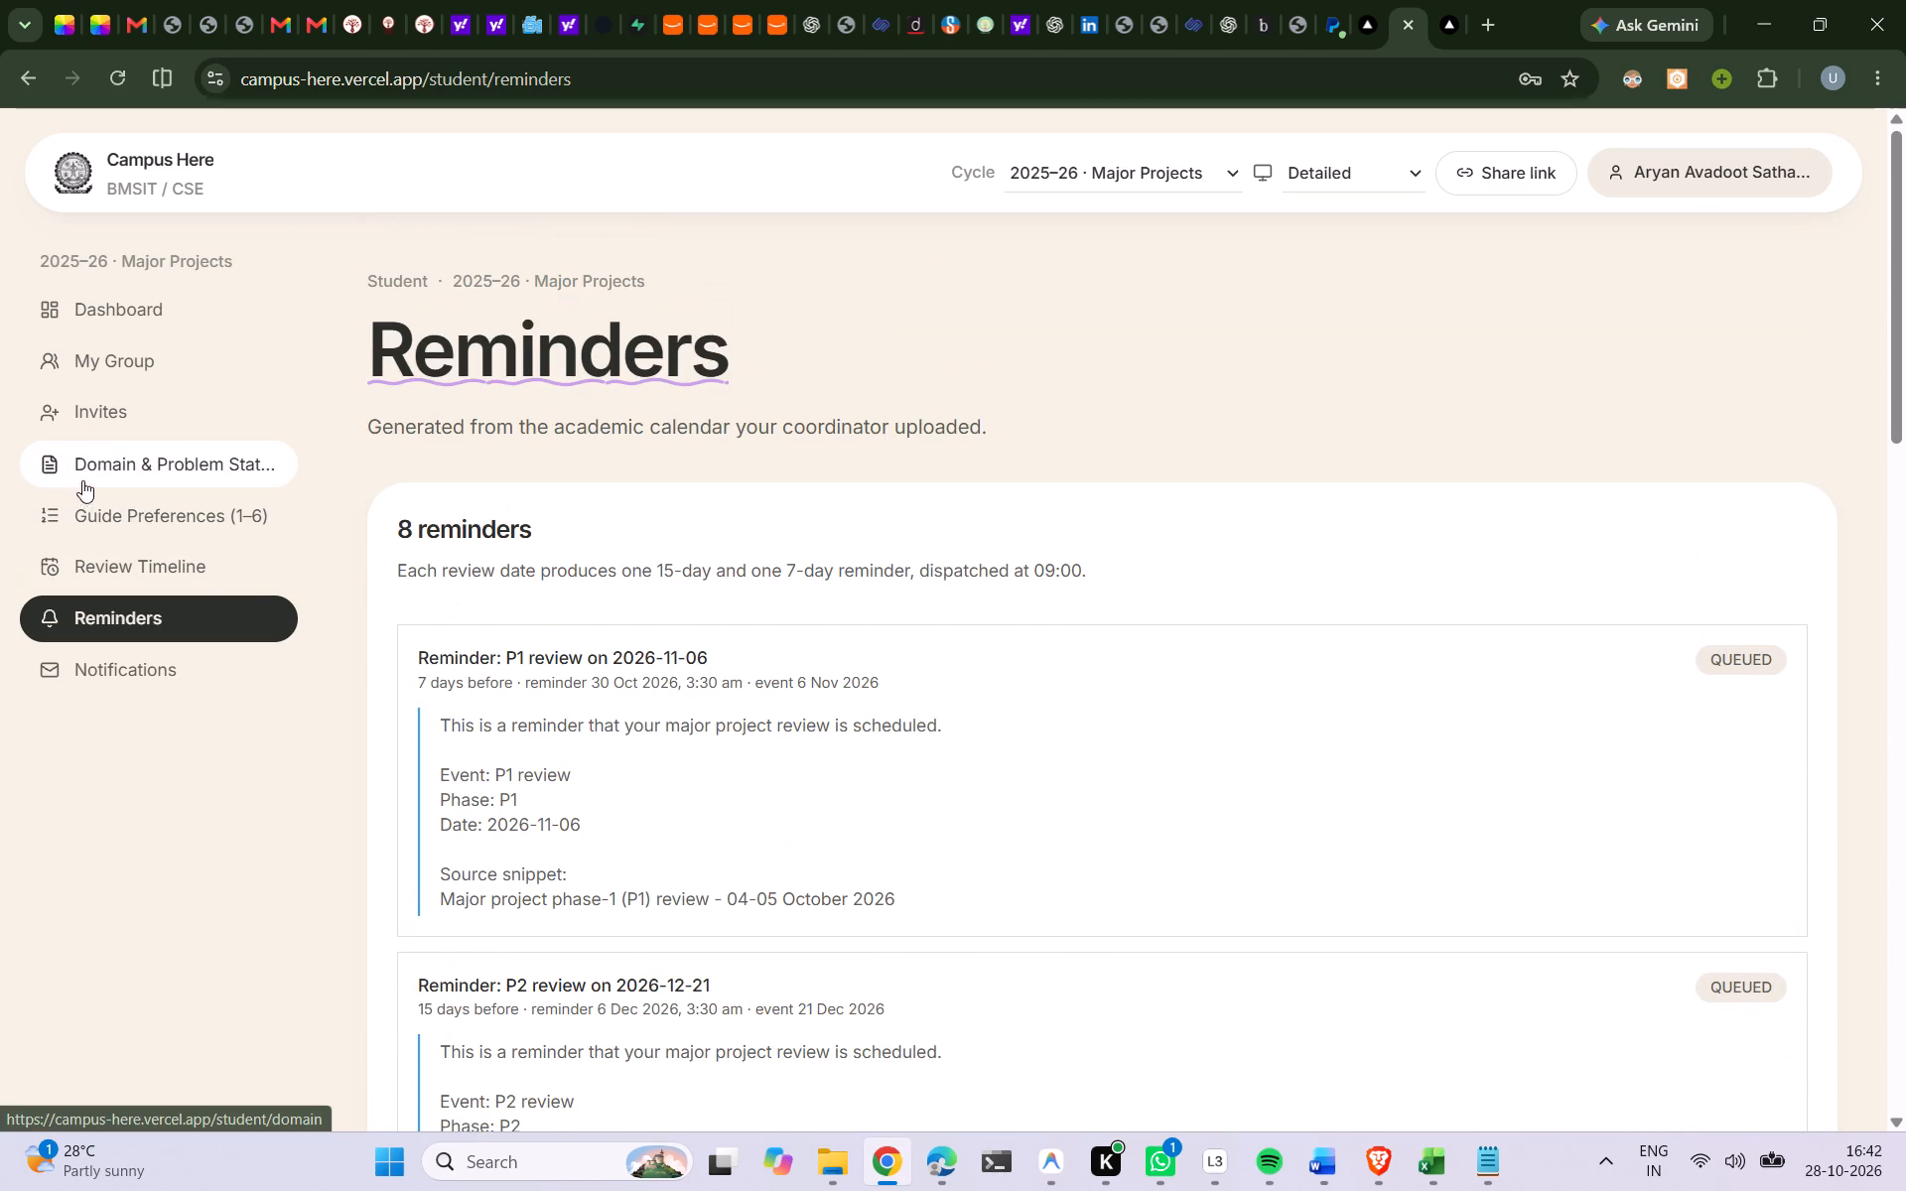
Review the member list and submission checklist of group CSE6-A-073 on the My Group page.
left_click(114, 383)
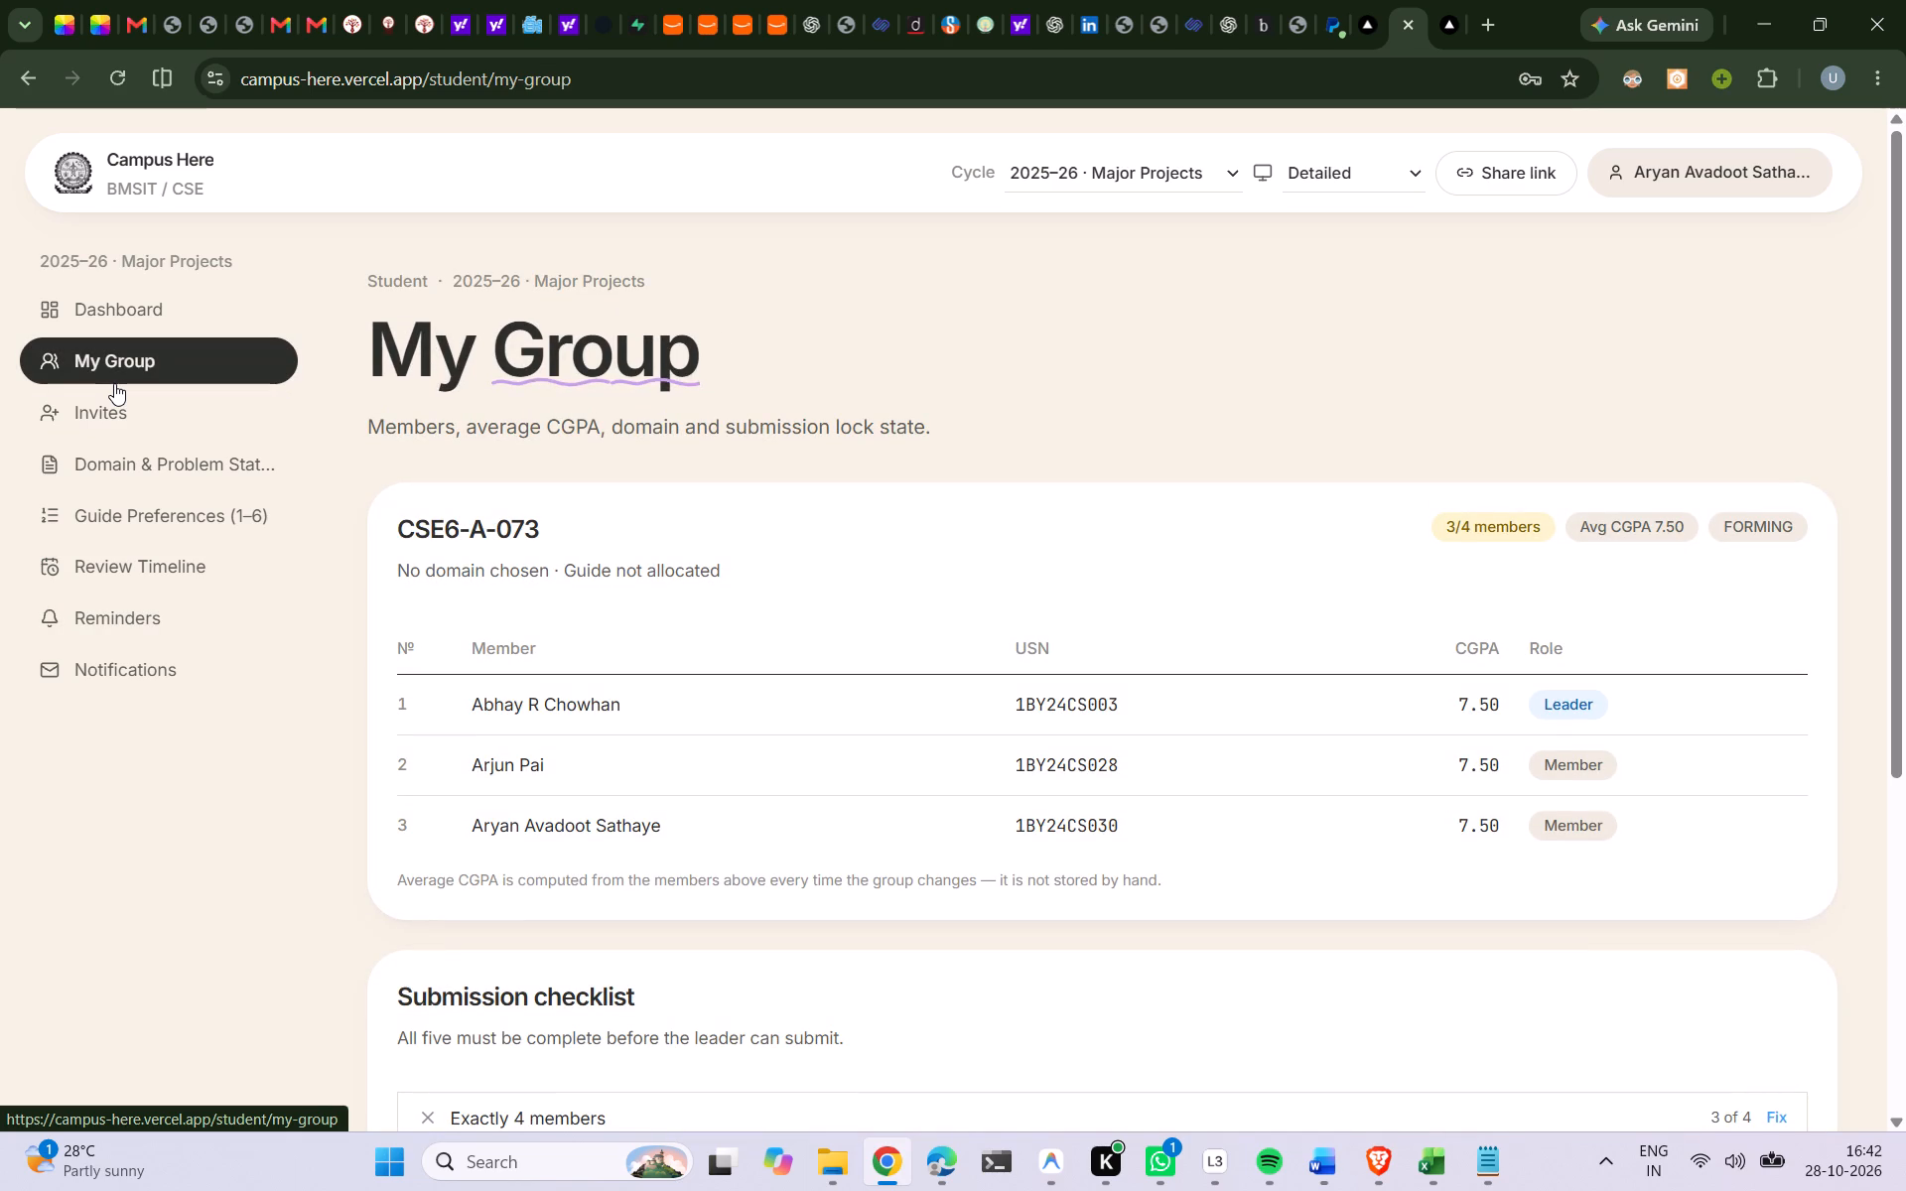
scroll(590, 660, "down", 4)
scroll(590, 660, "up", 1)
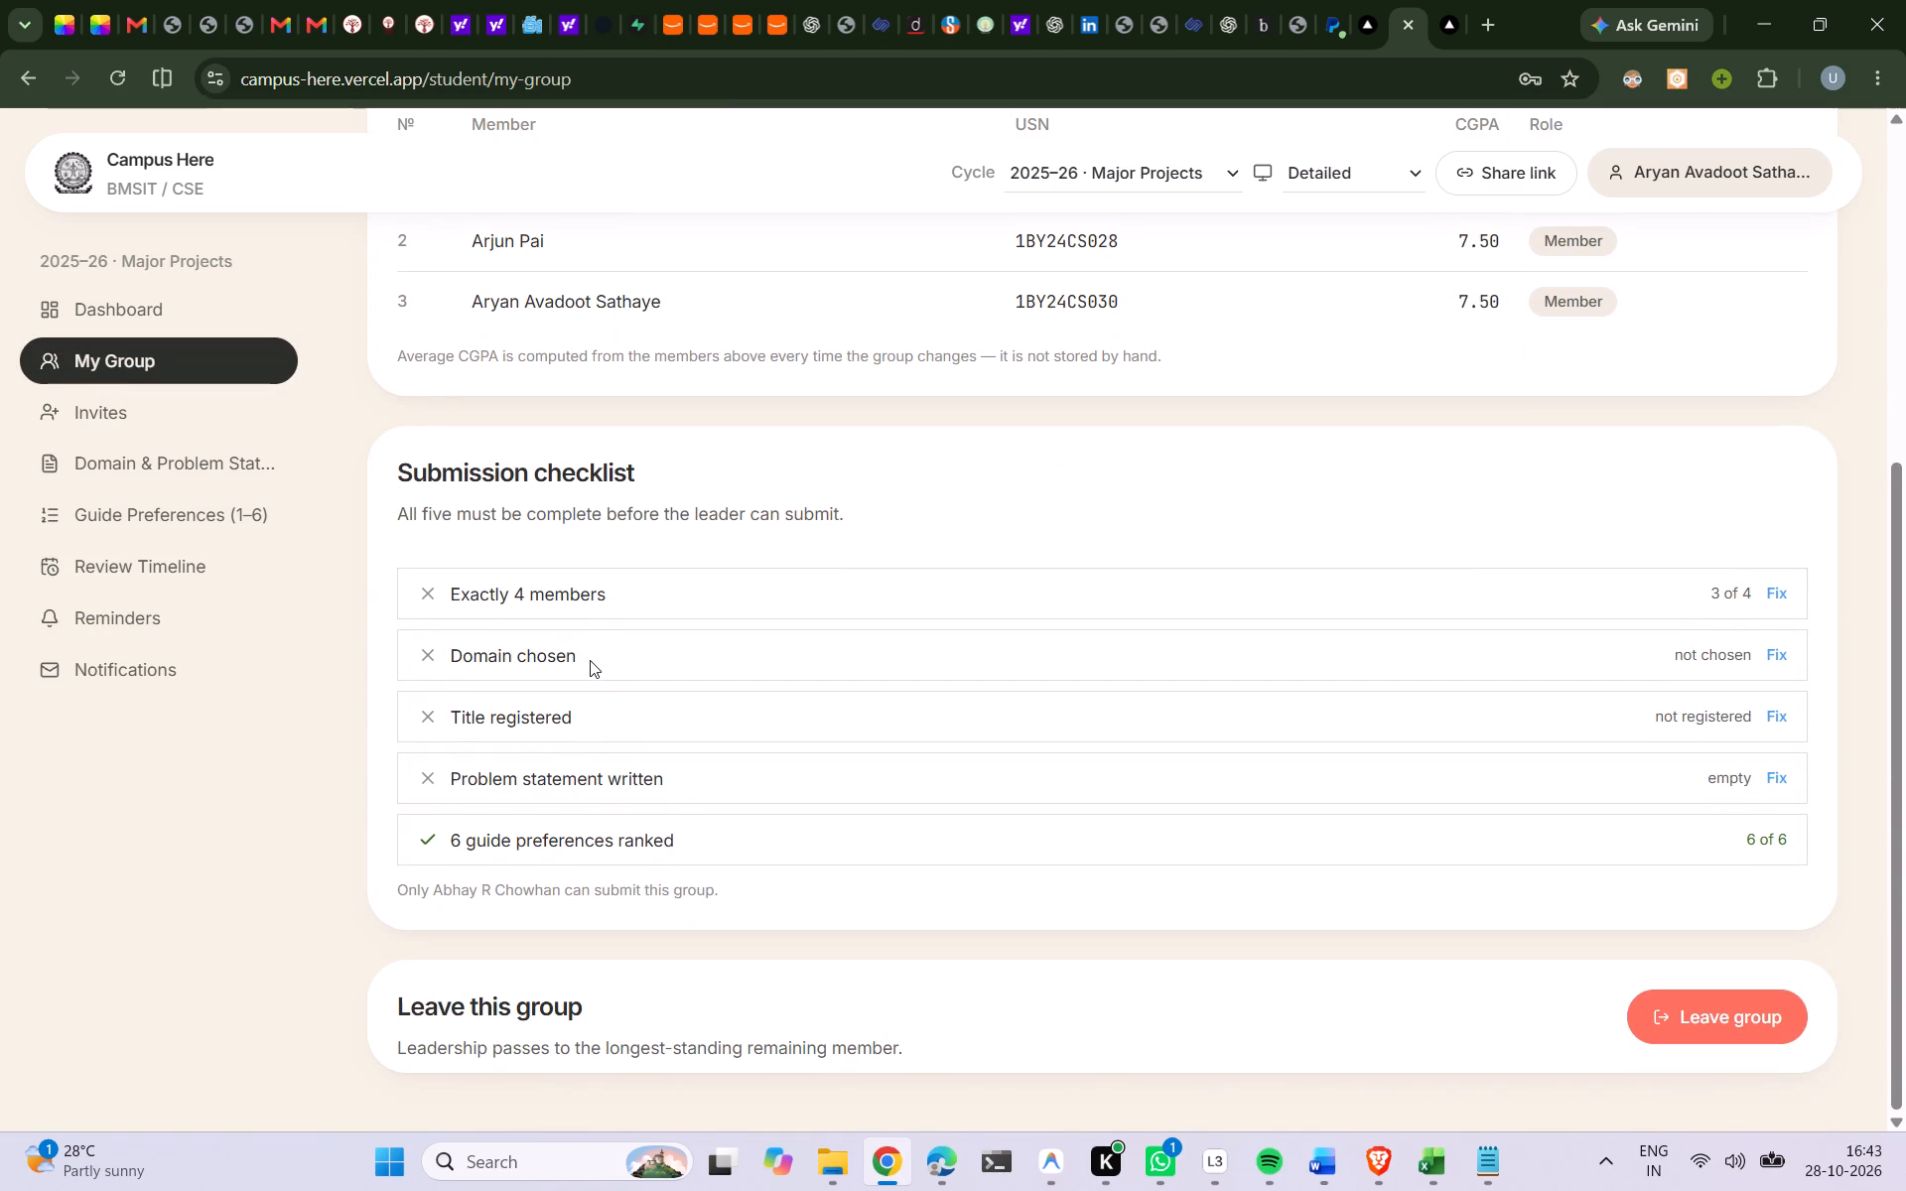
scroll(590, 660, "up", 1)
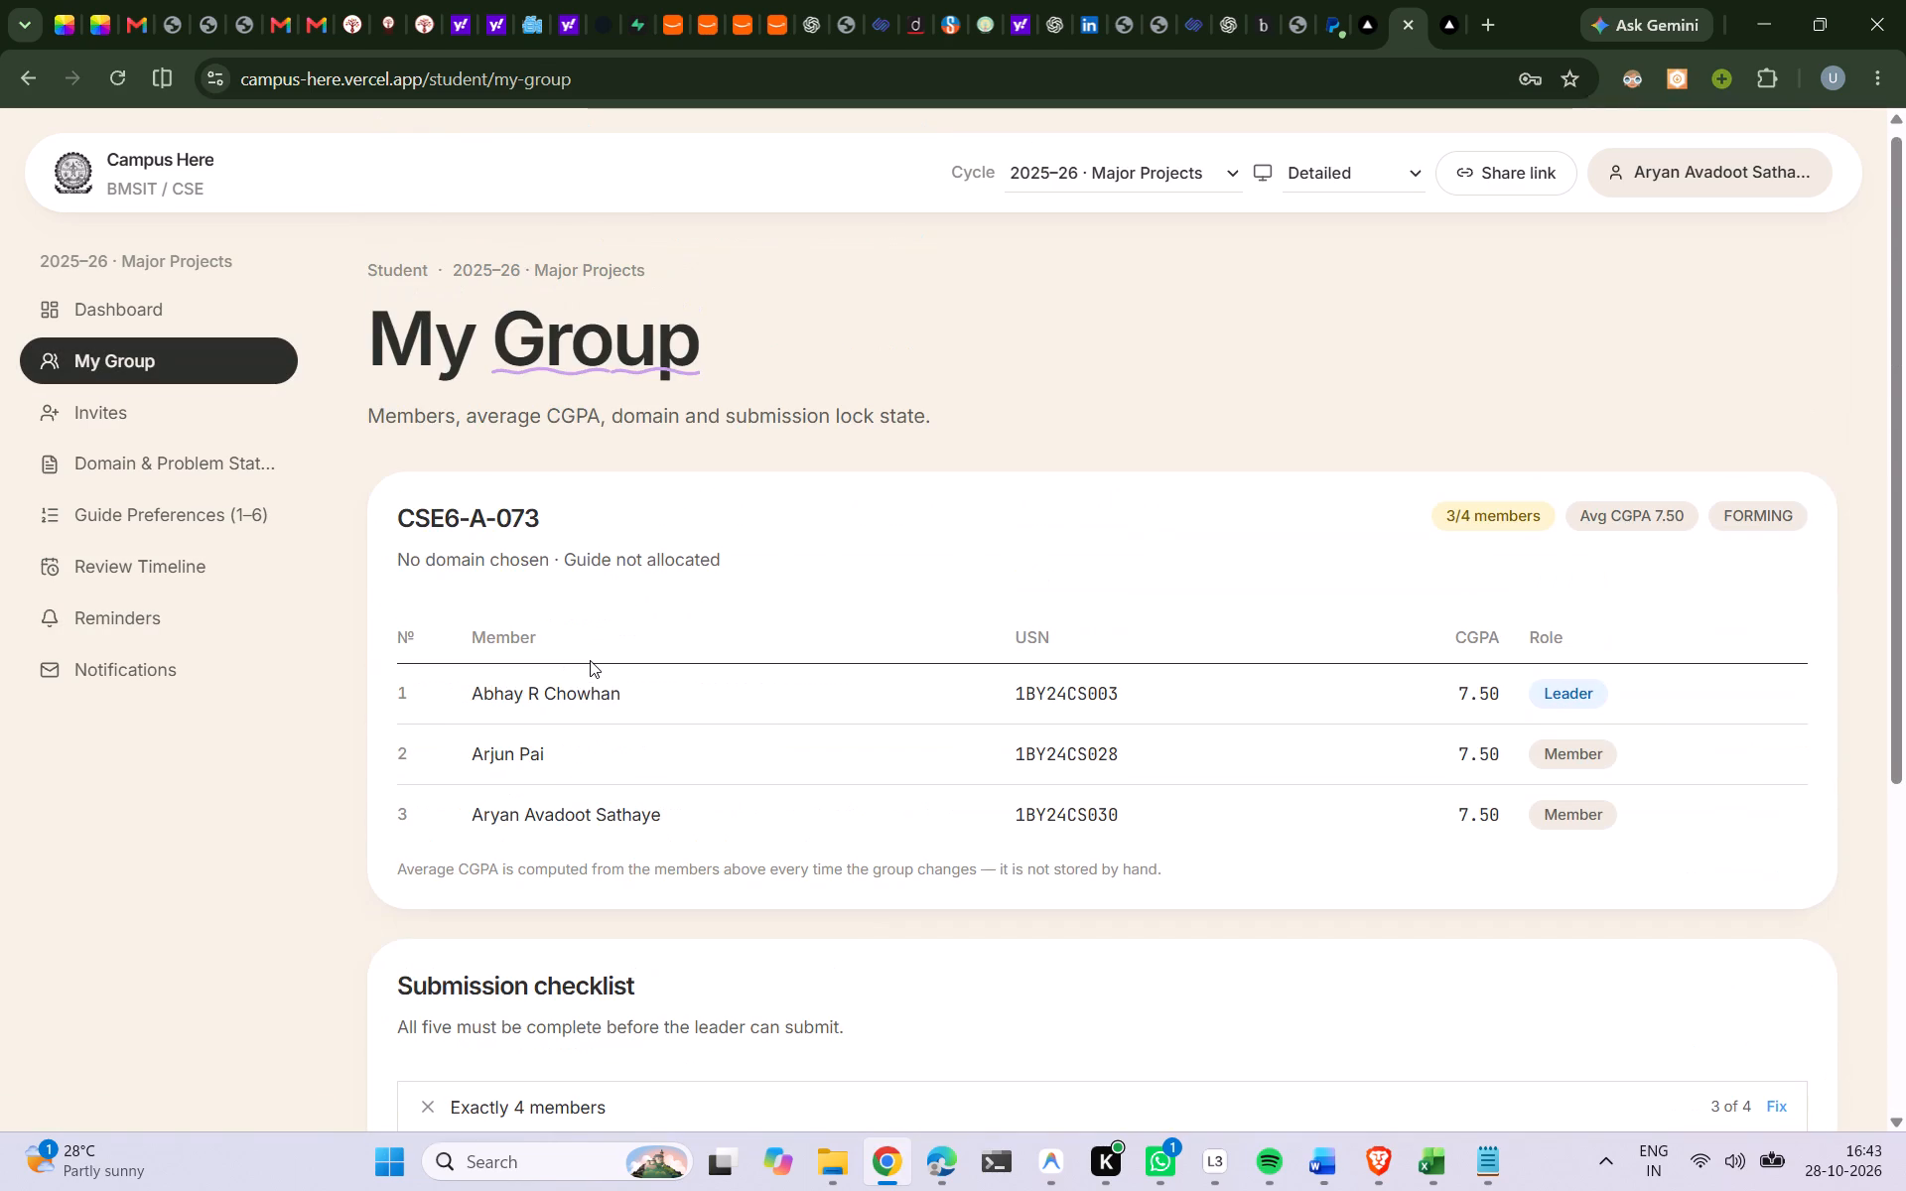
scroll(590, 660, "up", 1)
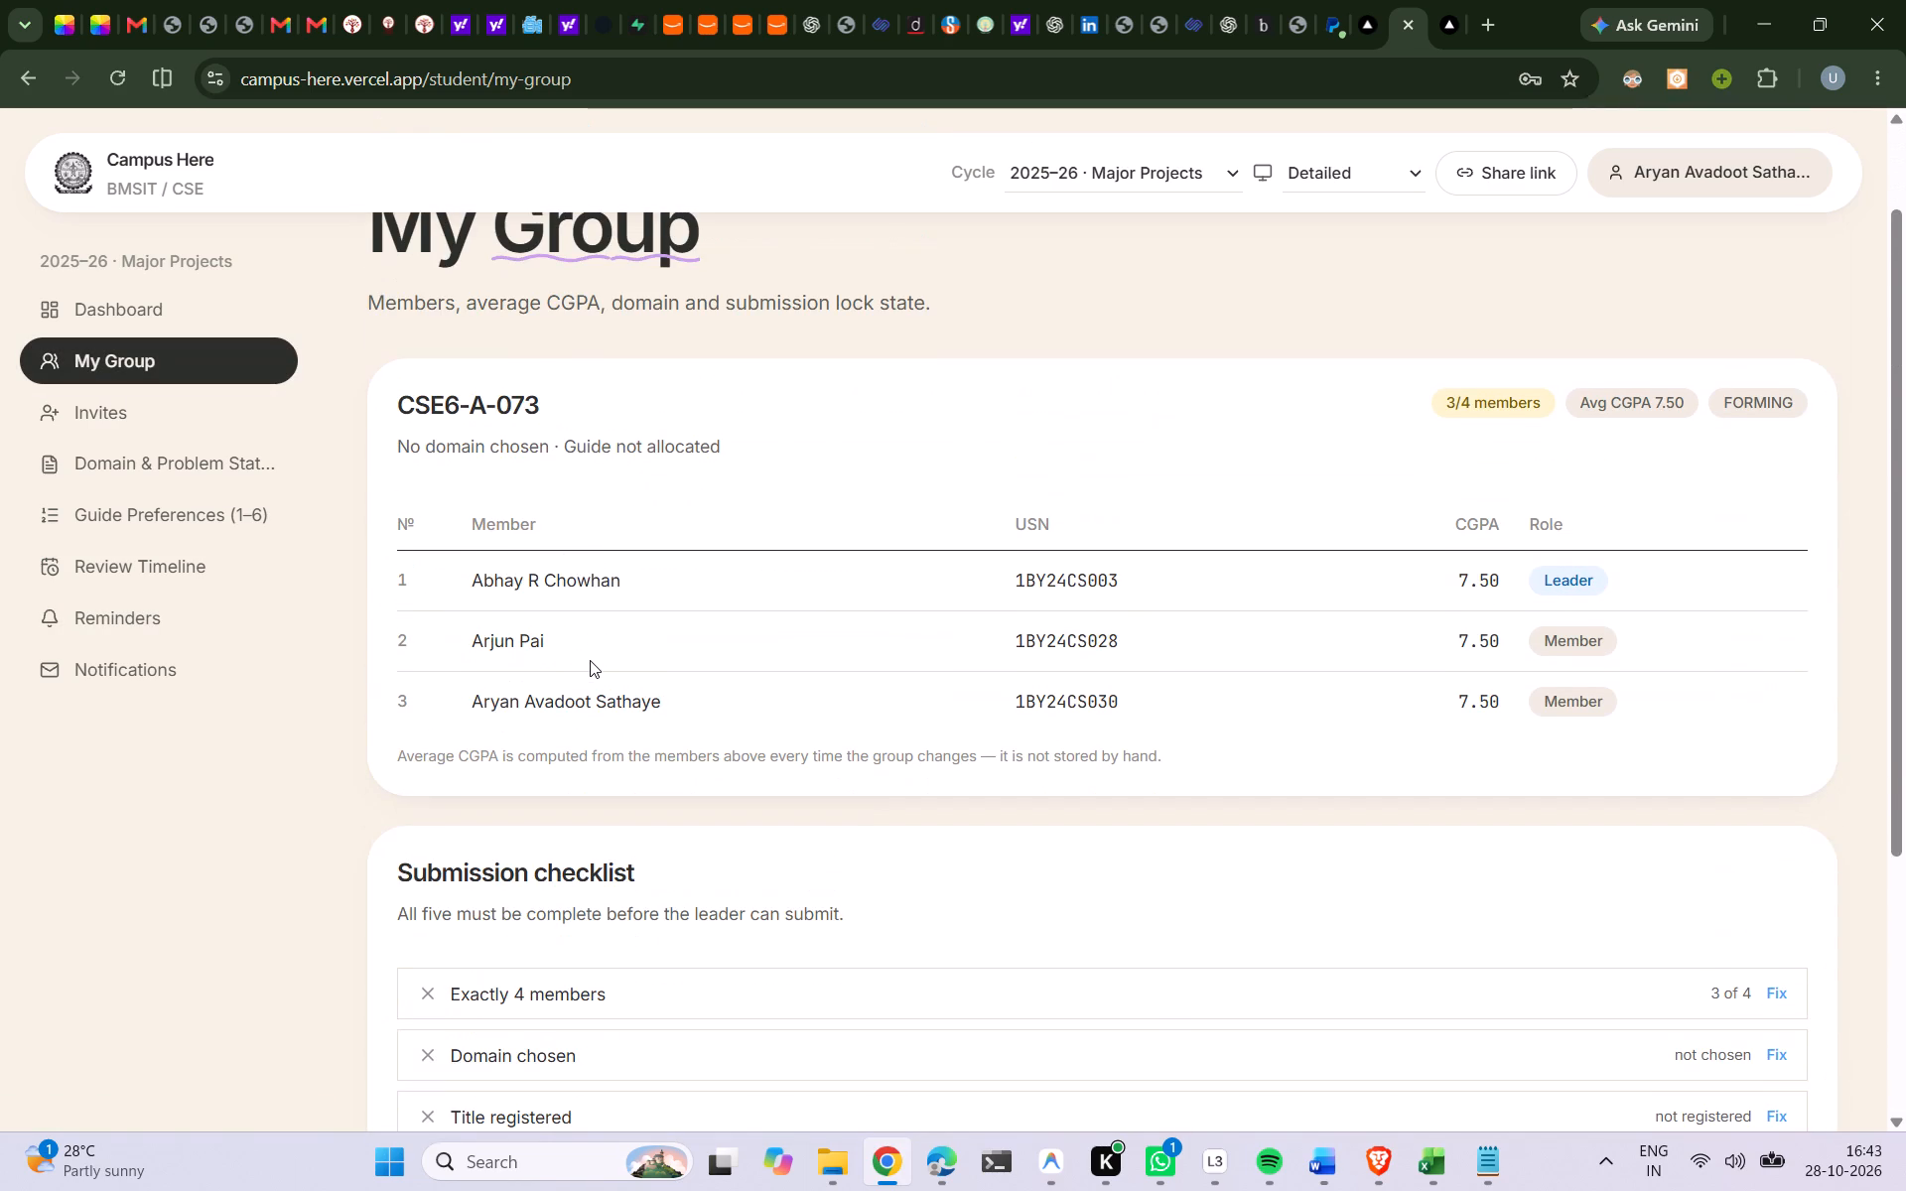
scroll(590, 660, "up", 1)
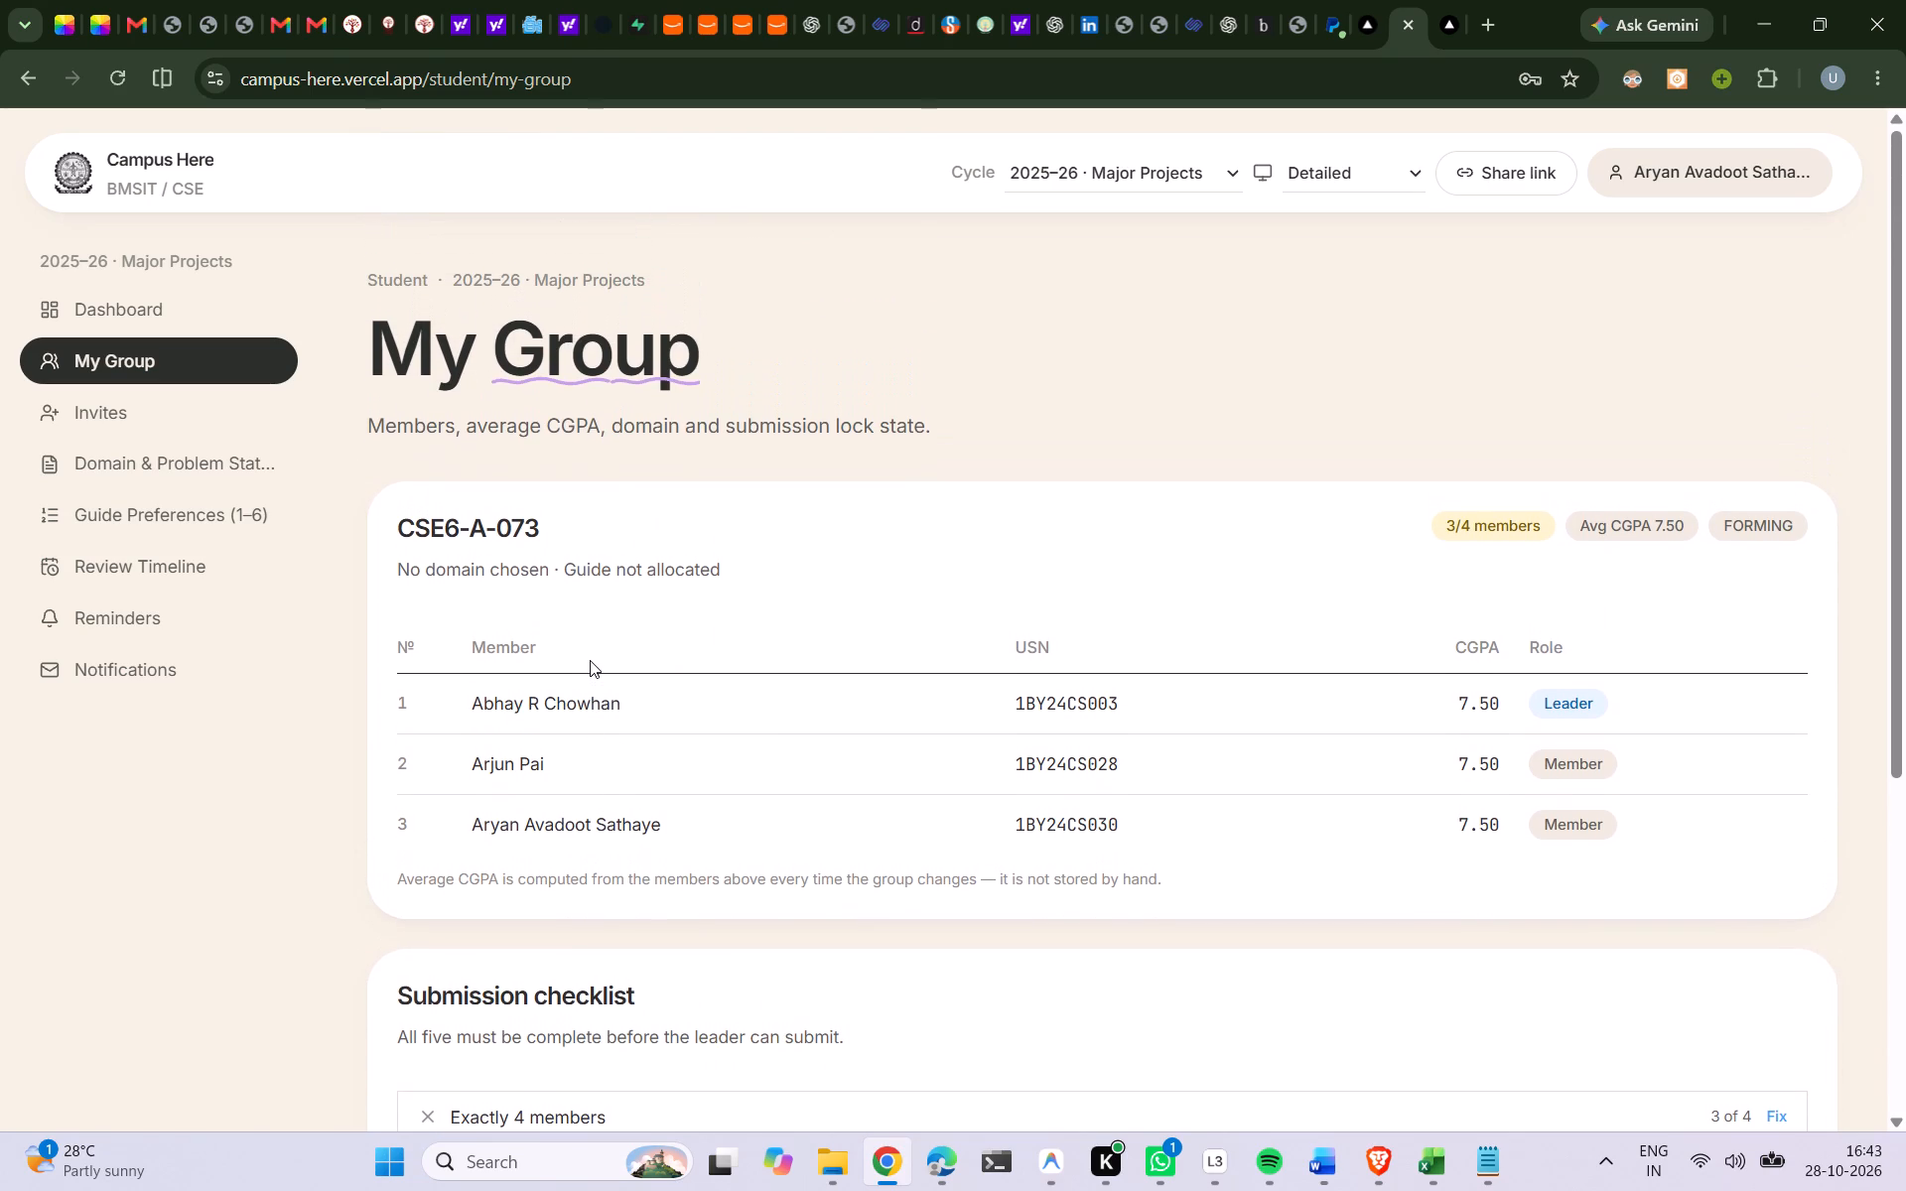
scroll(590, 660, "up", 1)
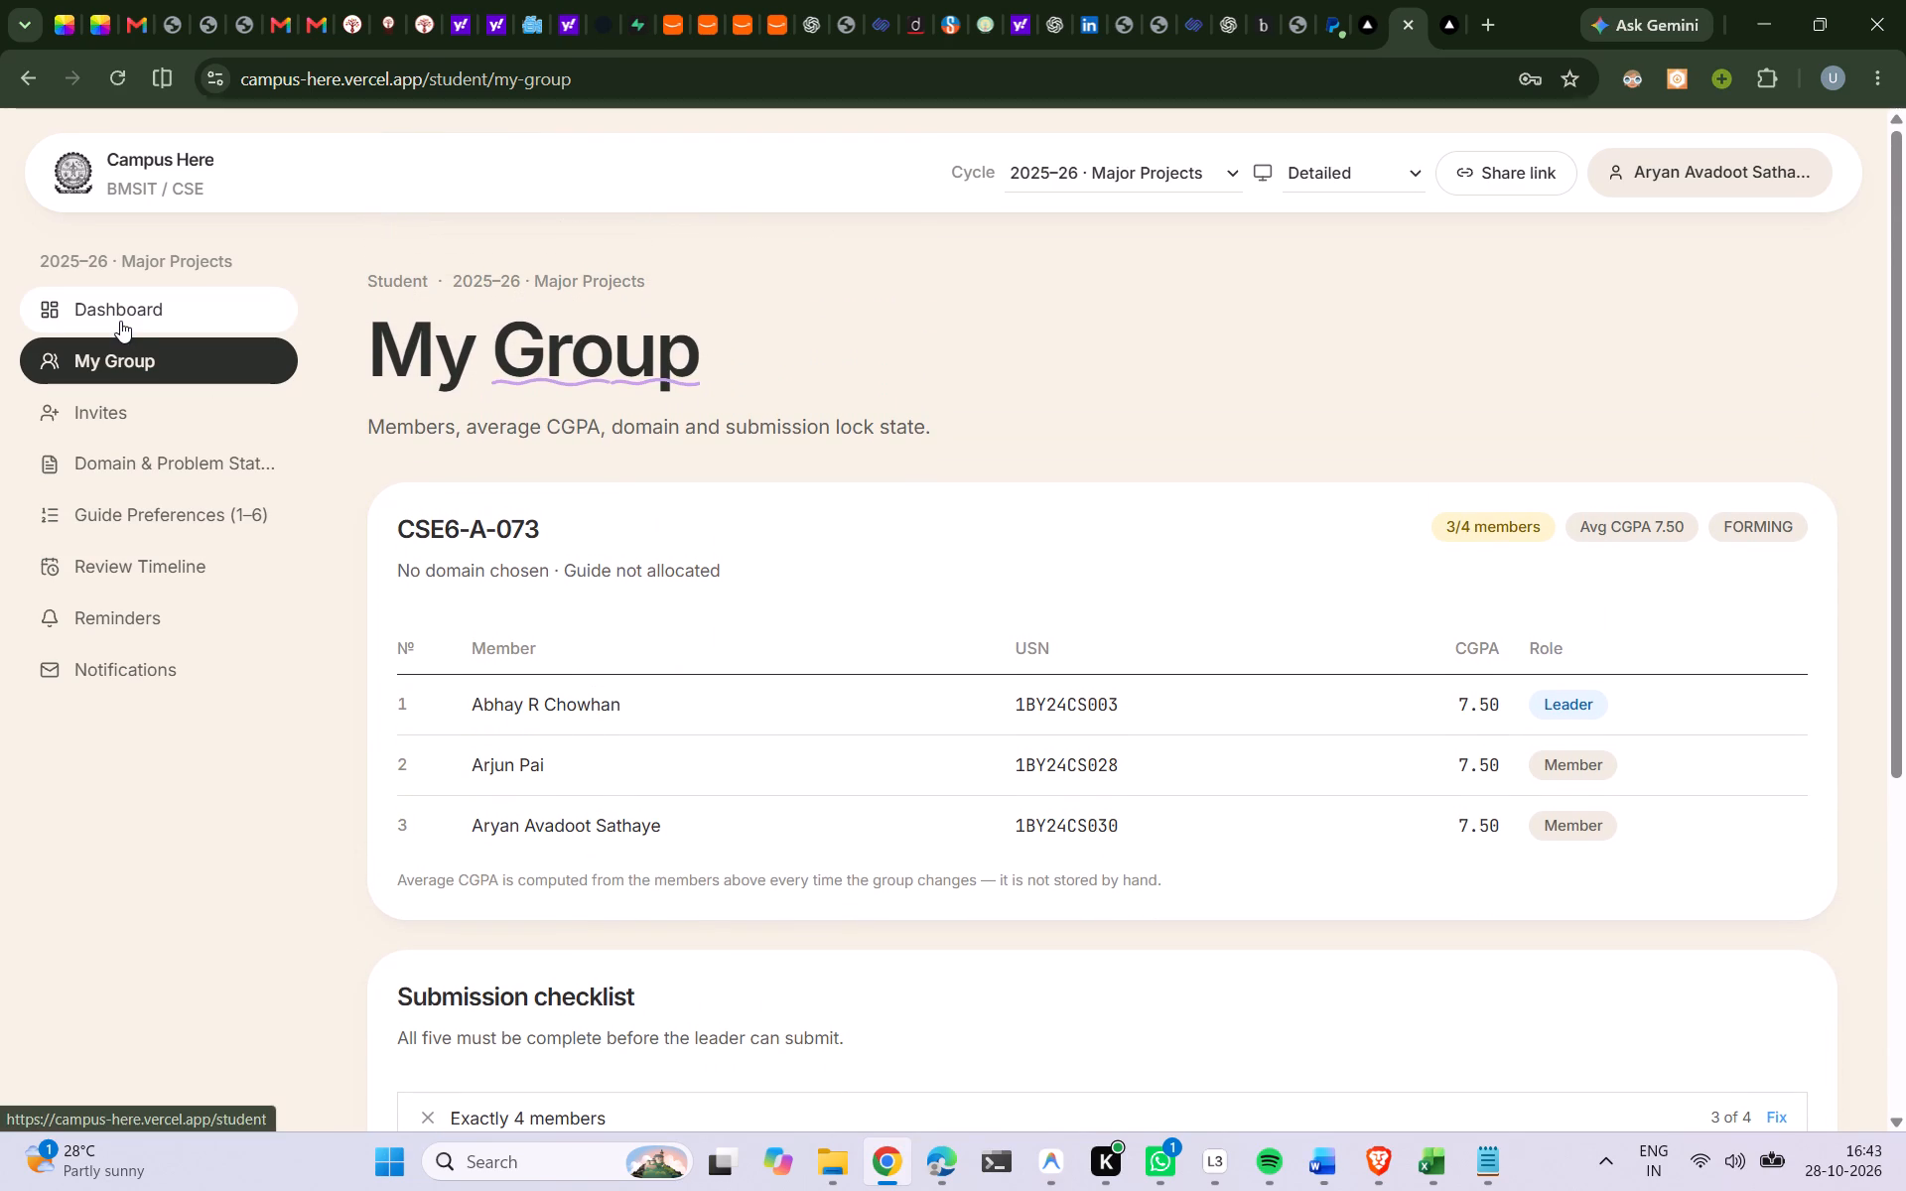
Review the Student Dashboard's group status, review reminders and department orientation.
left_click(120, 321)
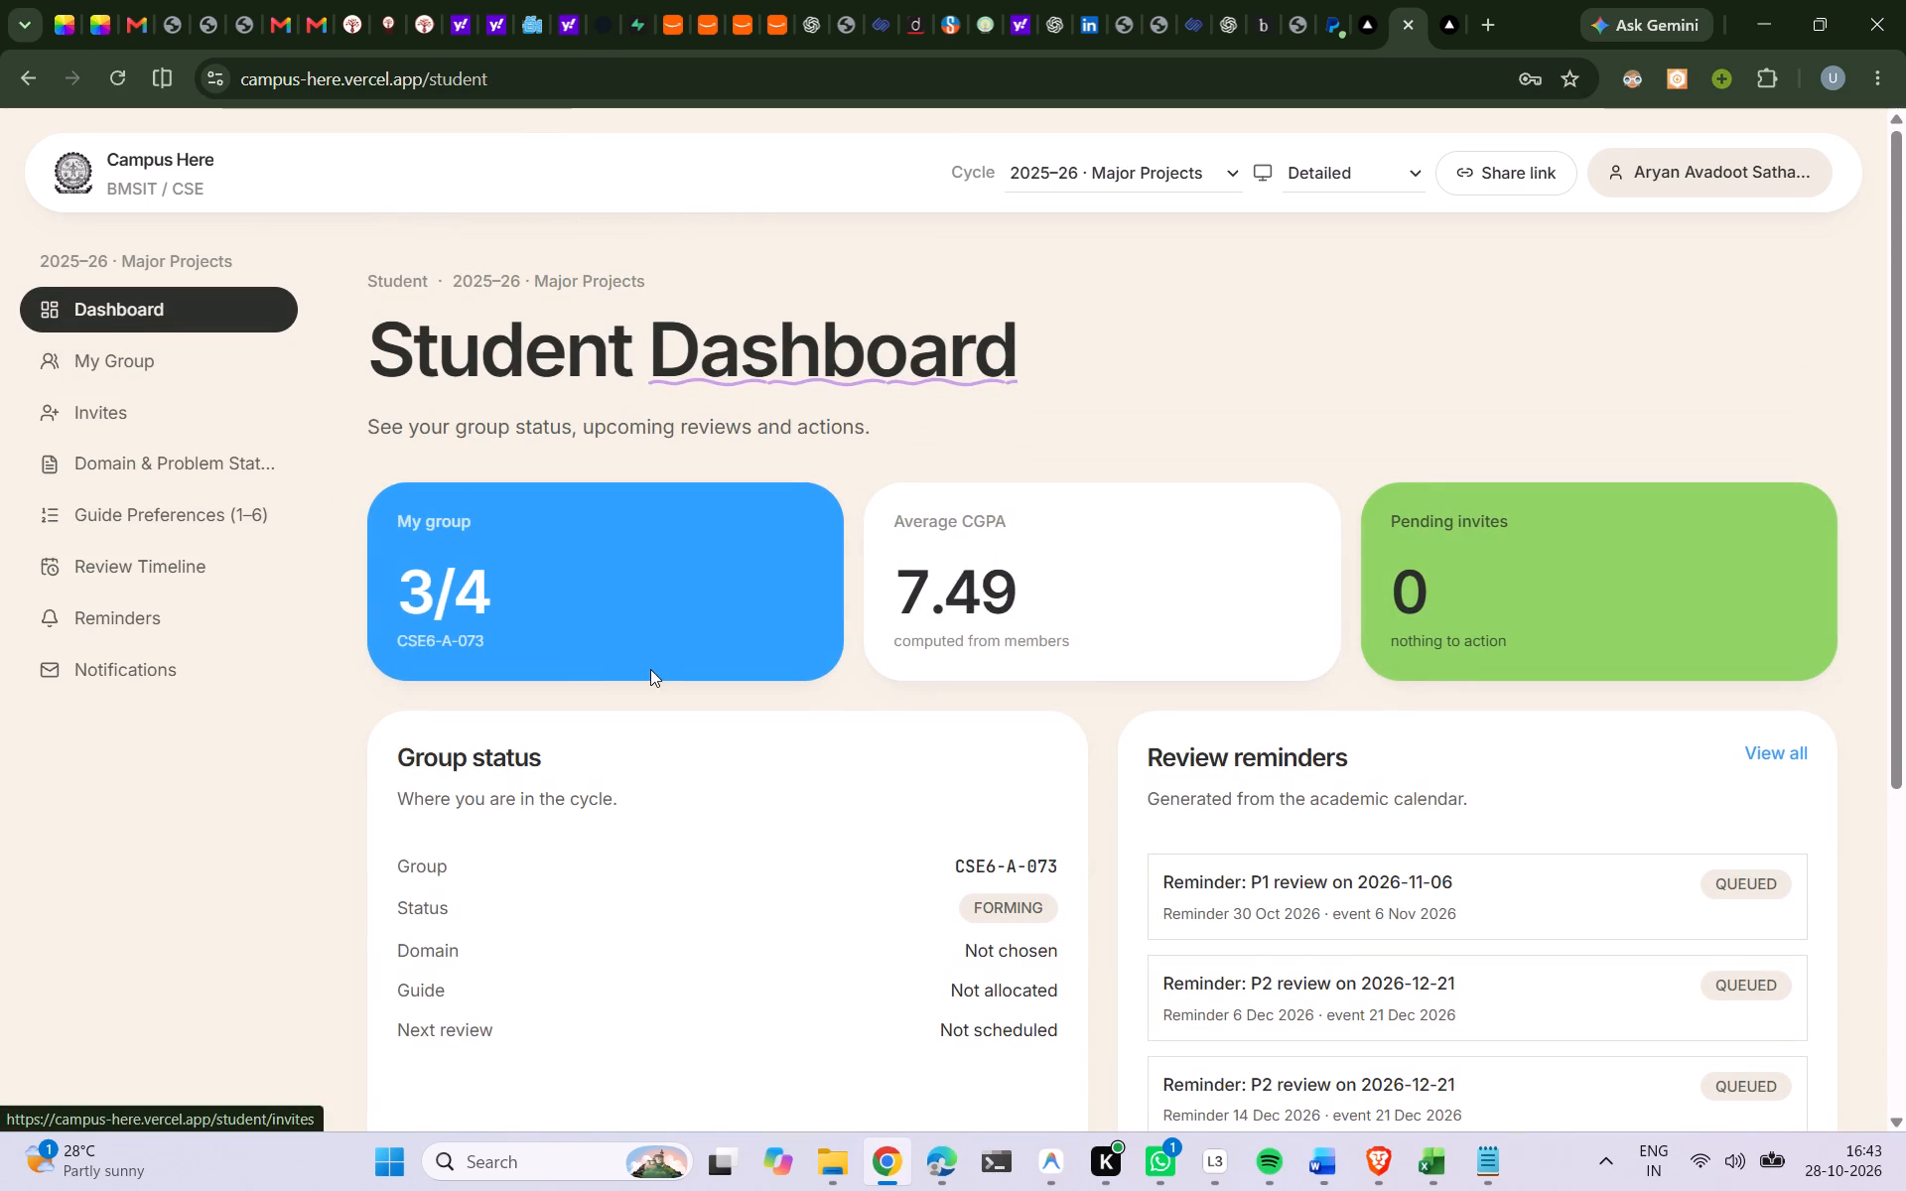
scroll(659, 670, "down", 7)
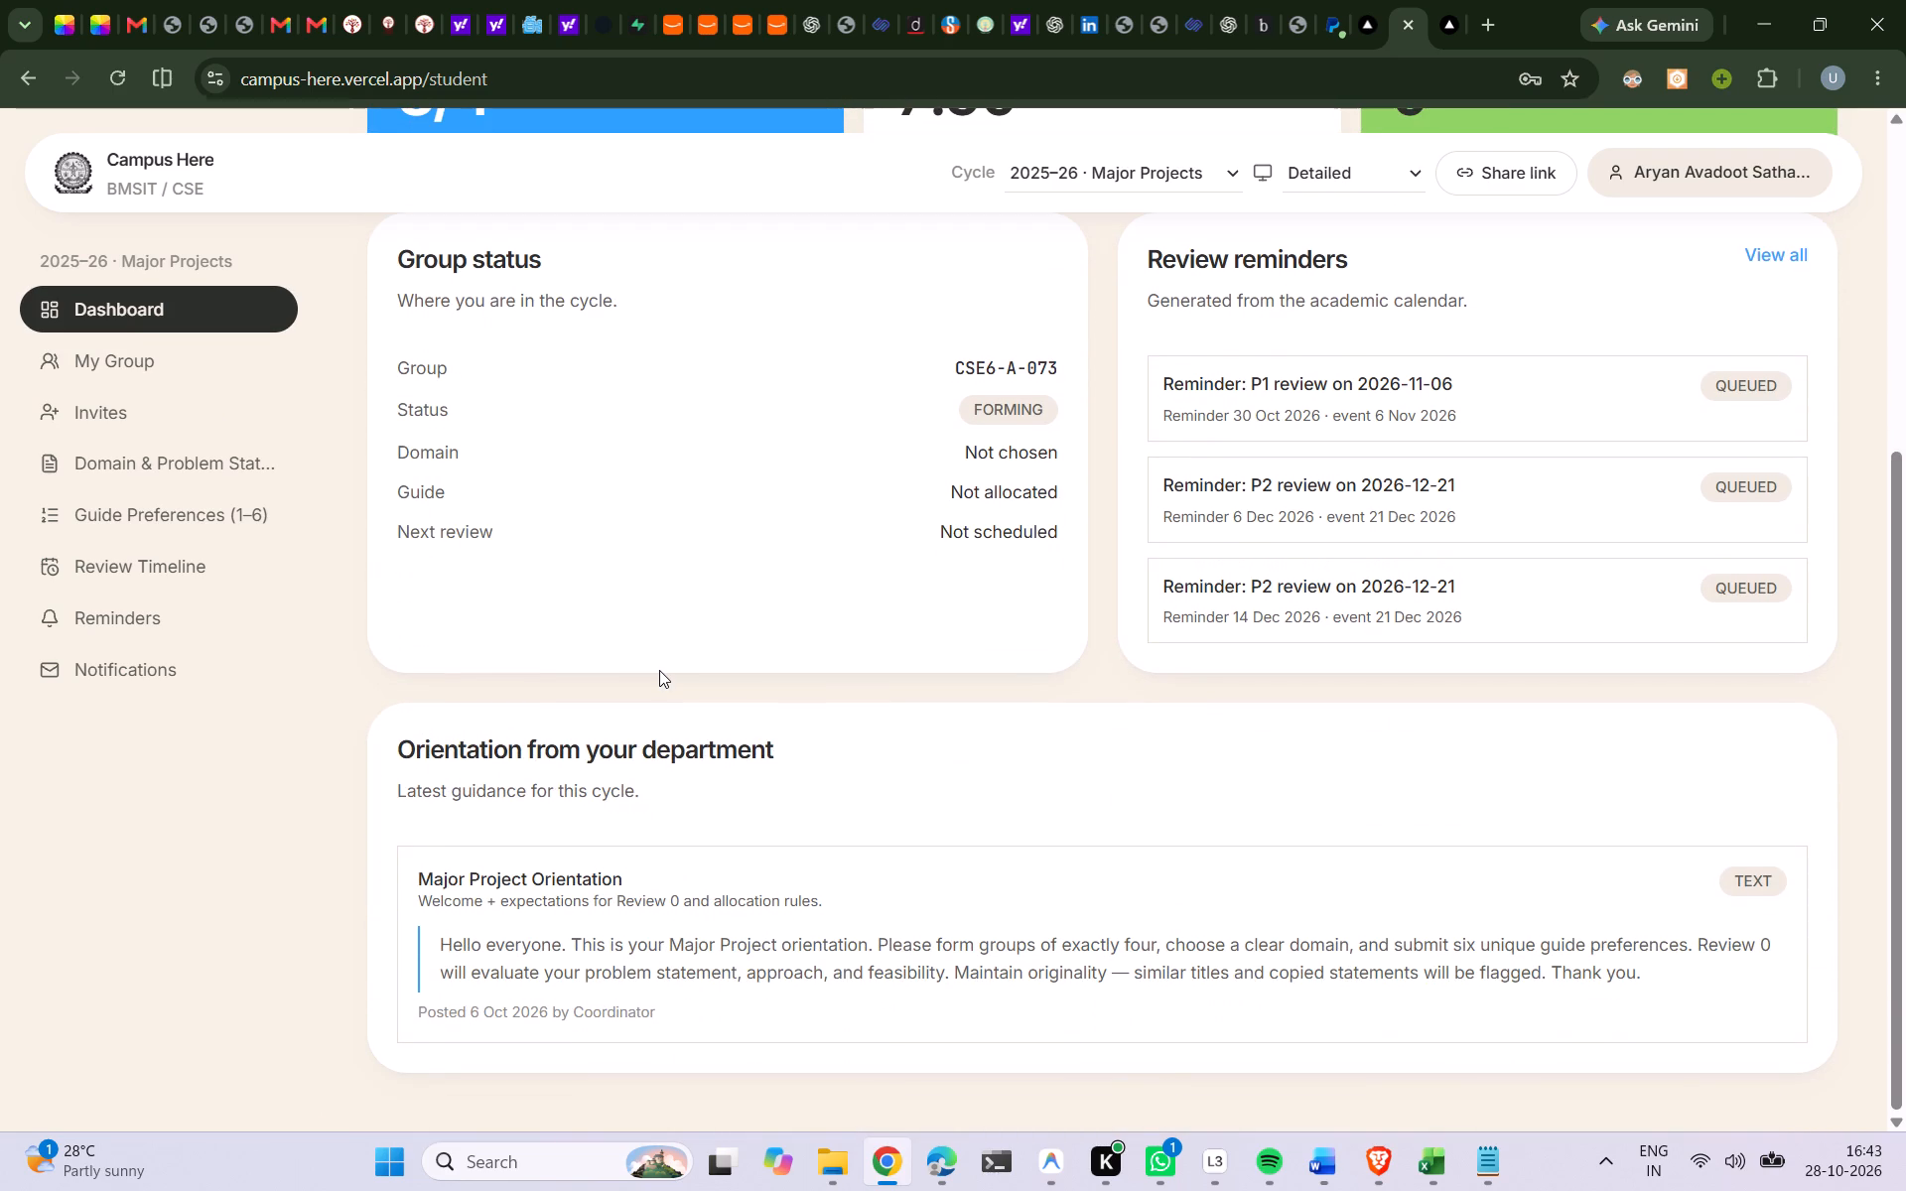
scroll(659, 670, "up", 1)
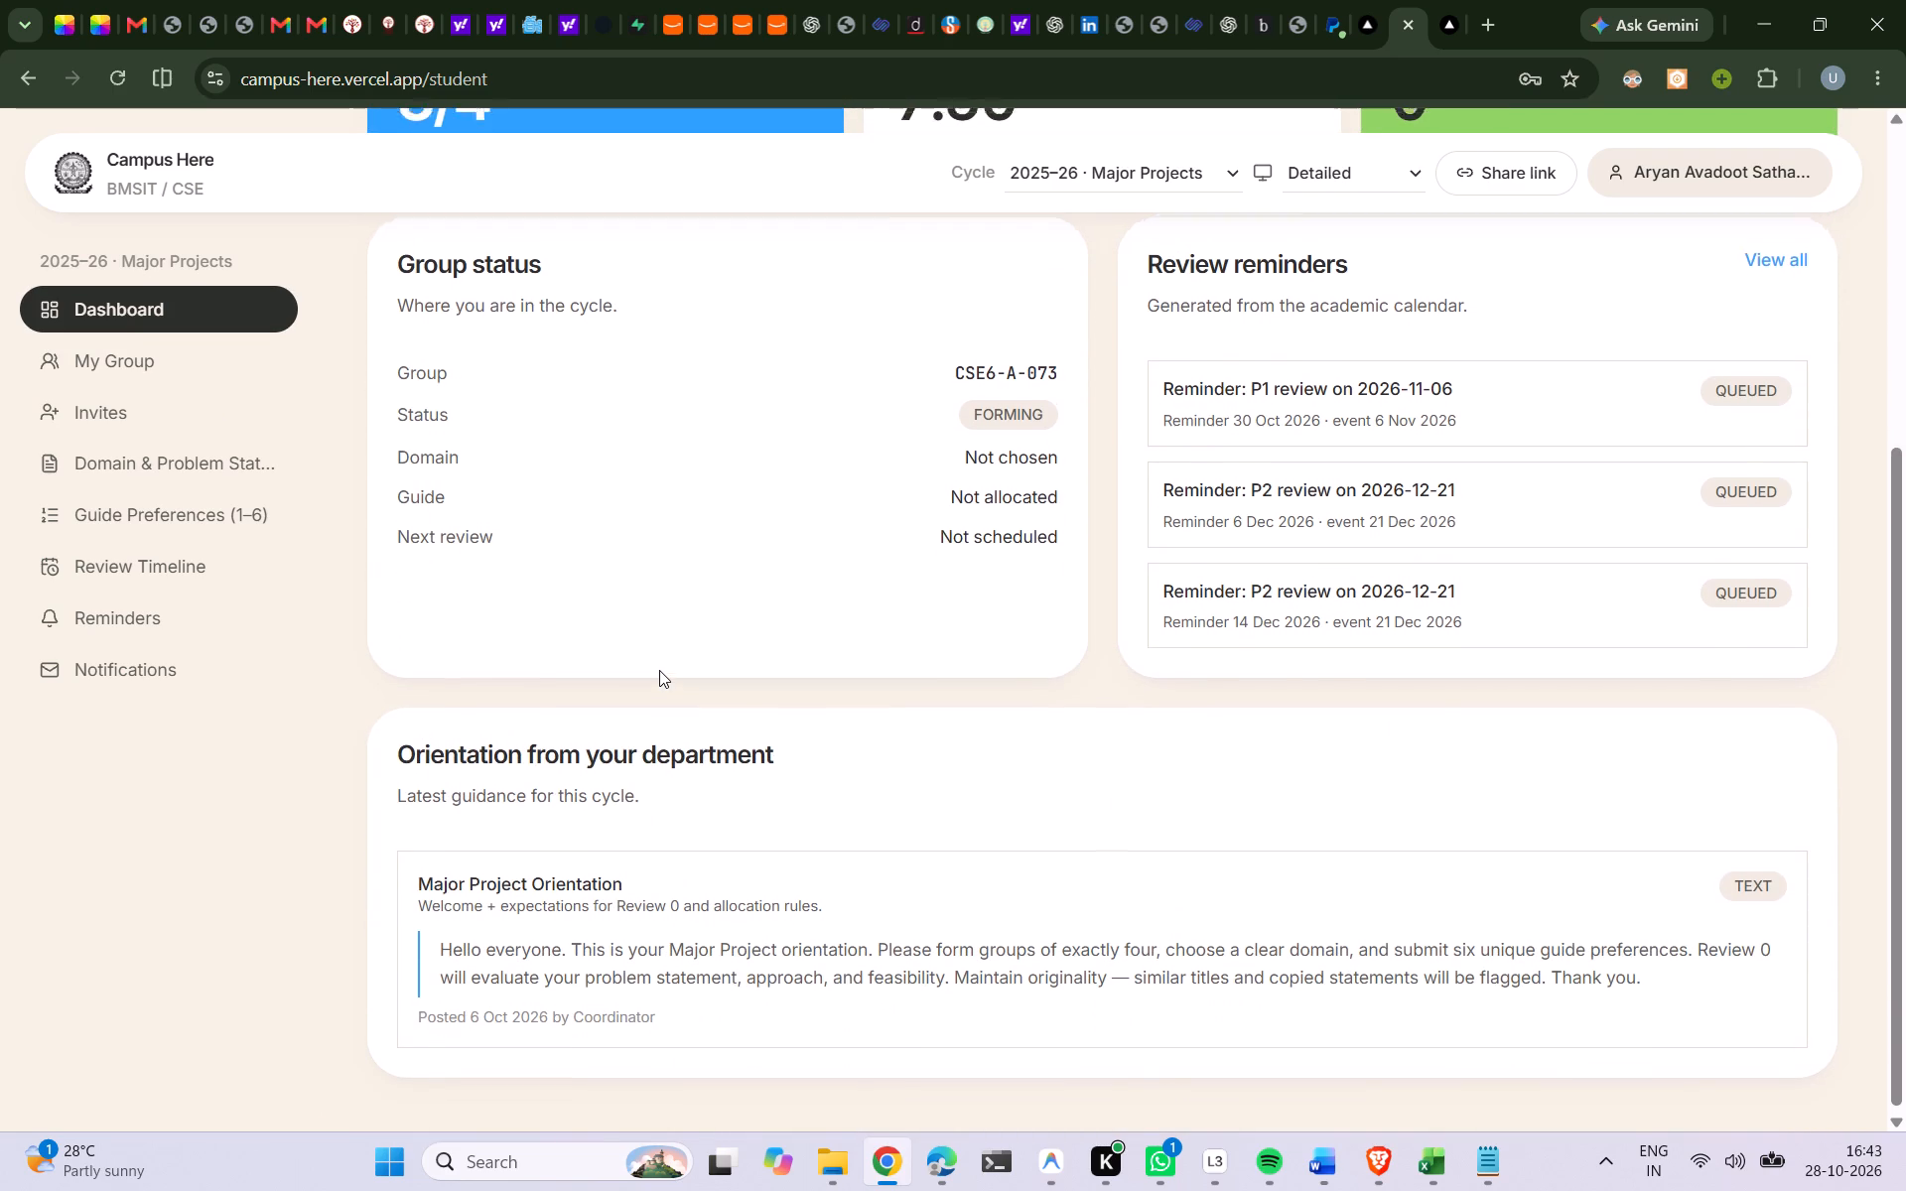
scroll(659, 670, "up", 2)
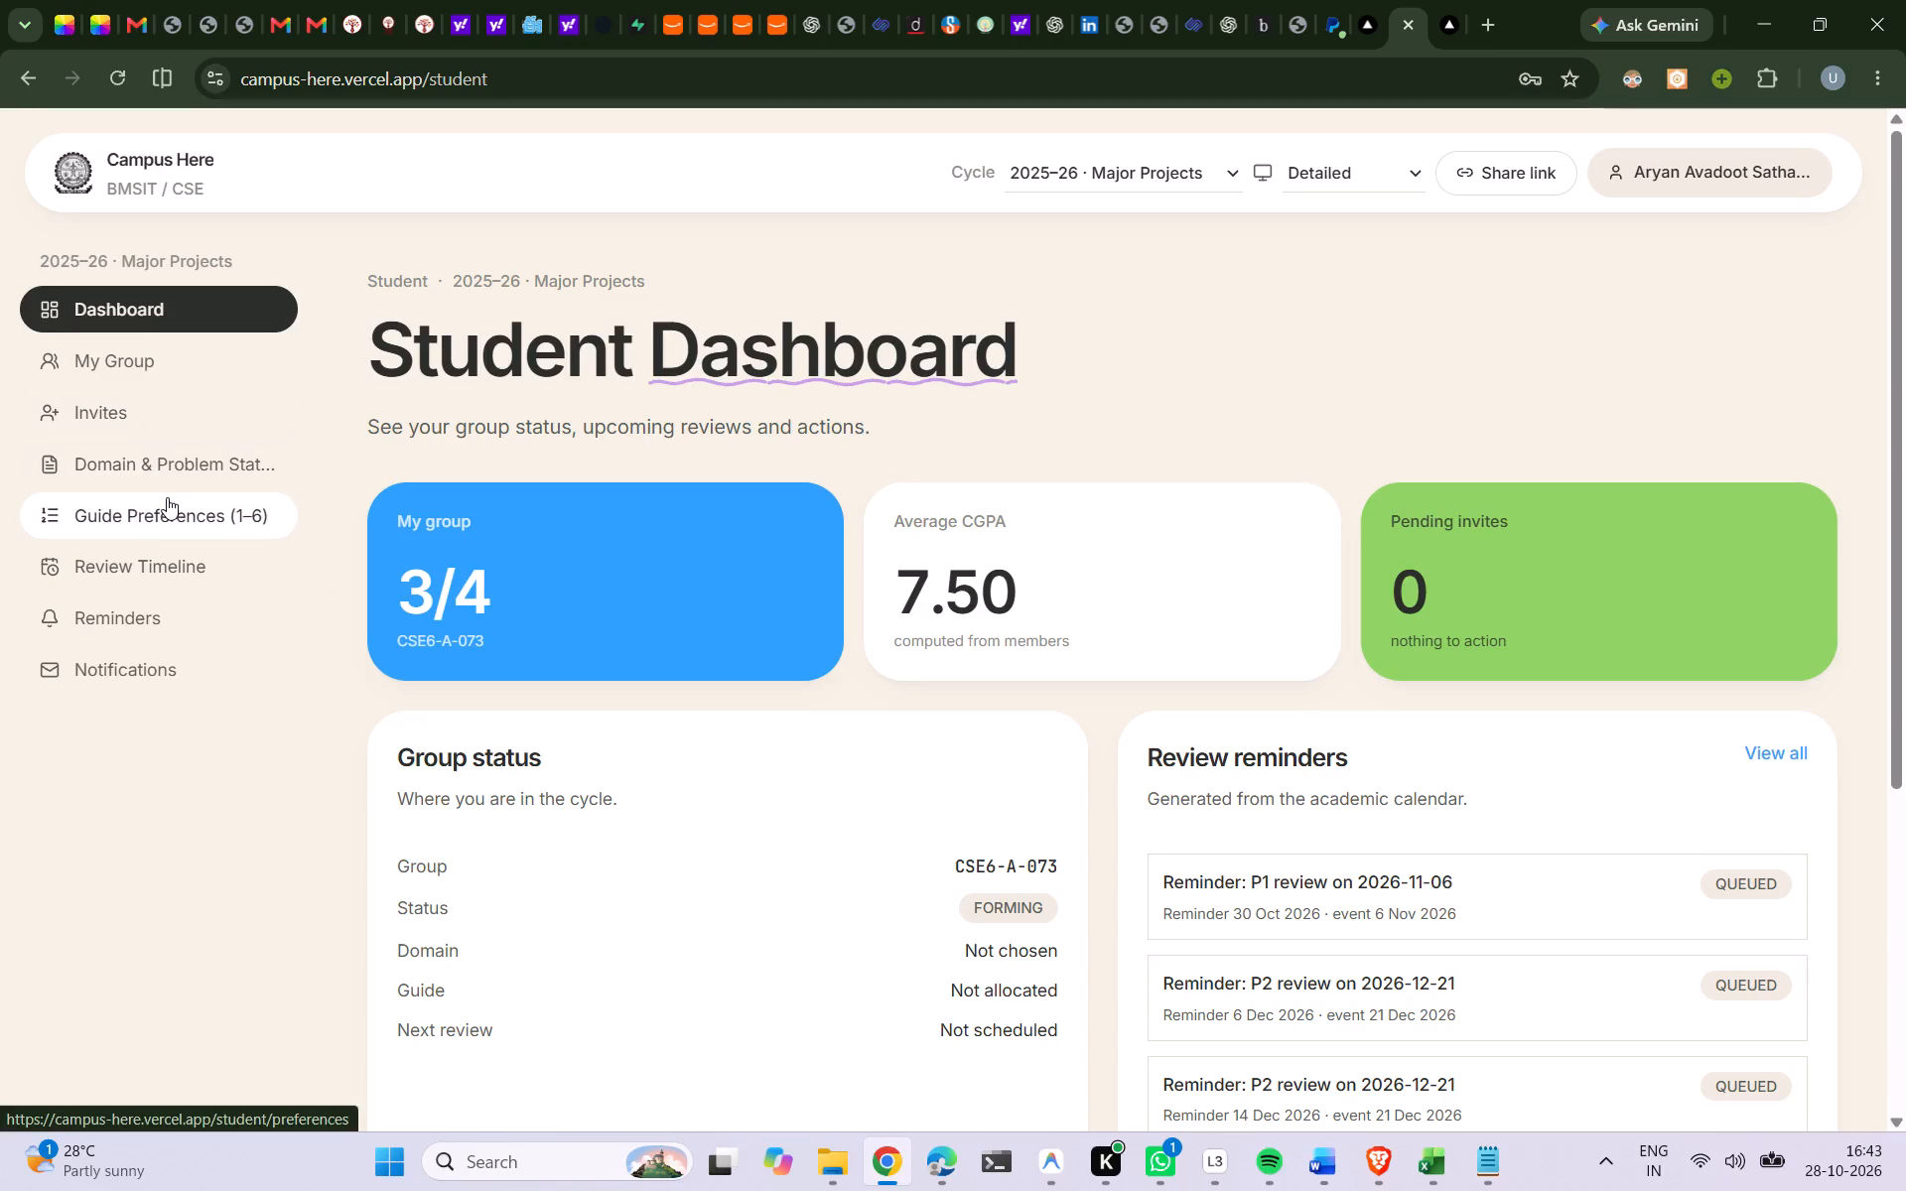
Open the account options of the signed-in student.
left_click(1655, 177)
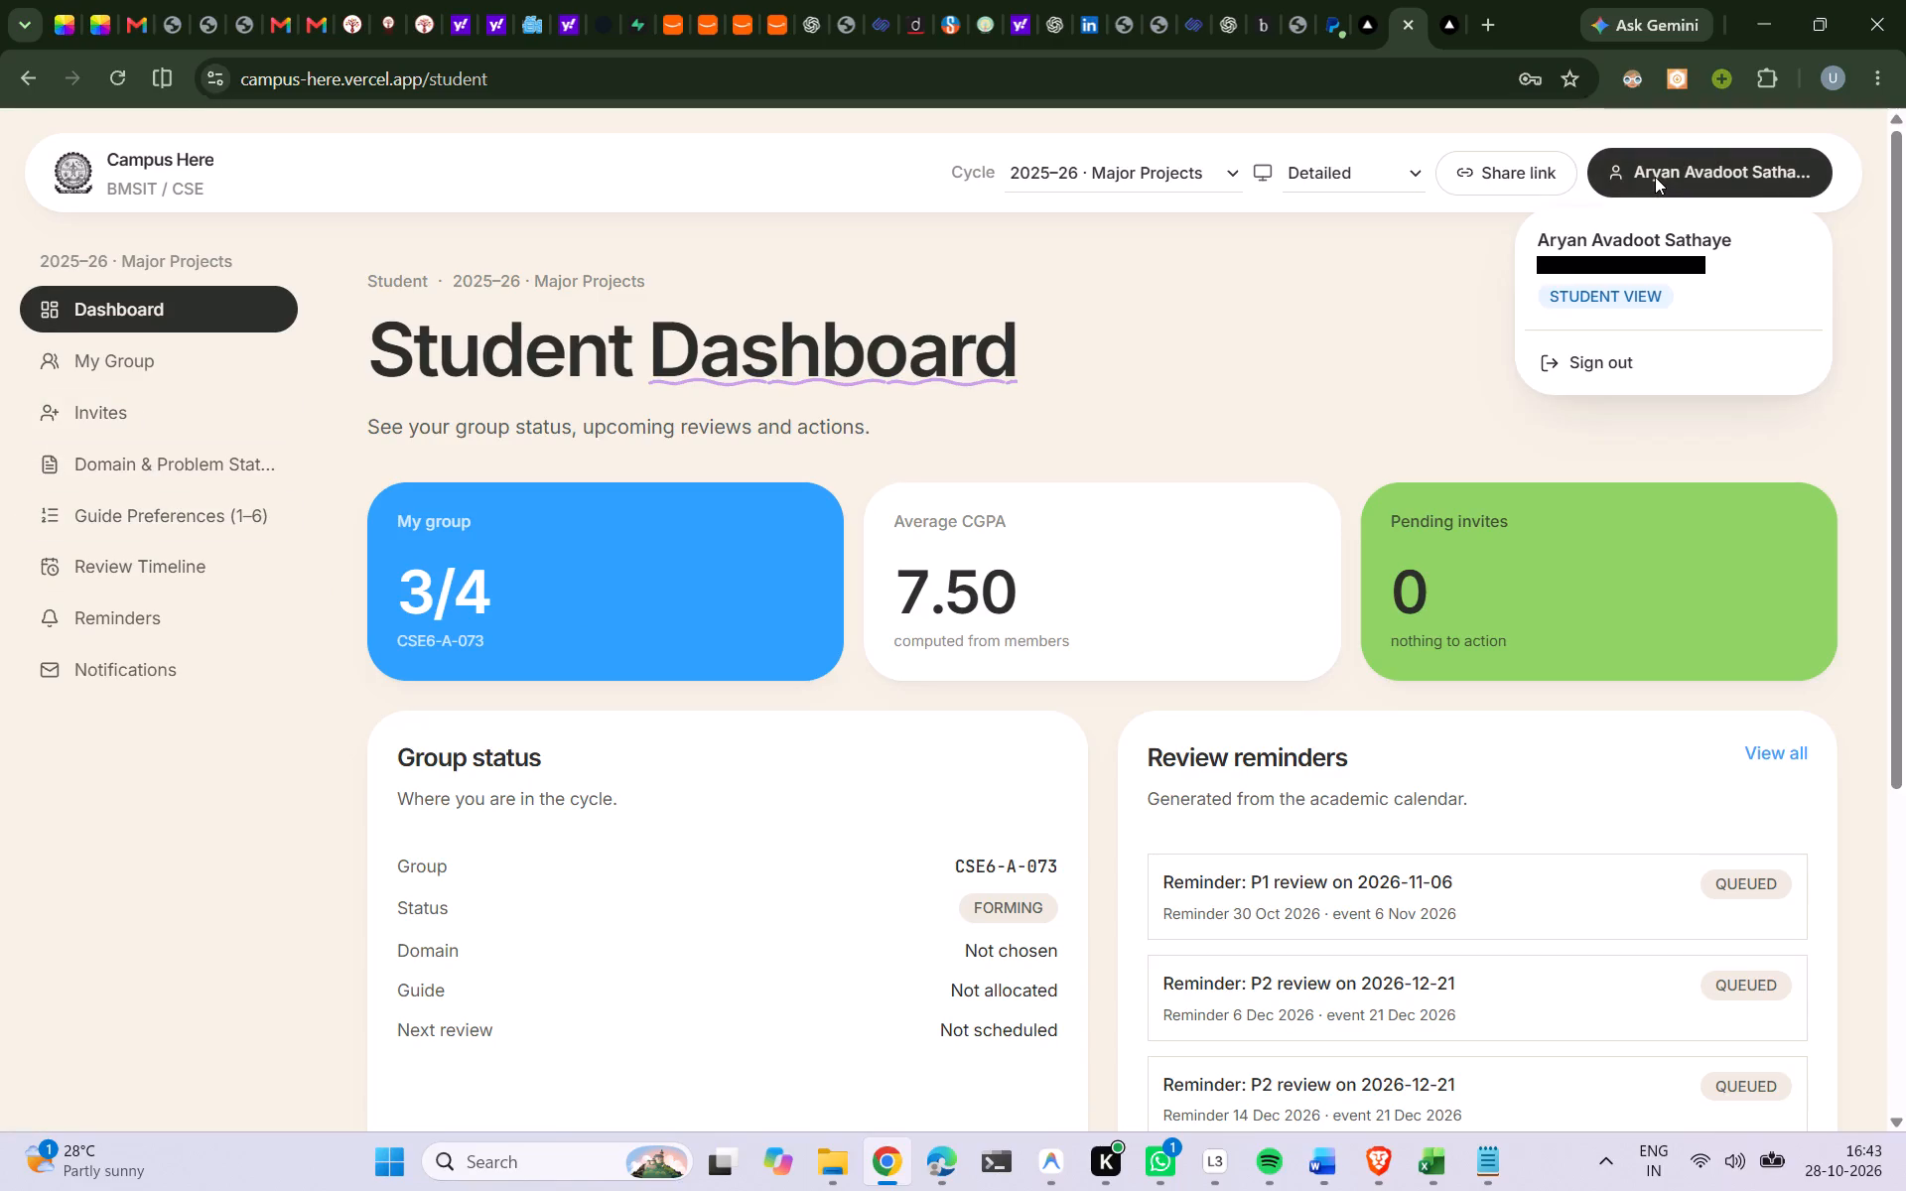
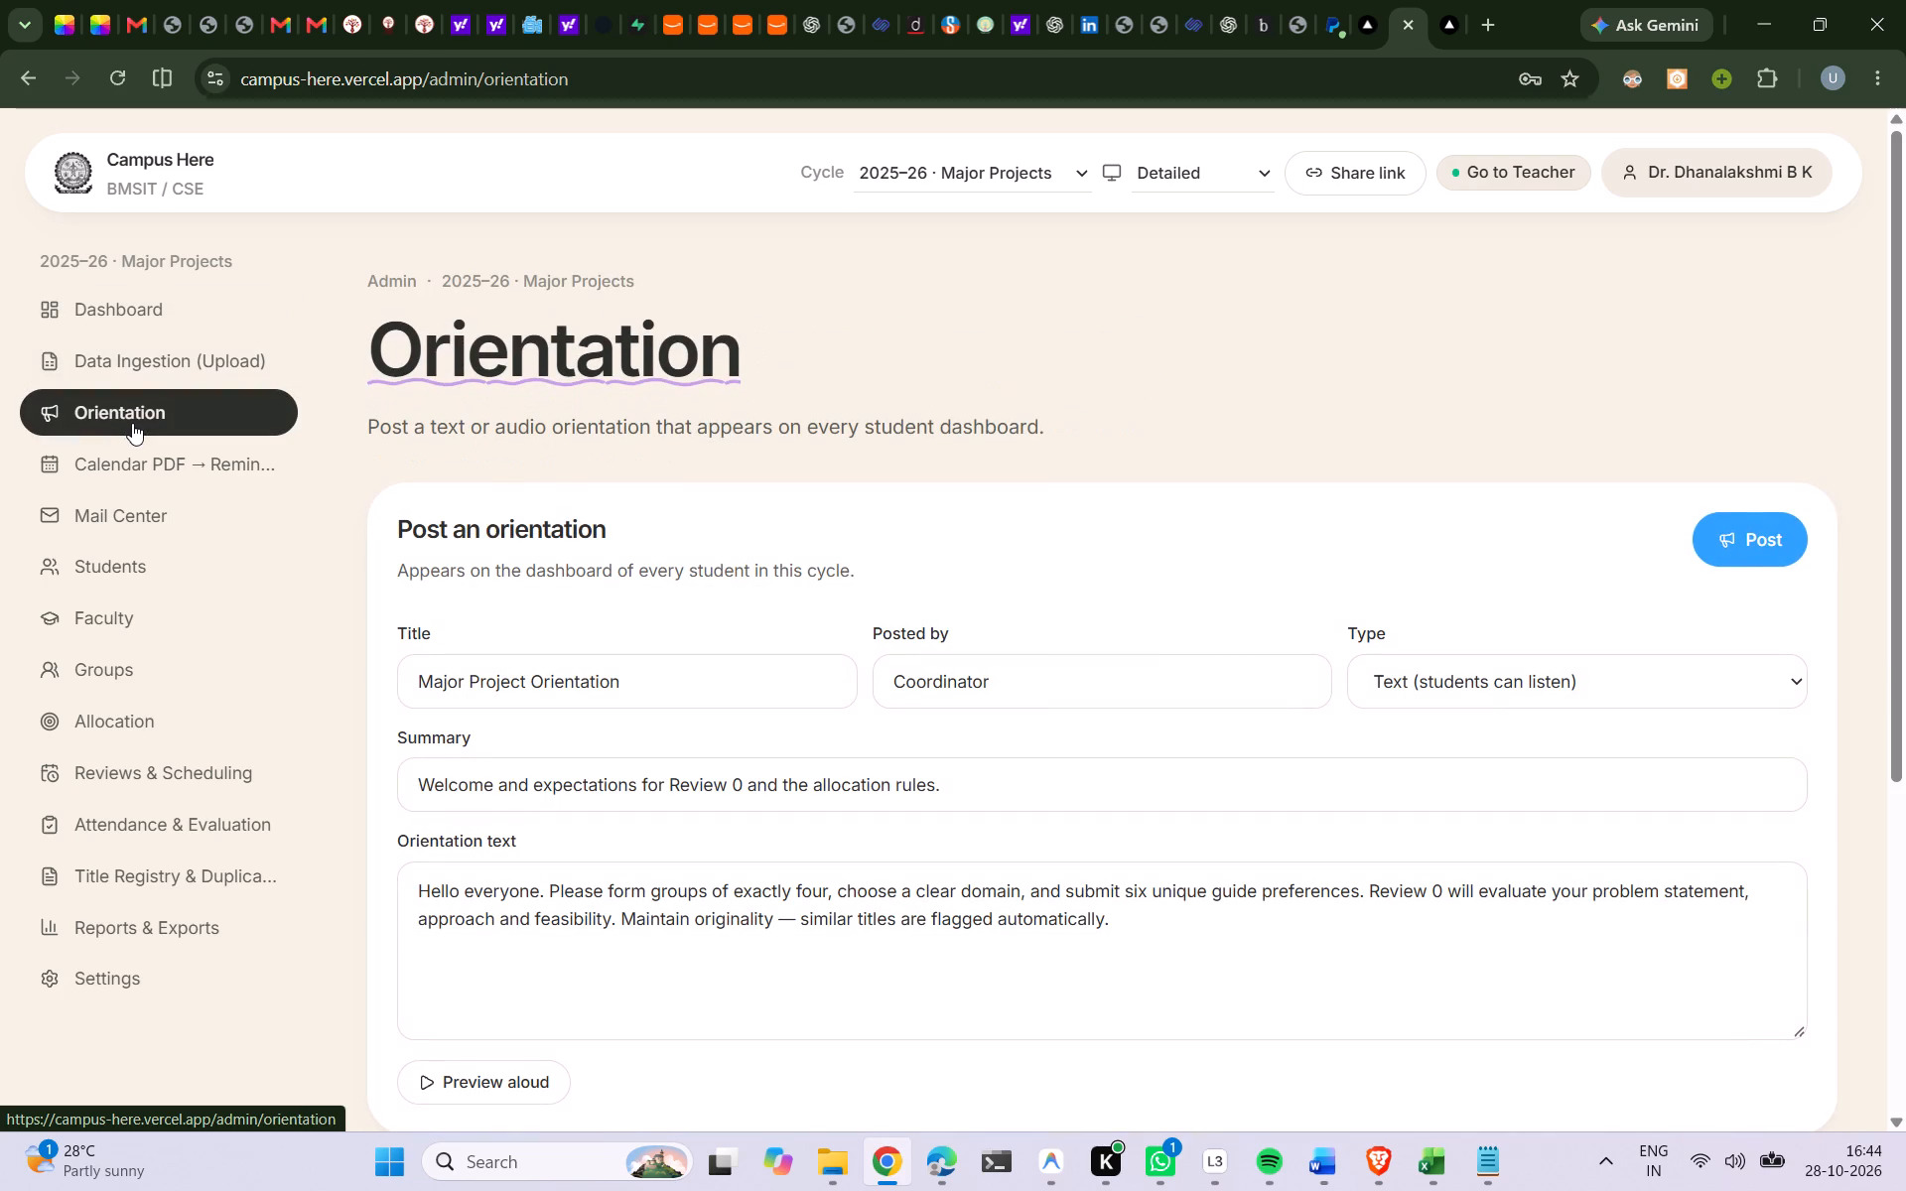
Look over the admin pages for calendar-based reminders and the Mail Center.
left_click(137, 474)
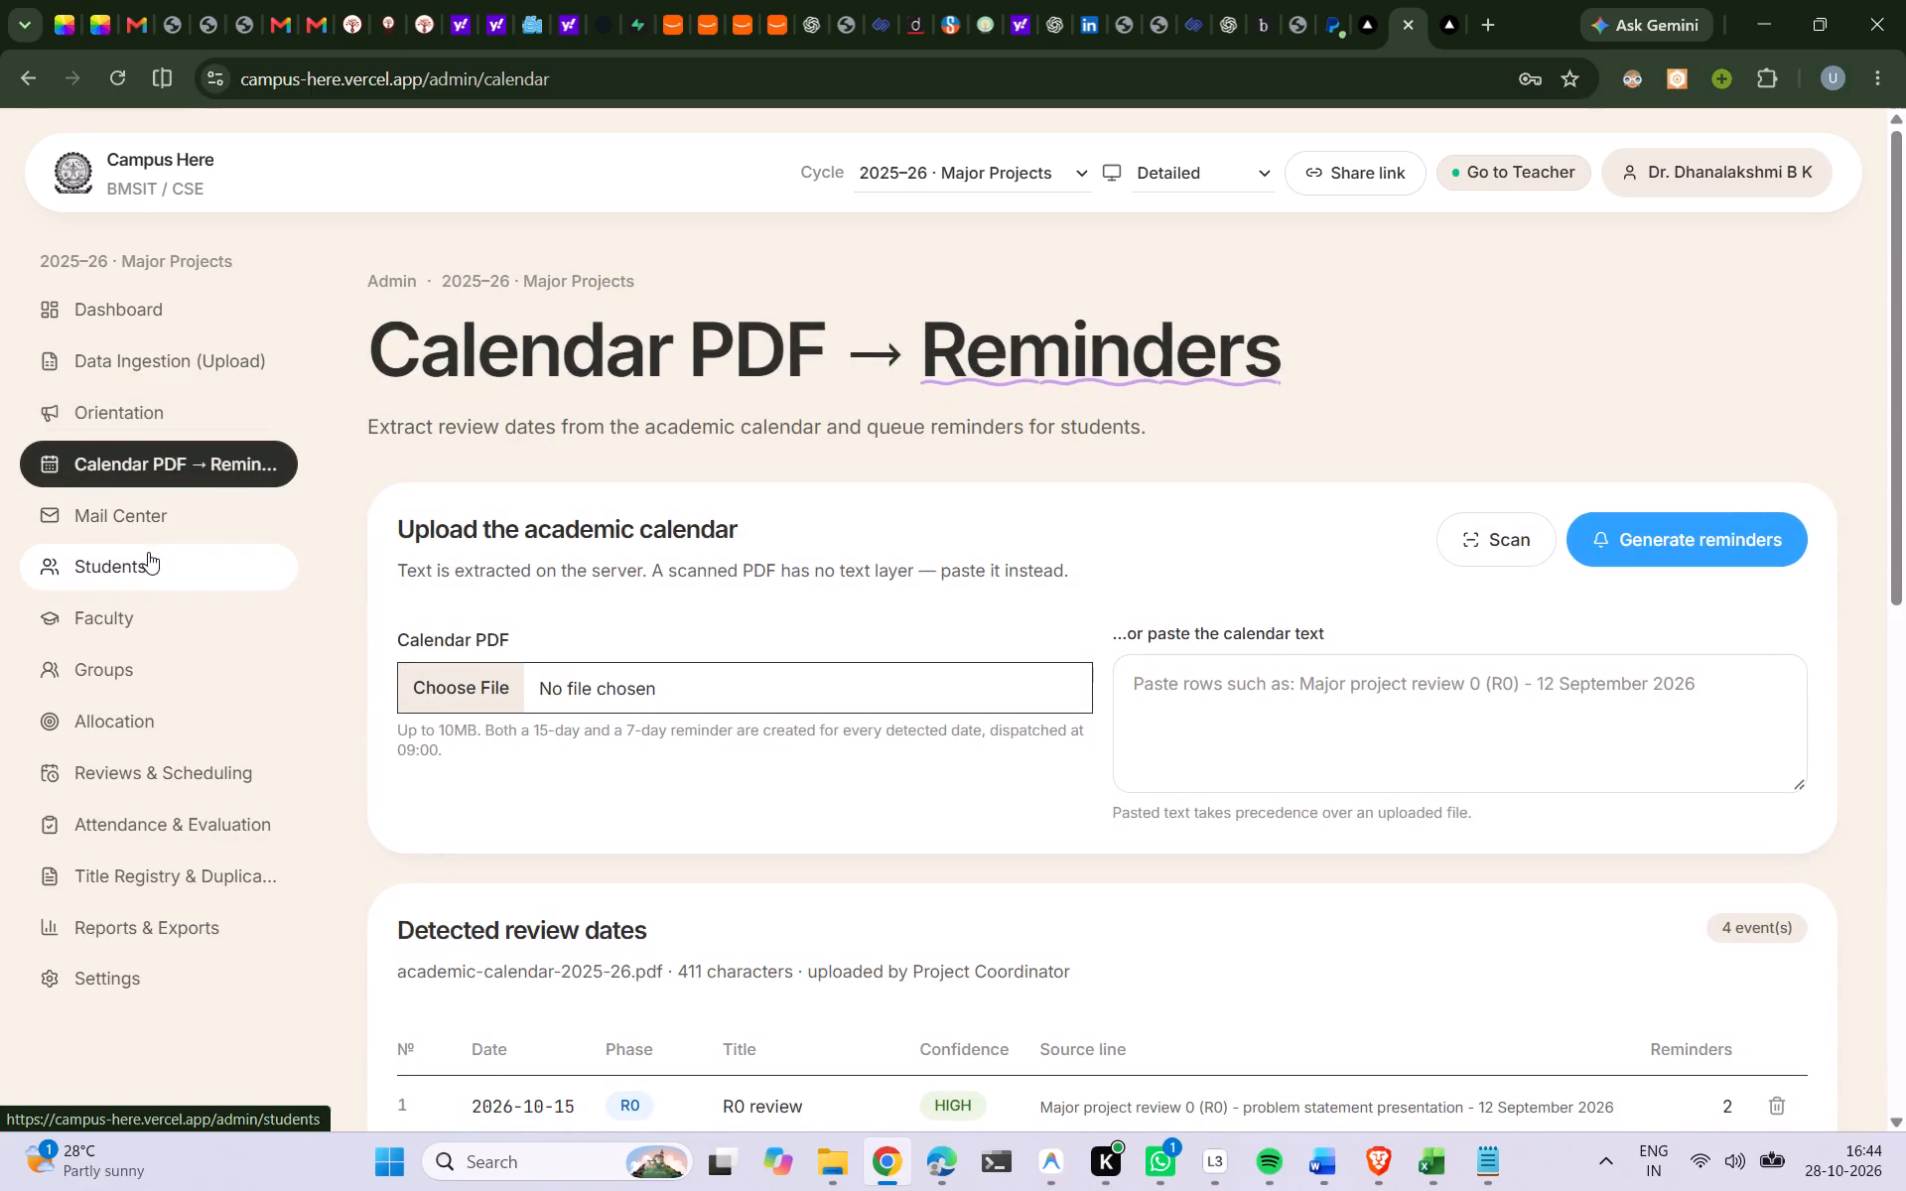
left_click(146, 496)
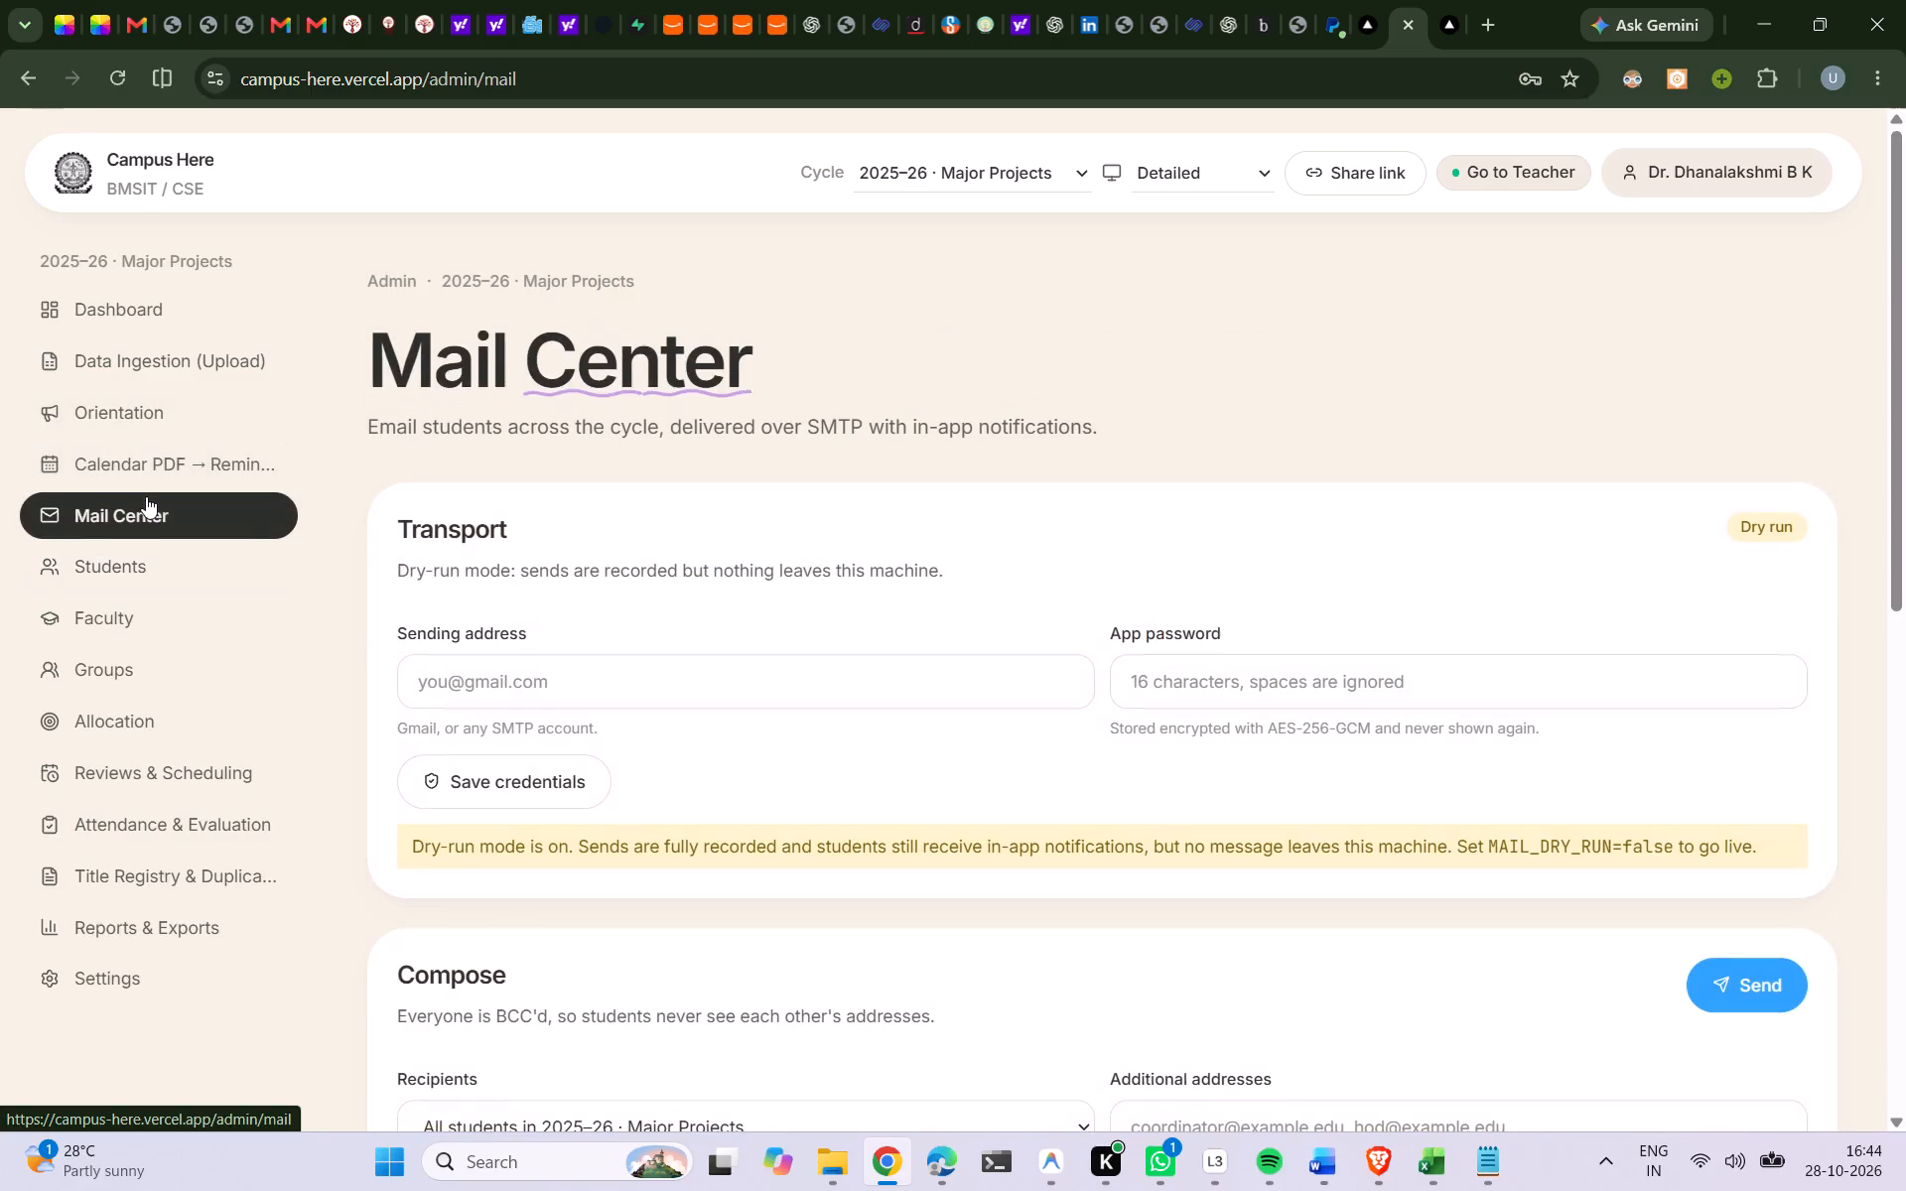
Examine the first page of the Students roster for CGPA, group membership and account approval.
left_click(135, 575)
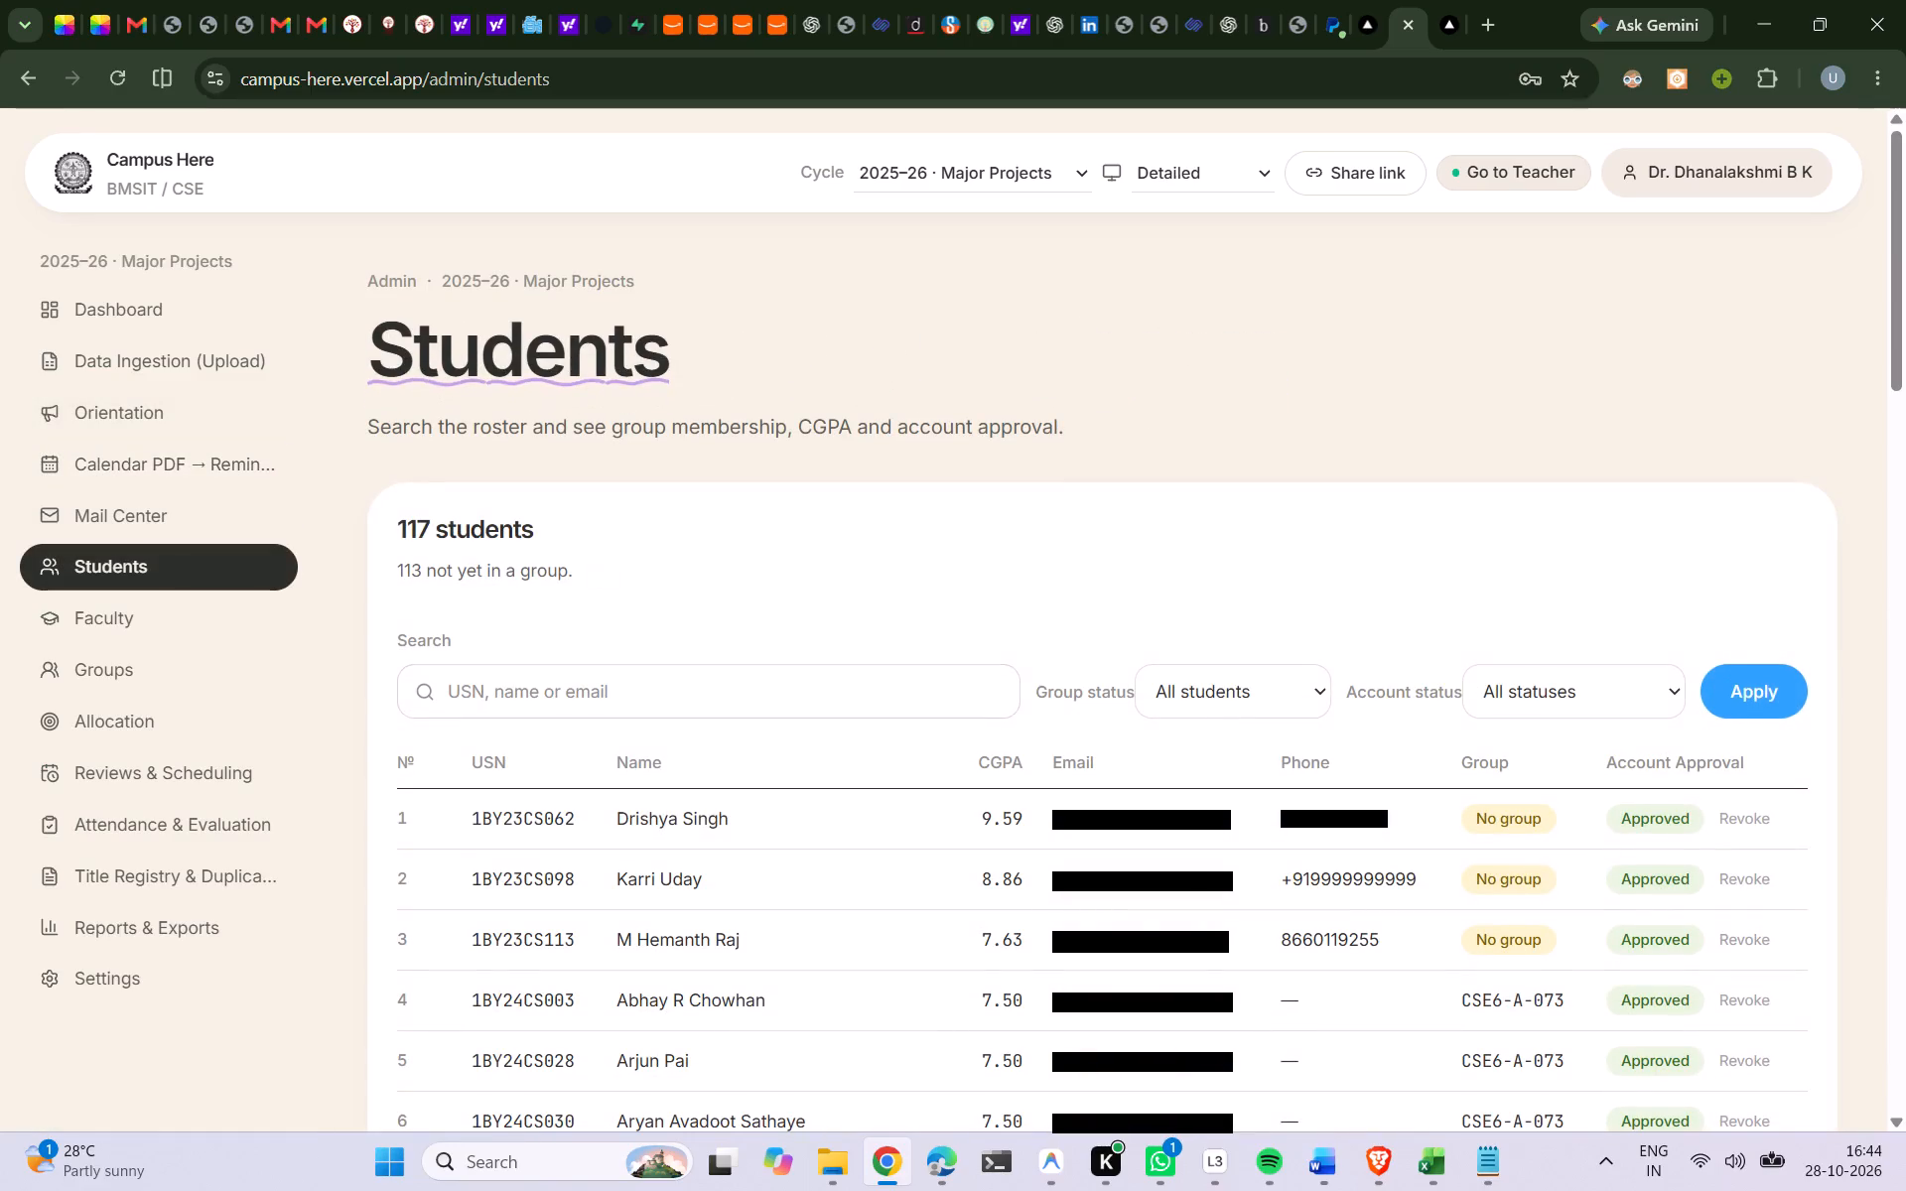
scroll(658, 674, "down", 5)
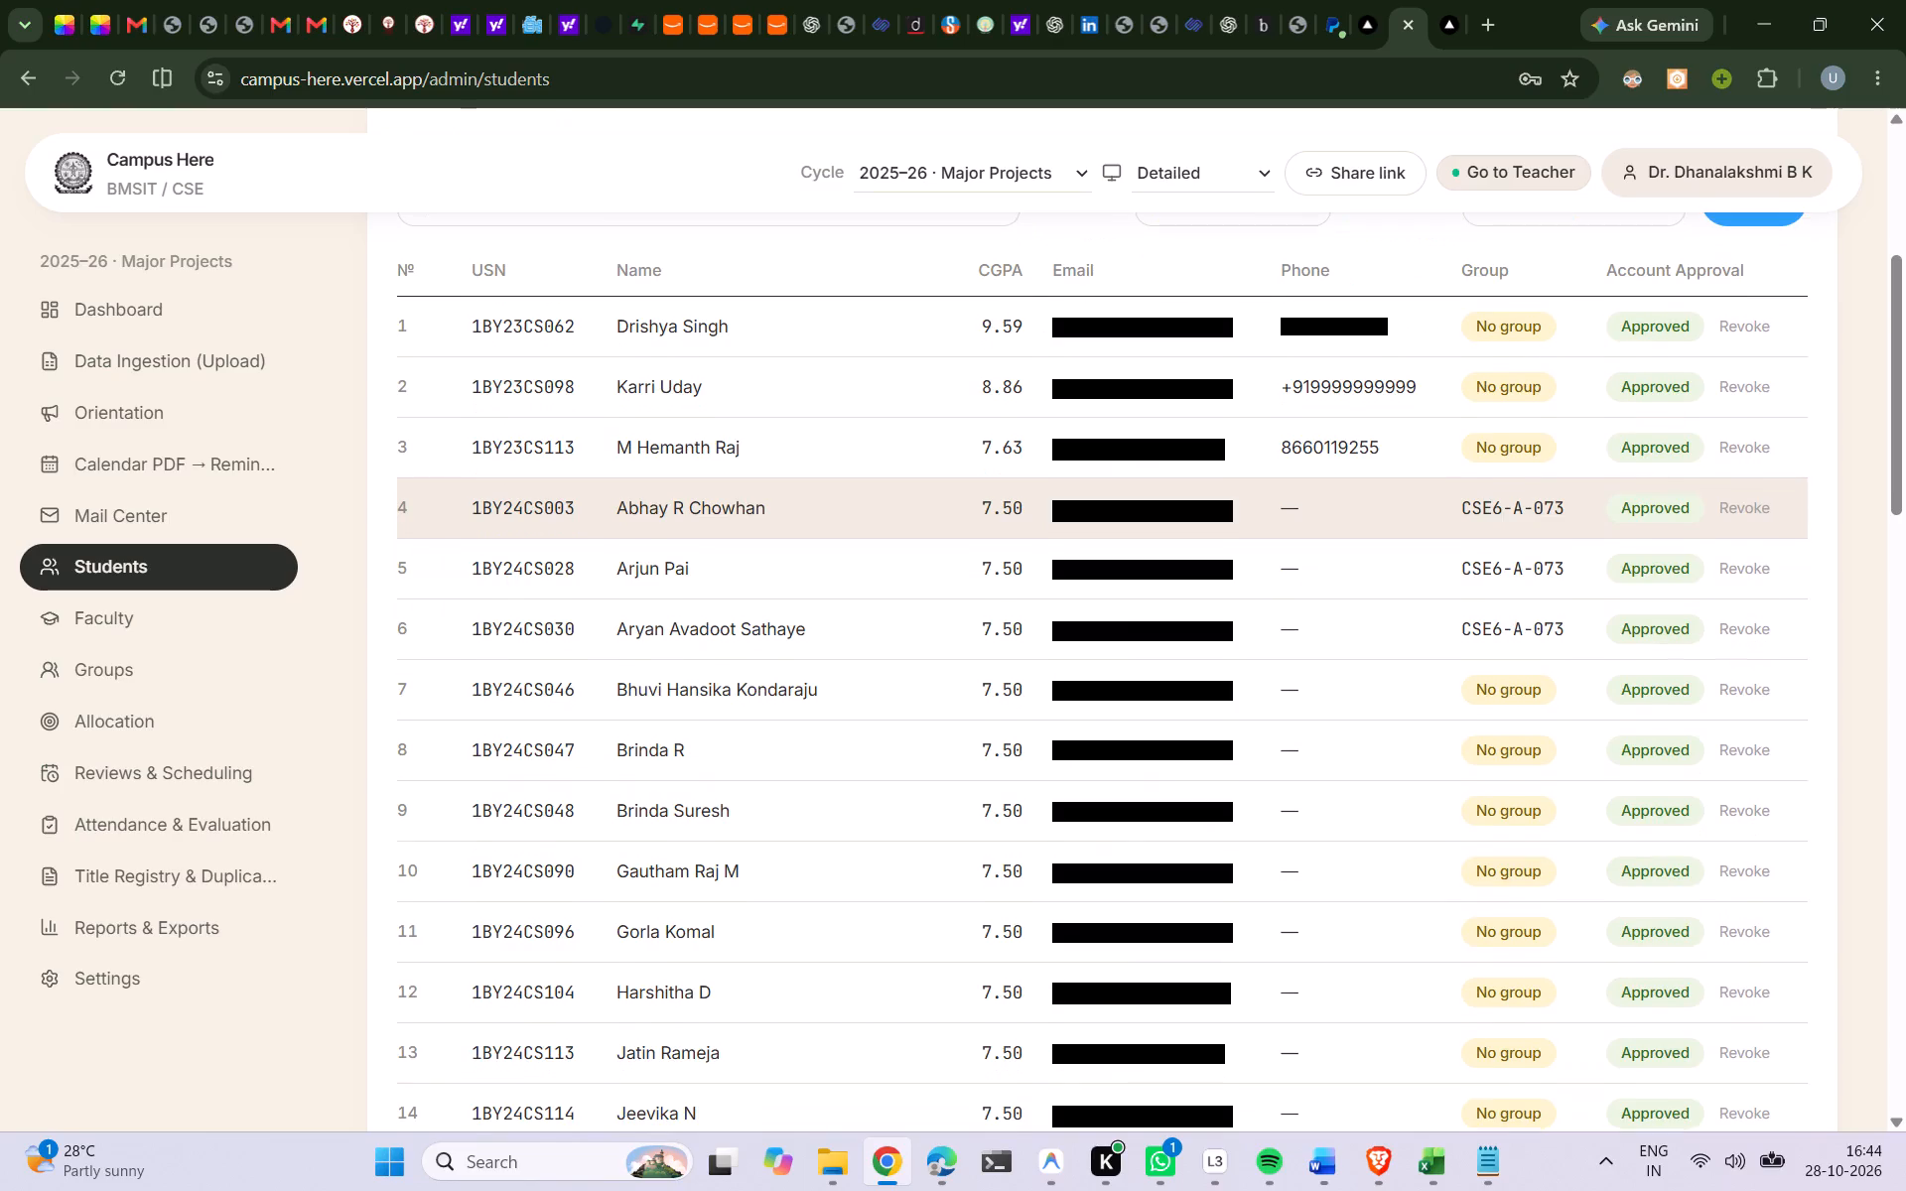
scroll(658, 674, "down", 2)
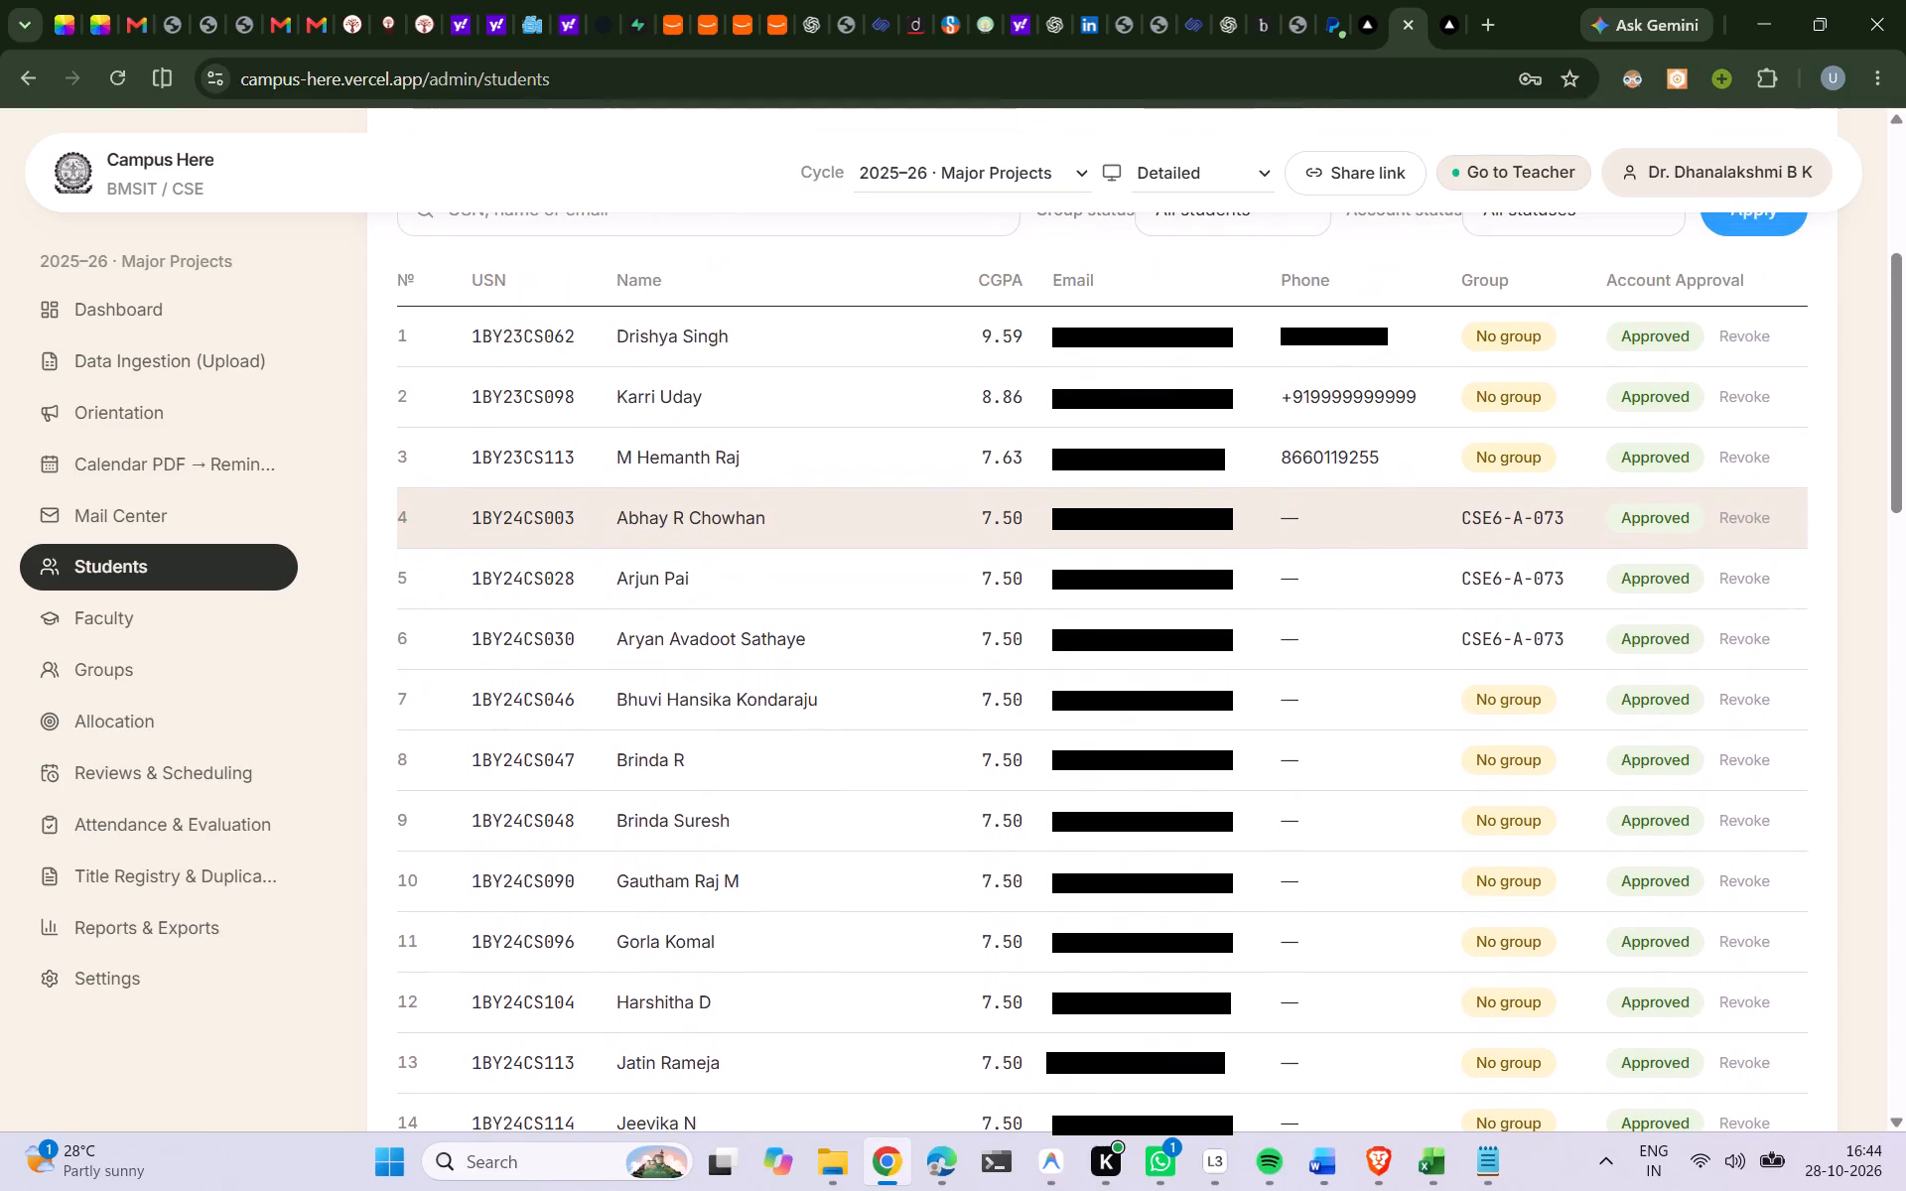
scroll(658, 674, "down", 1)
scroll(1398, 577, "down", 5)
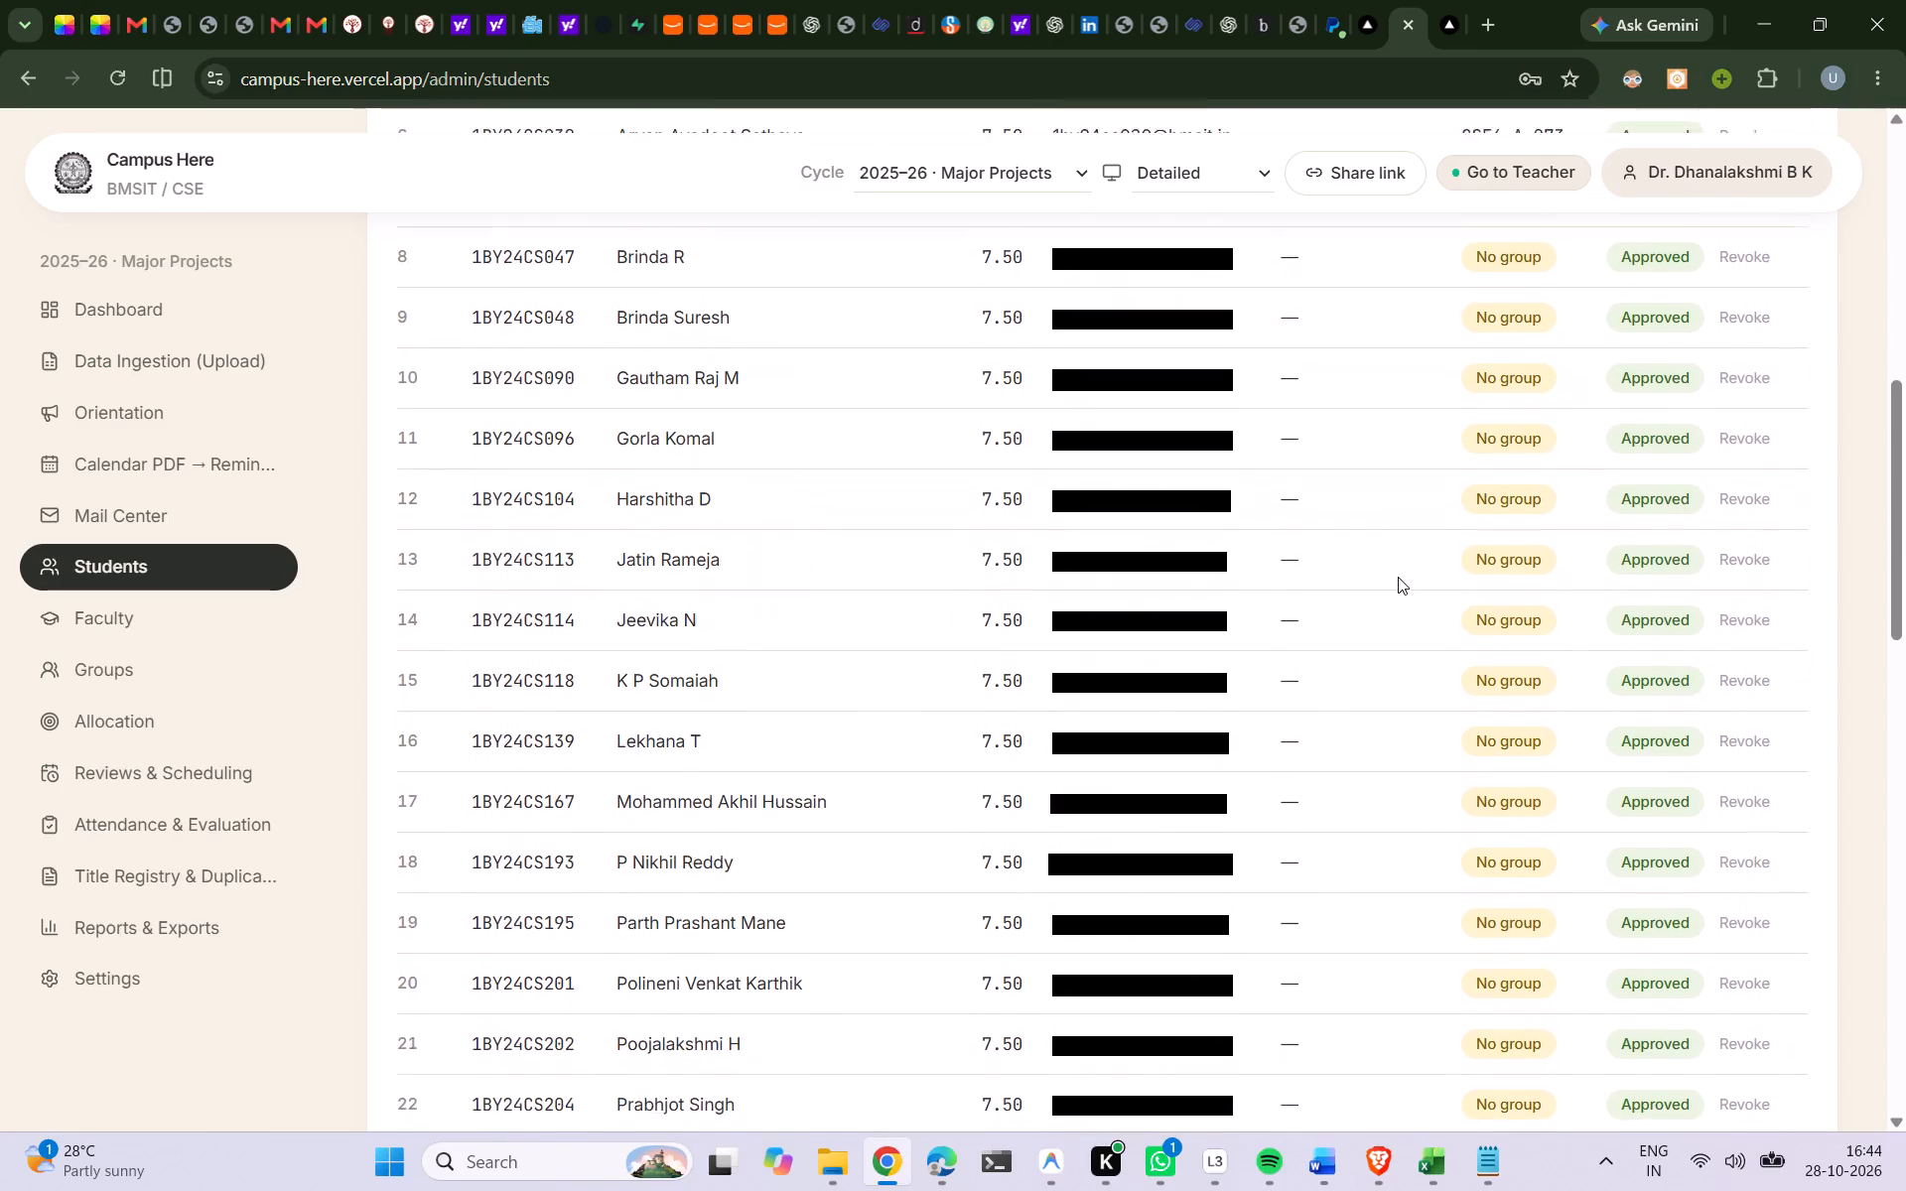
scroll(1398, 577, "down", 6)
scroll(1398, 577, "up", 2)
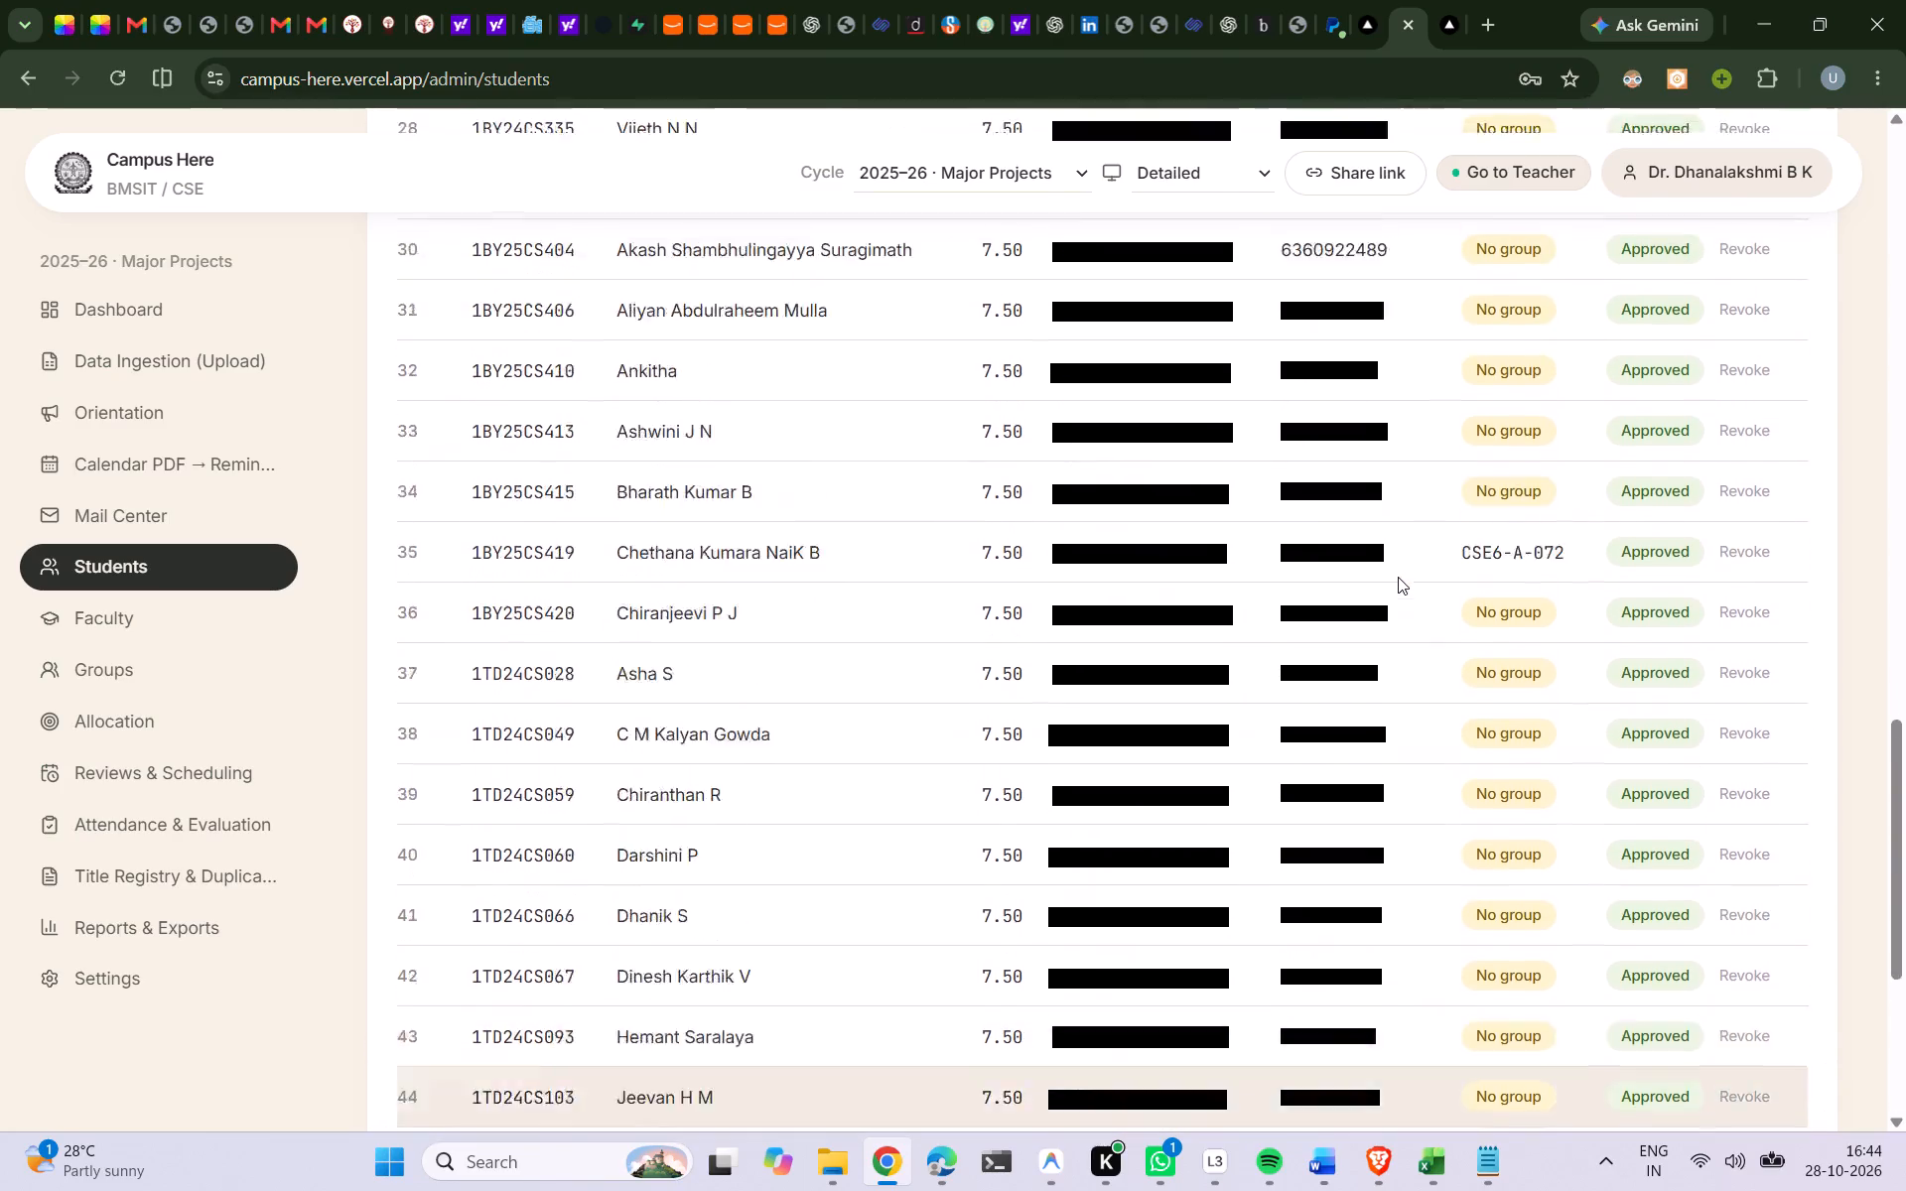
scroll(1398, 577, "up", 2)
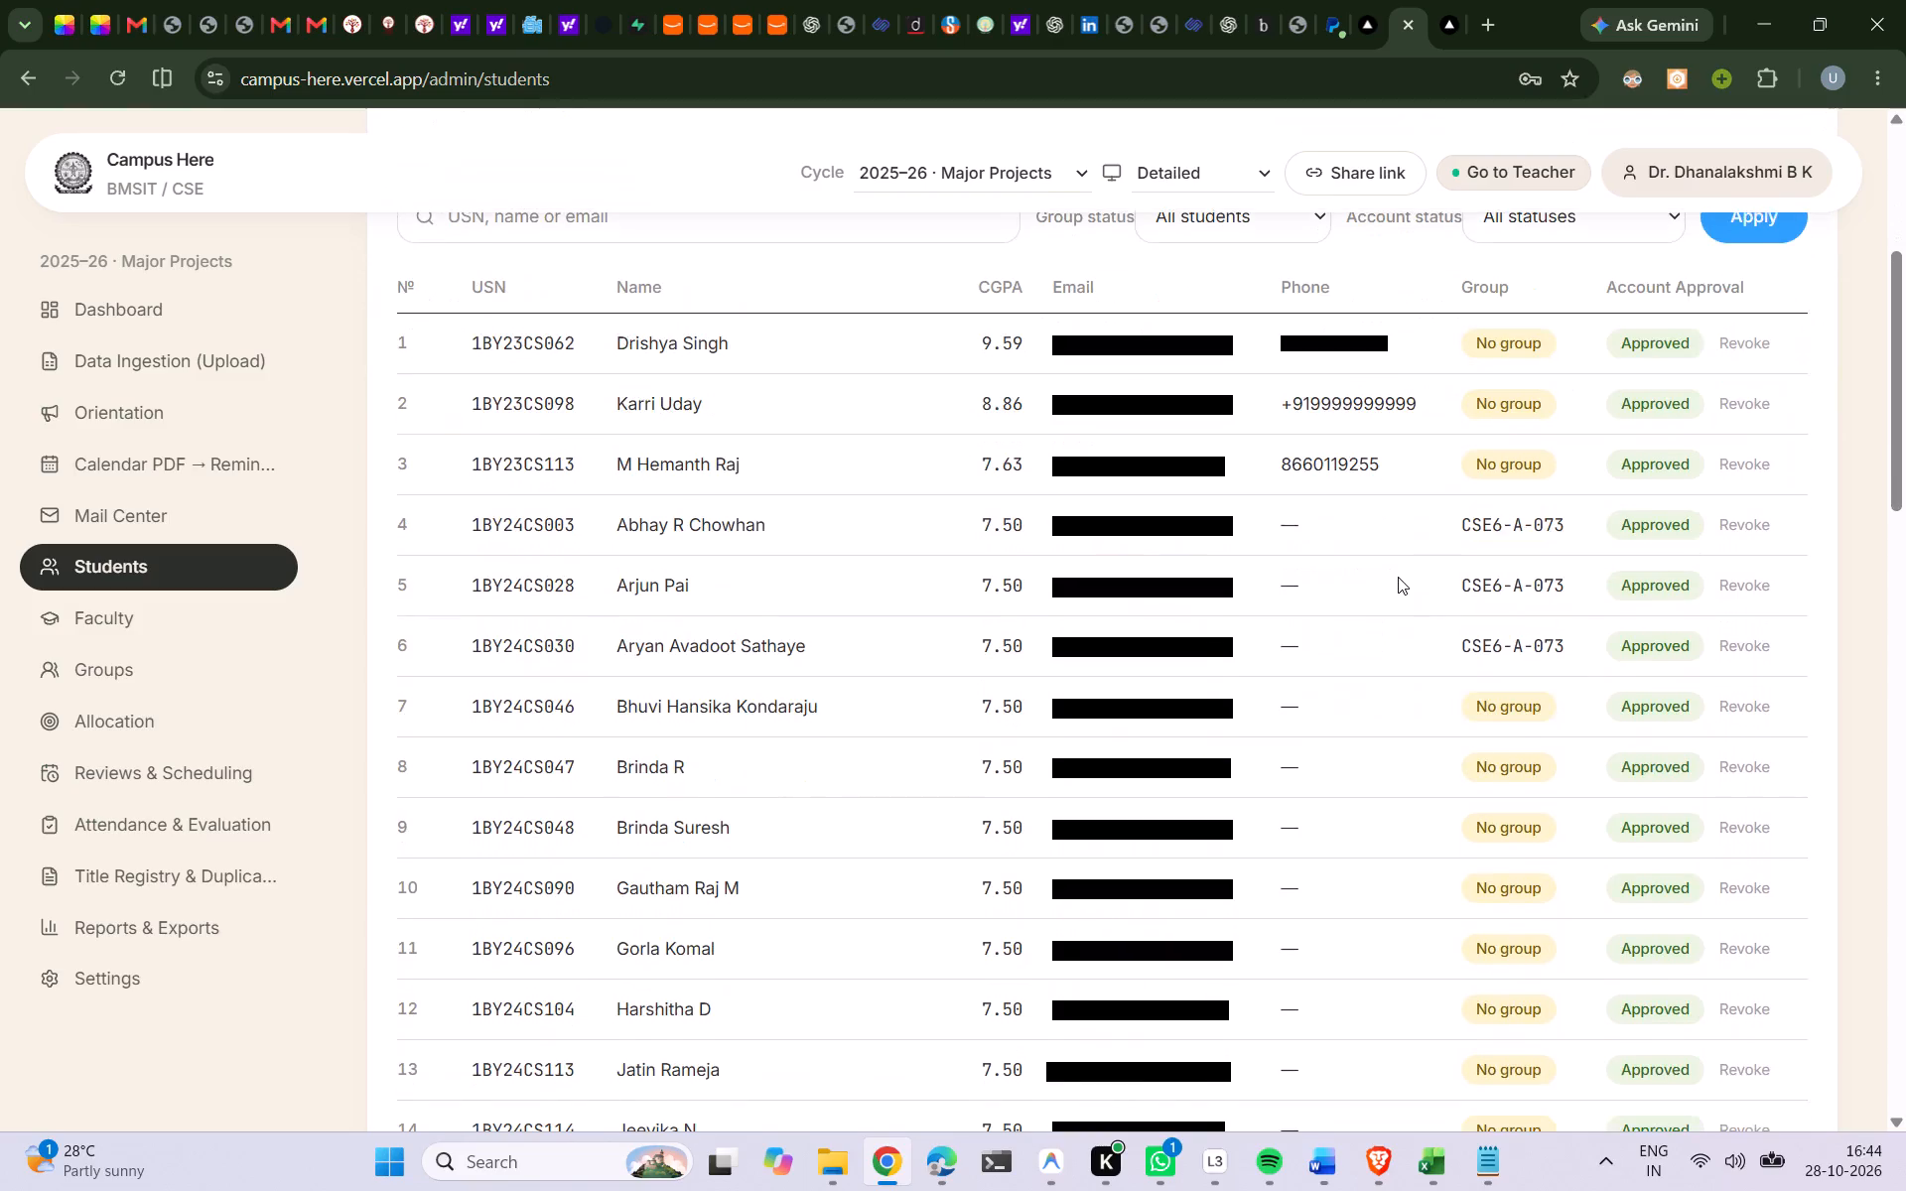
scroll(1398, 577, "up", 2)
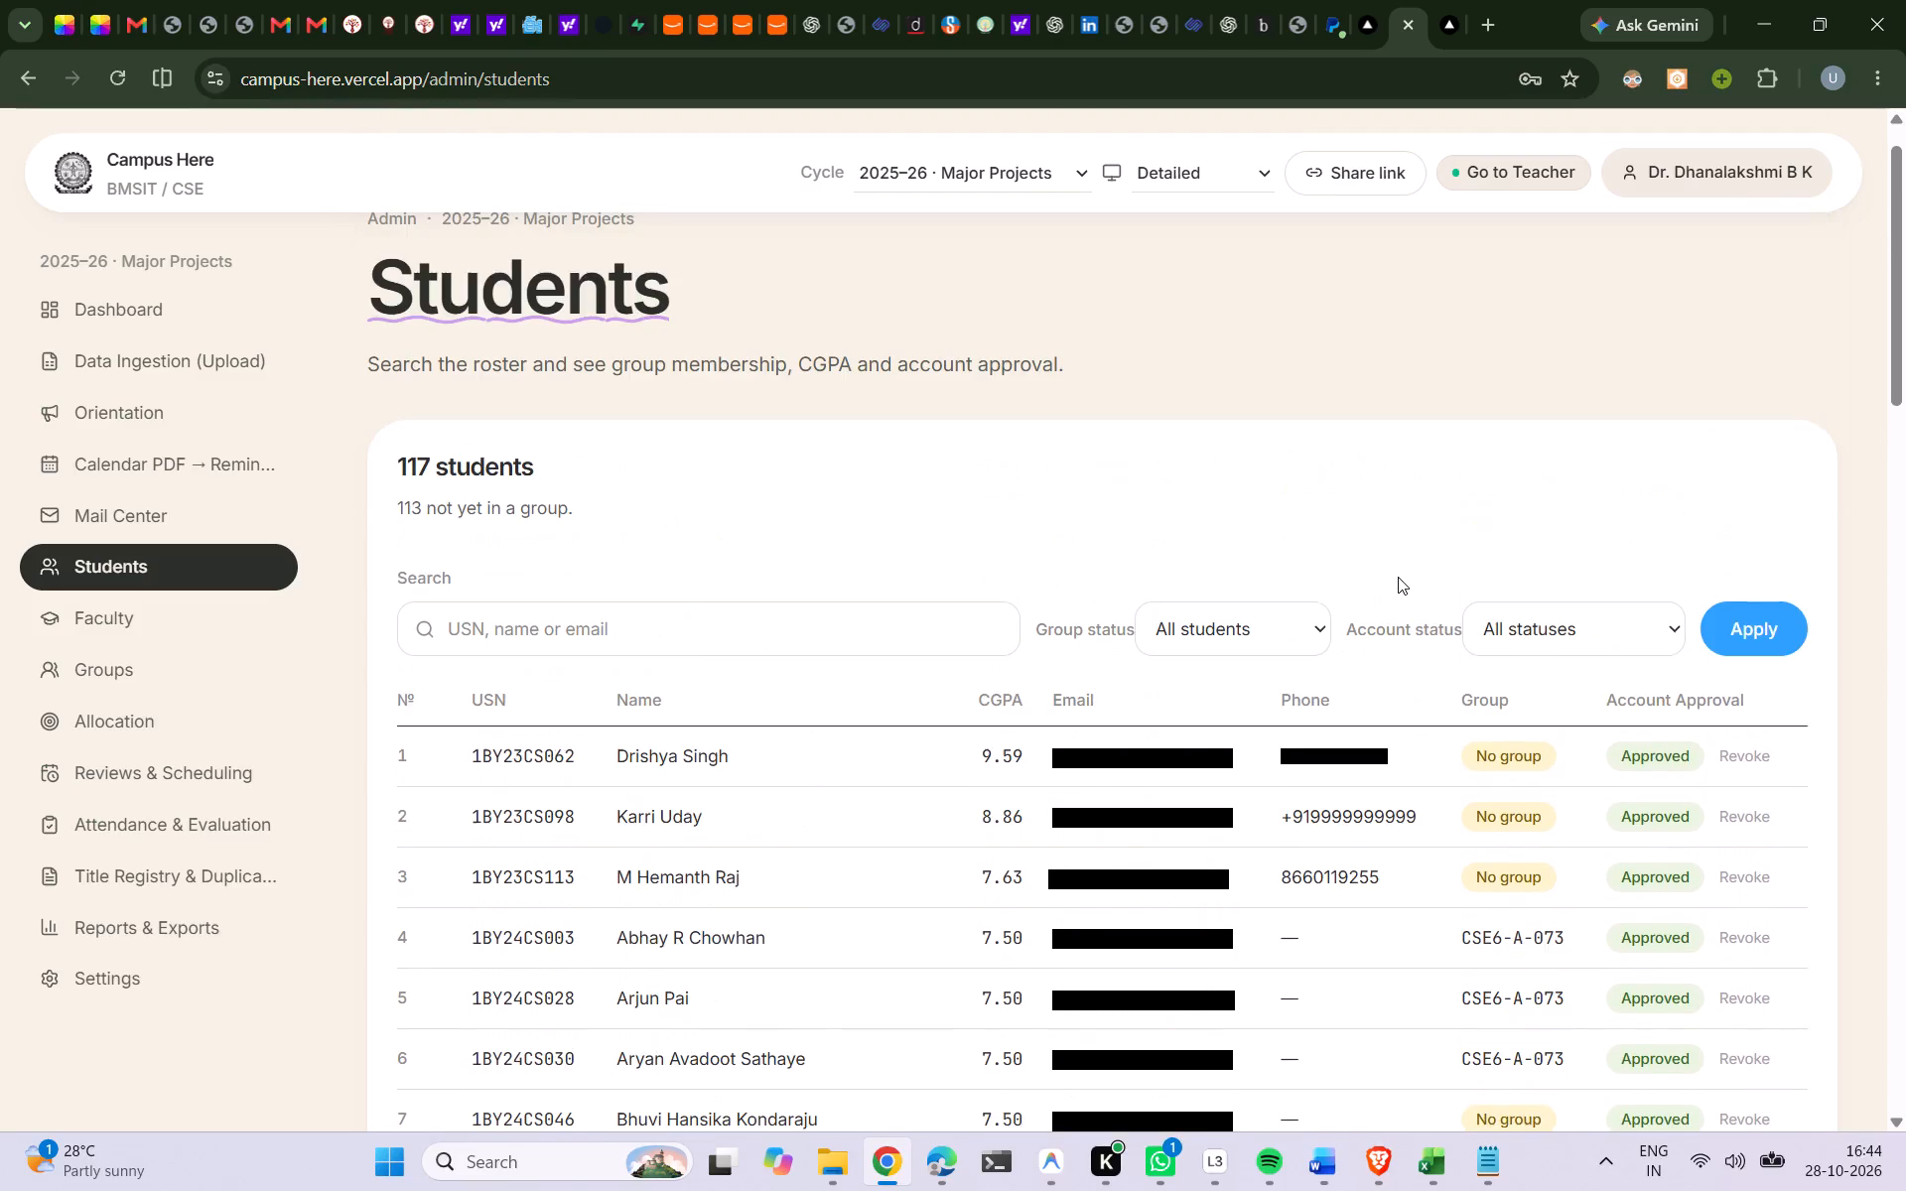
scroll(956, 688, "down", 3)
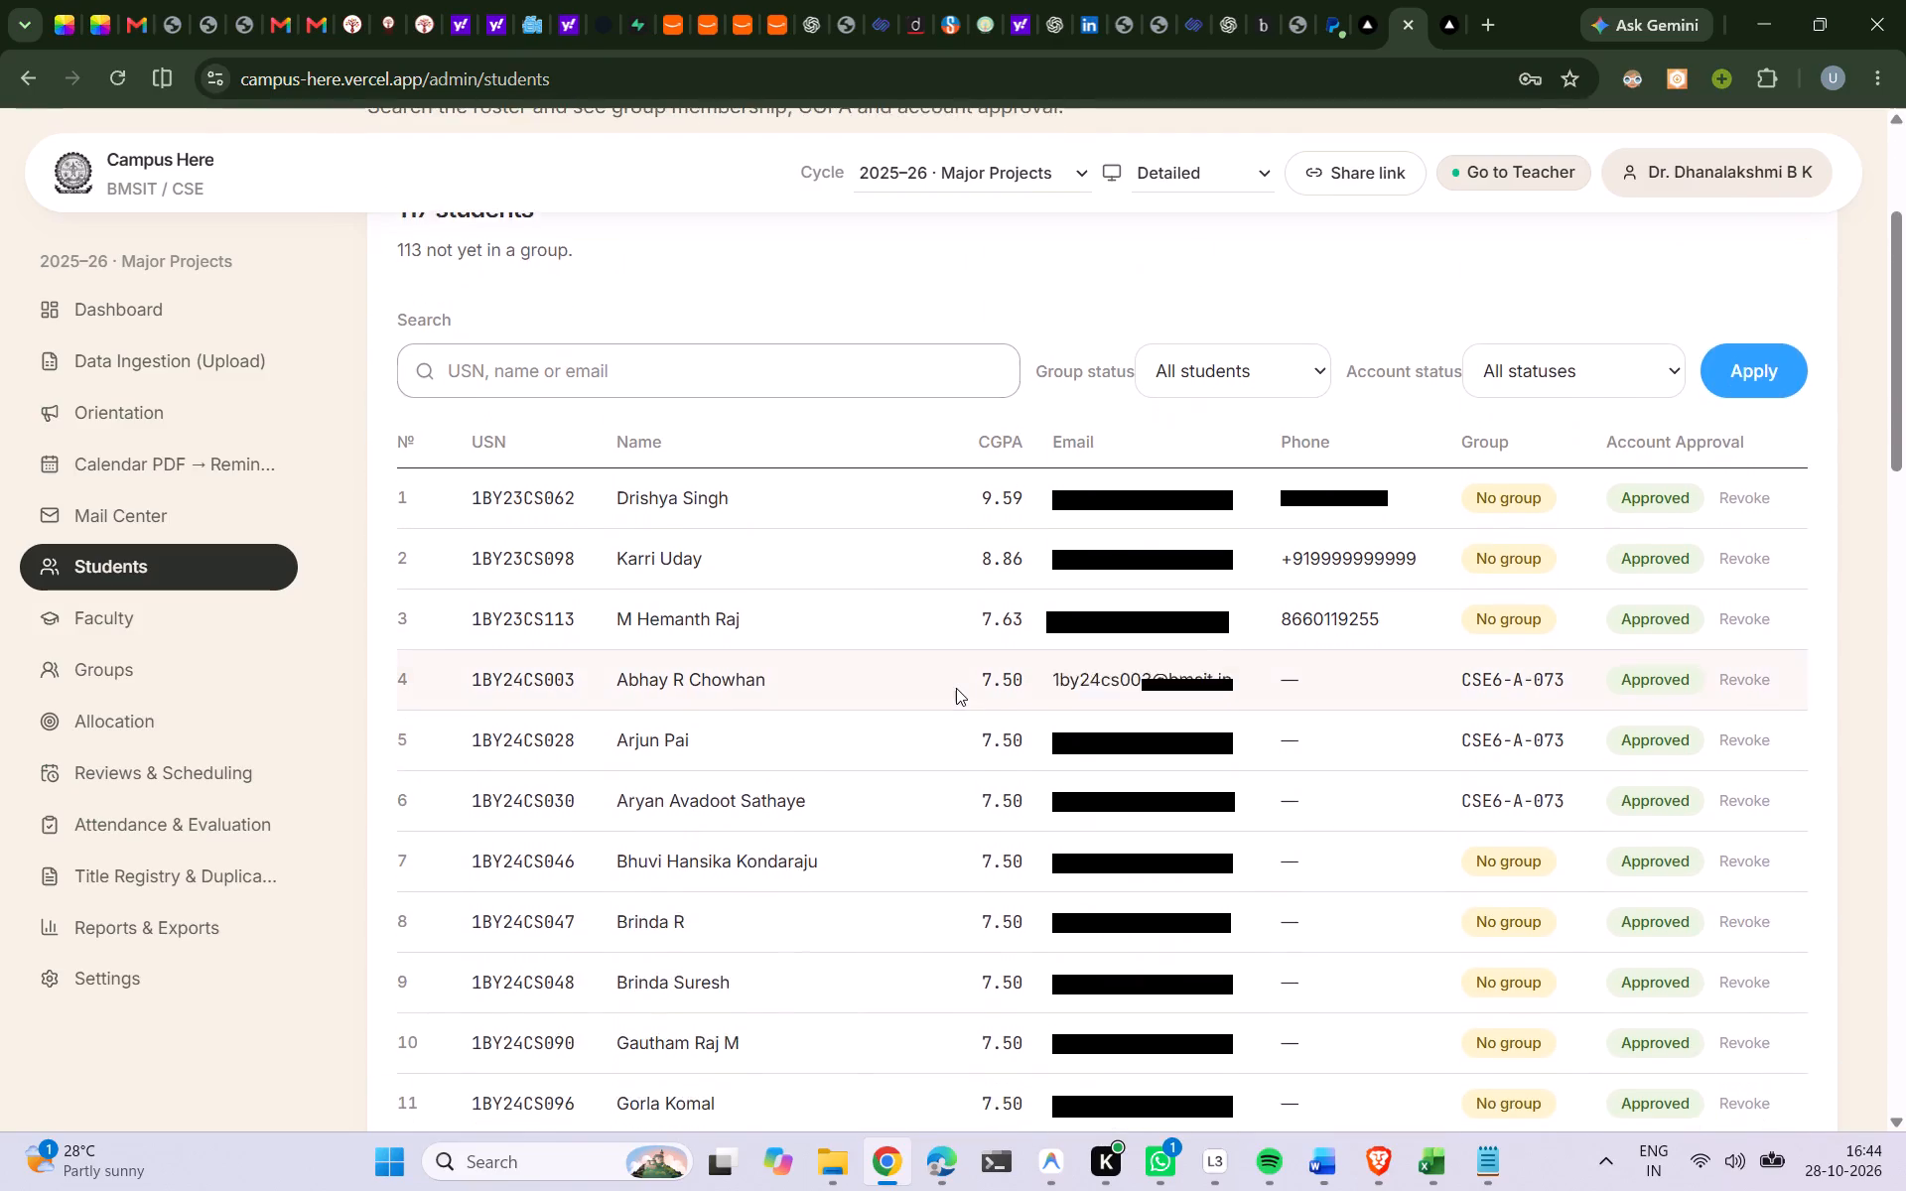
scroll(956, 688, "down", 9)
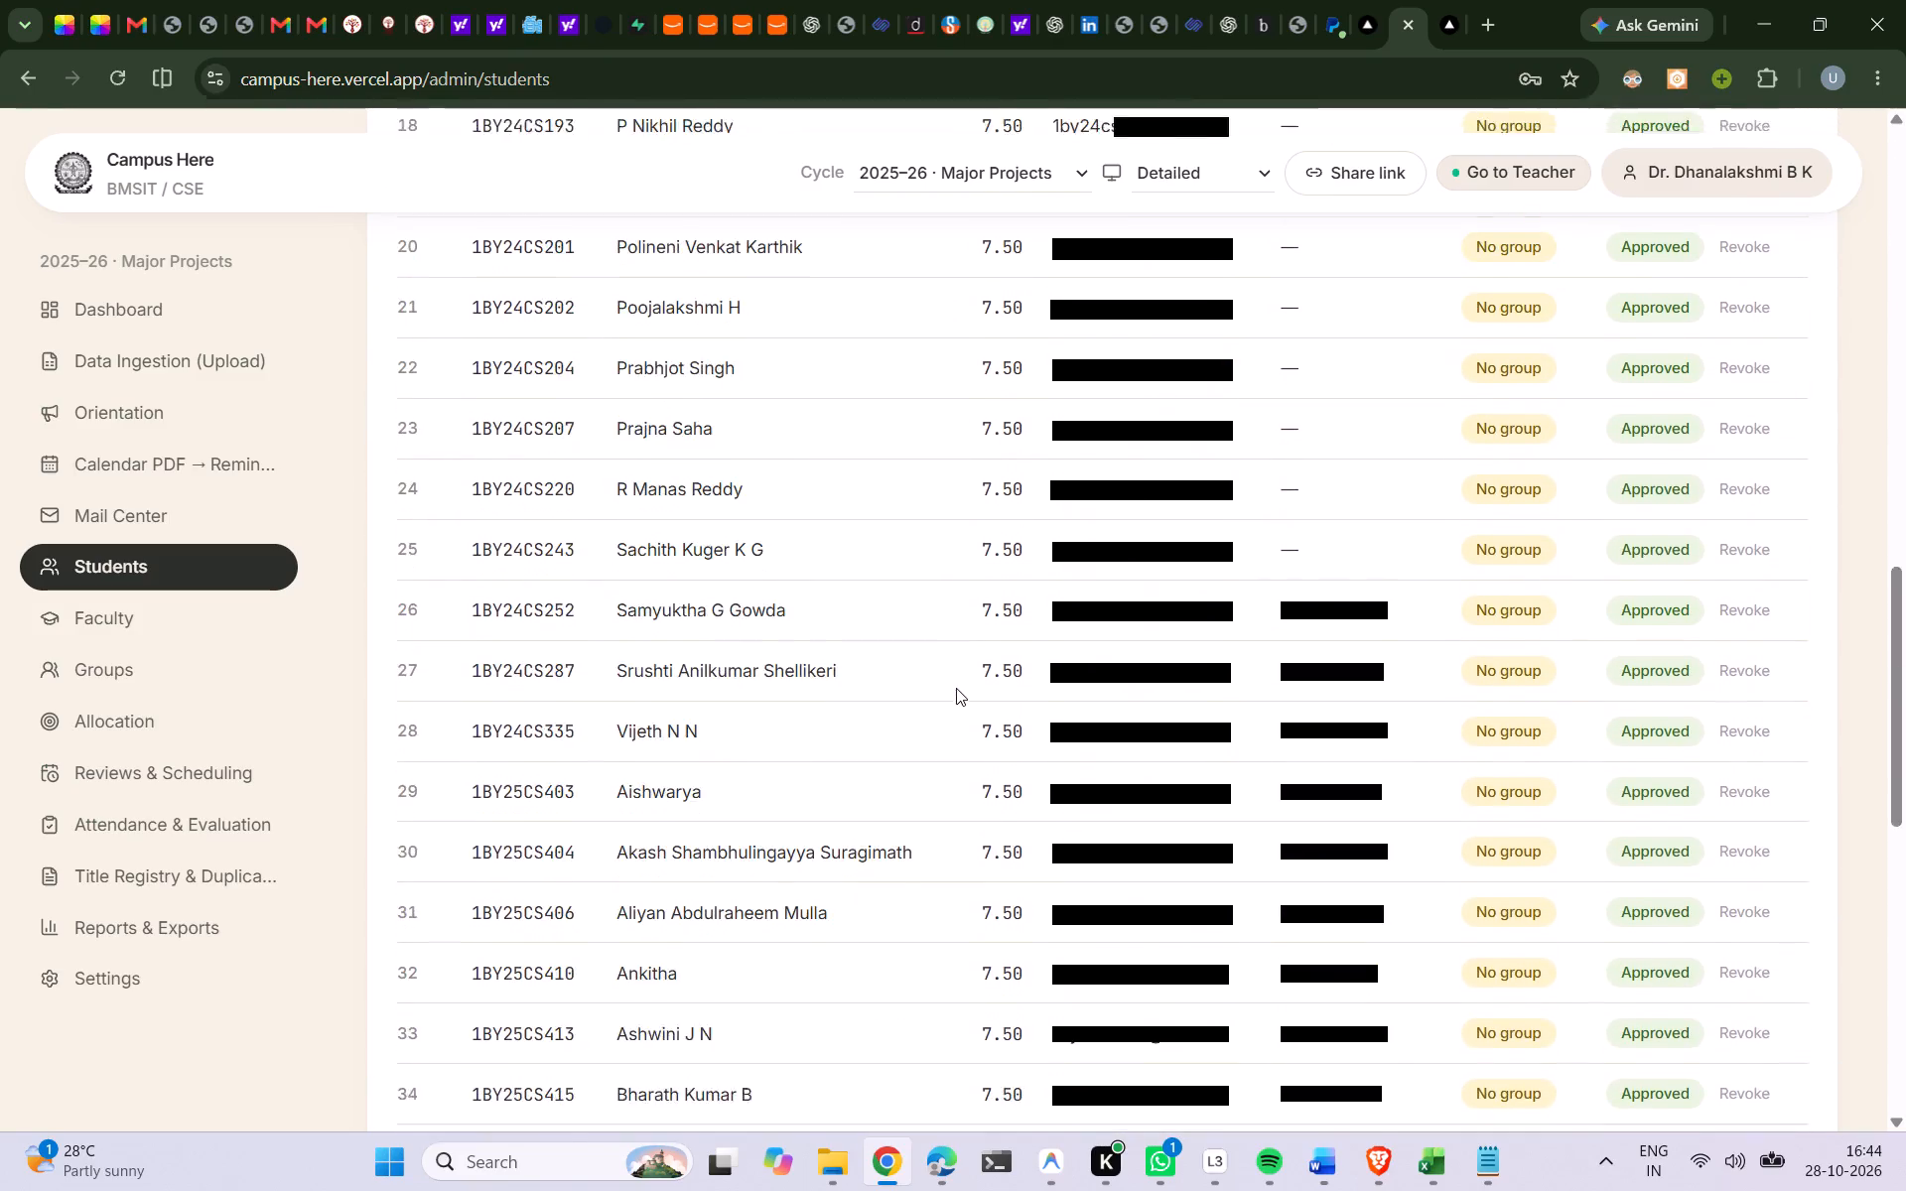
scroll(956, 688, "down", 7)
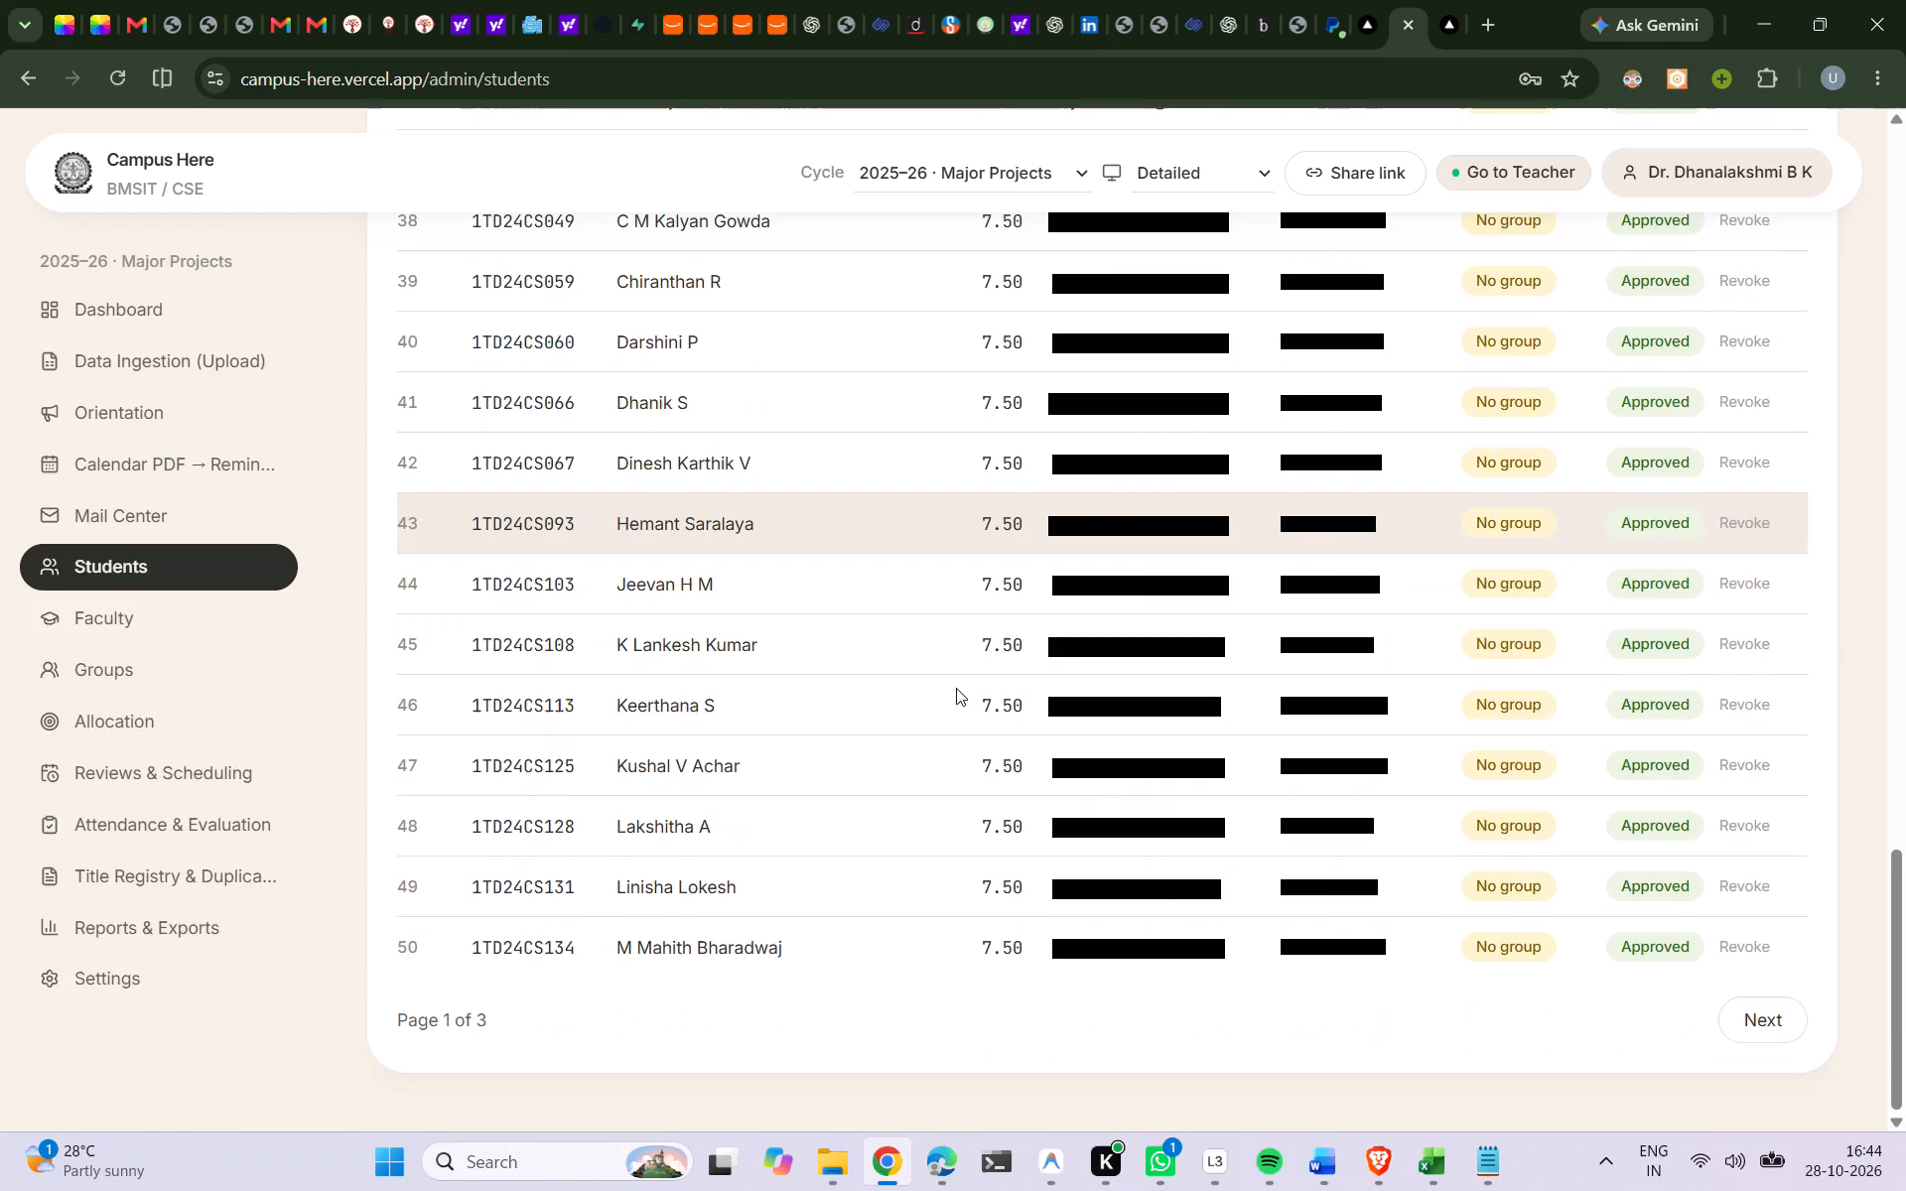
scroll(956, 688, "down", 1)
scroll(956, 688, "up", 4)
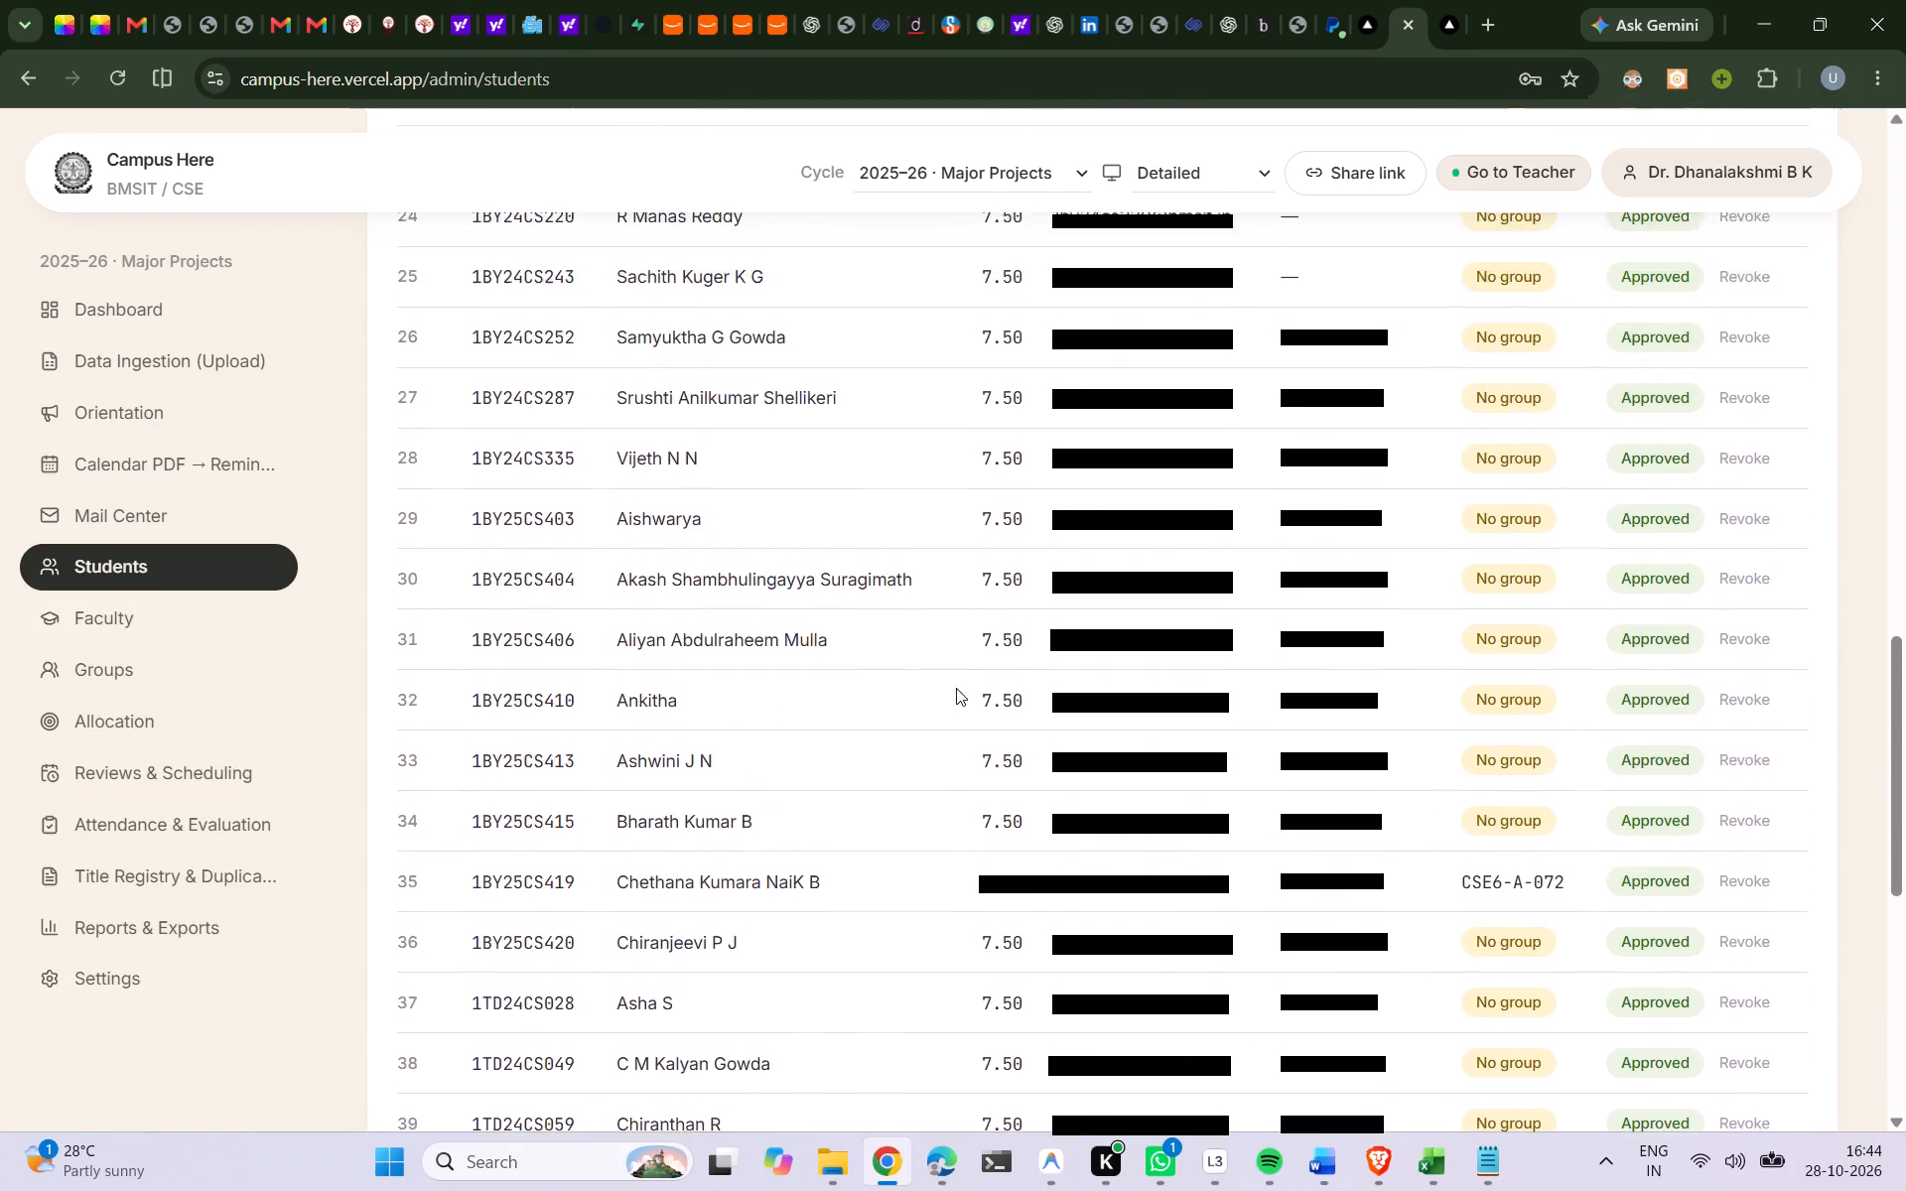
scroll(956, 688, "up", 2)
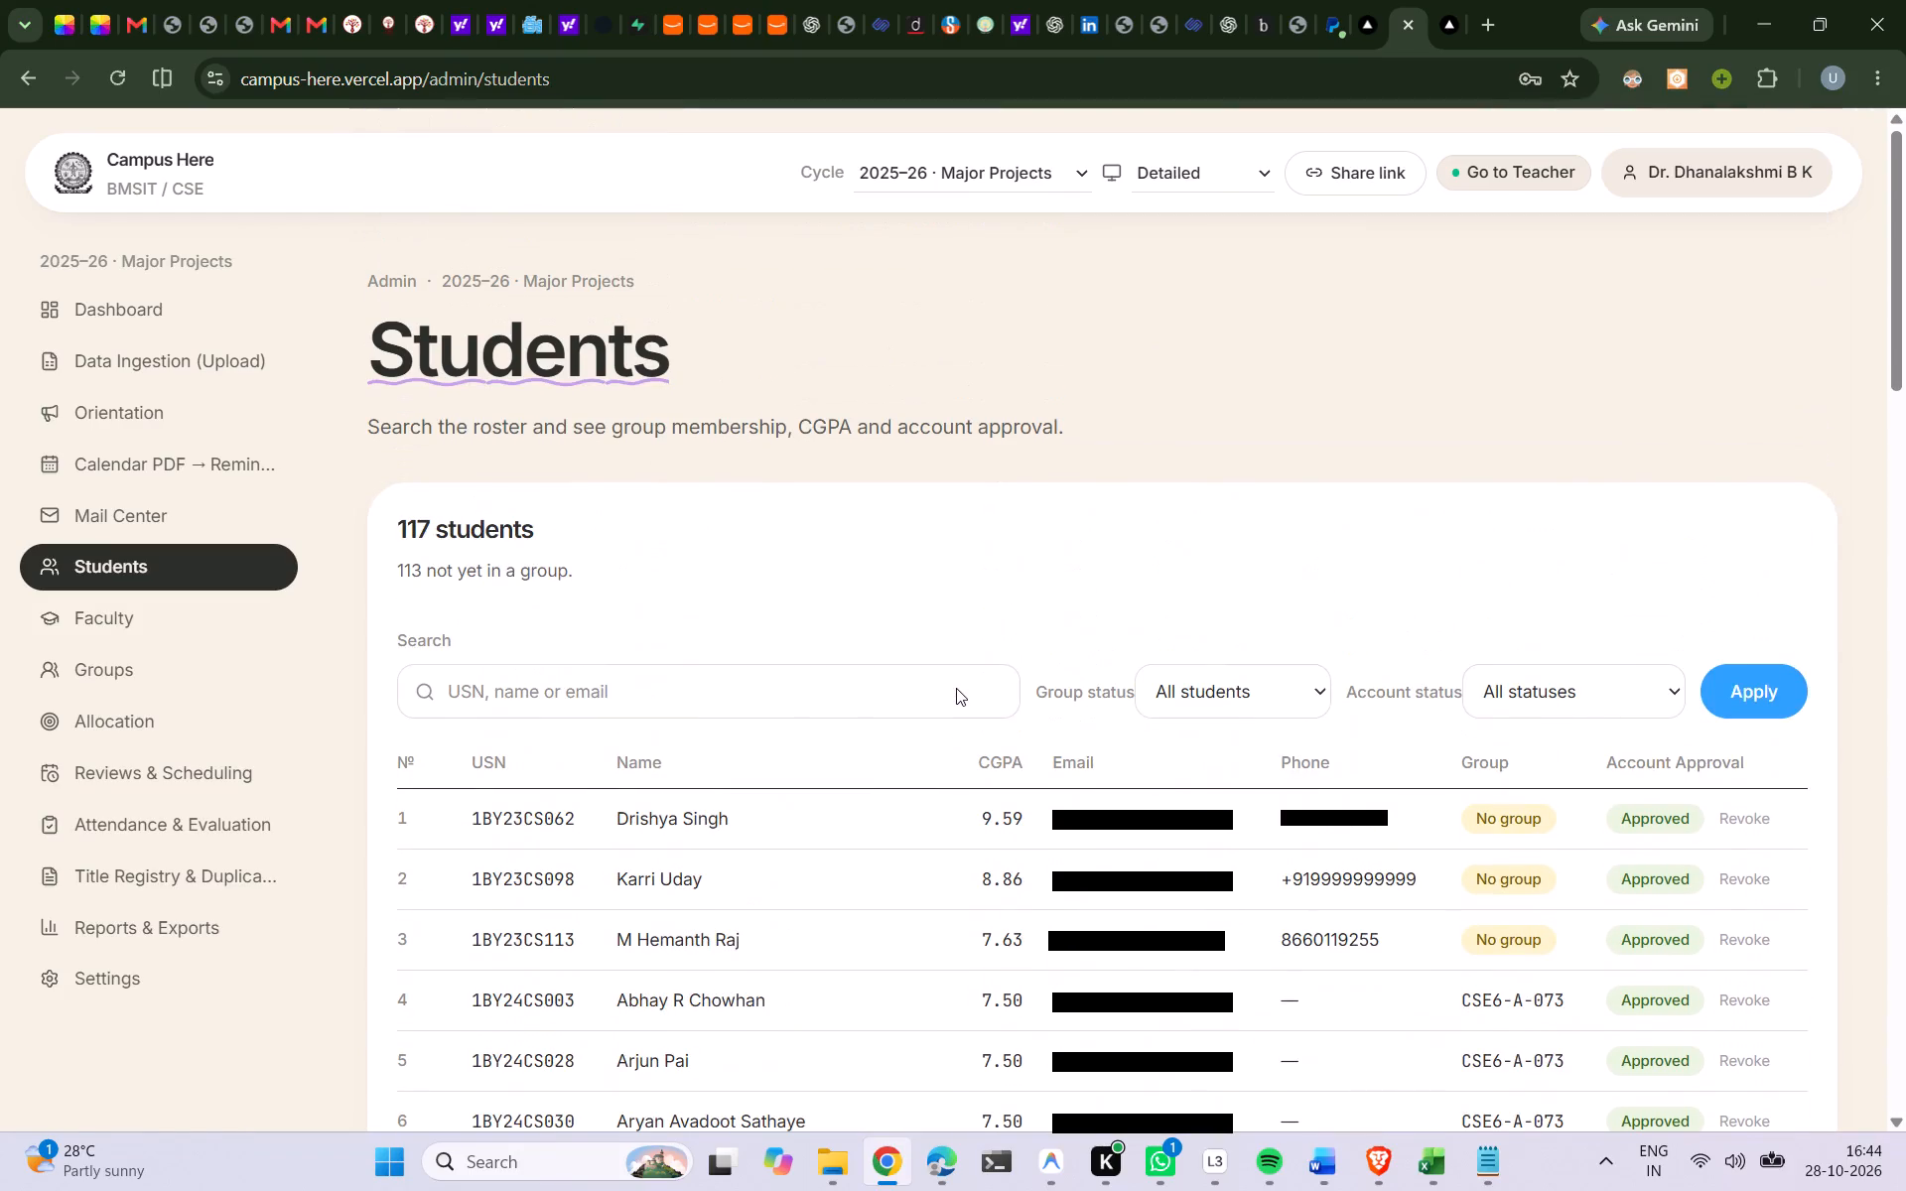
scroll(956, 688, "down", 4)
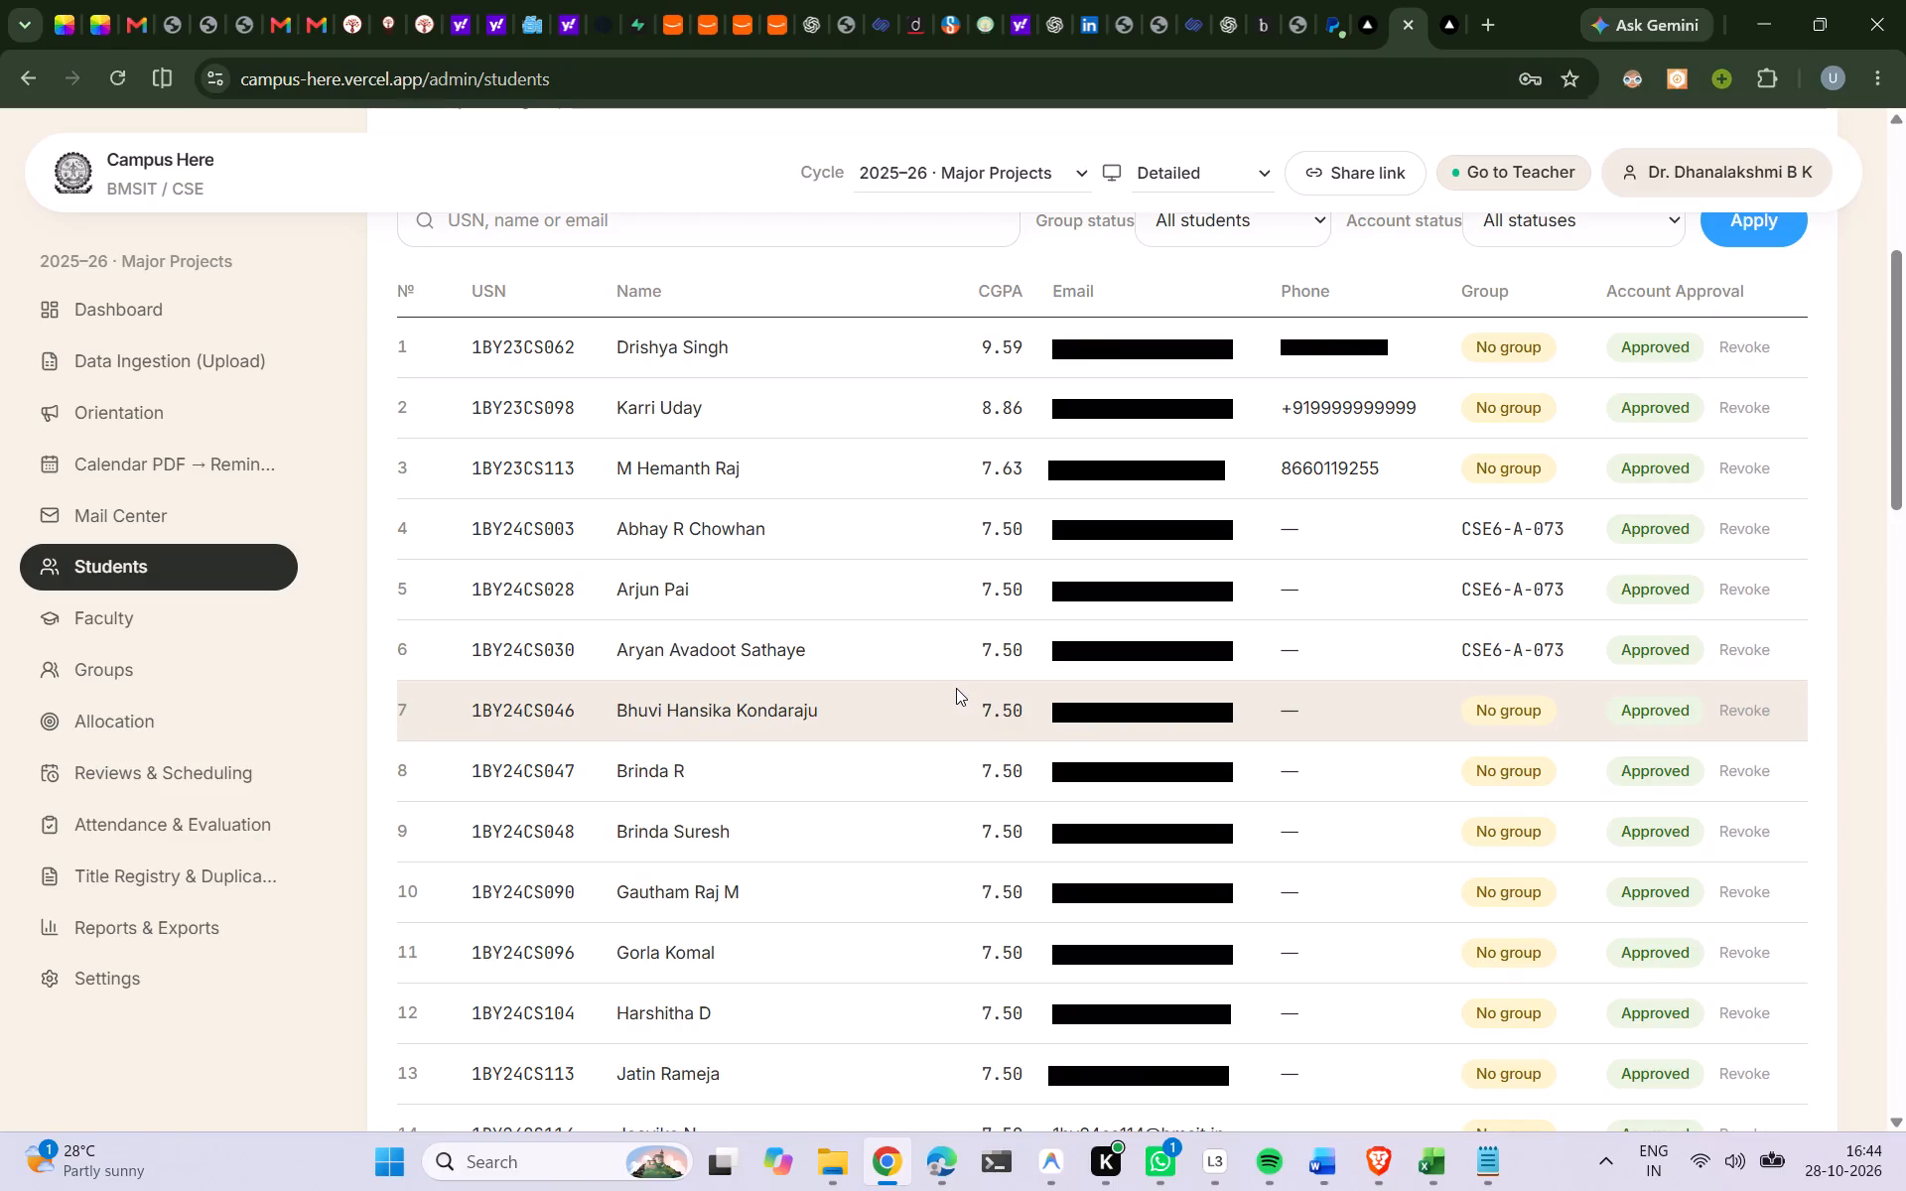
scroll(956, 688, "down", 9)
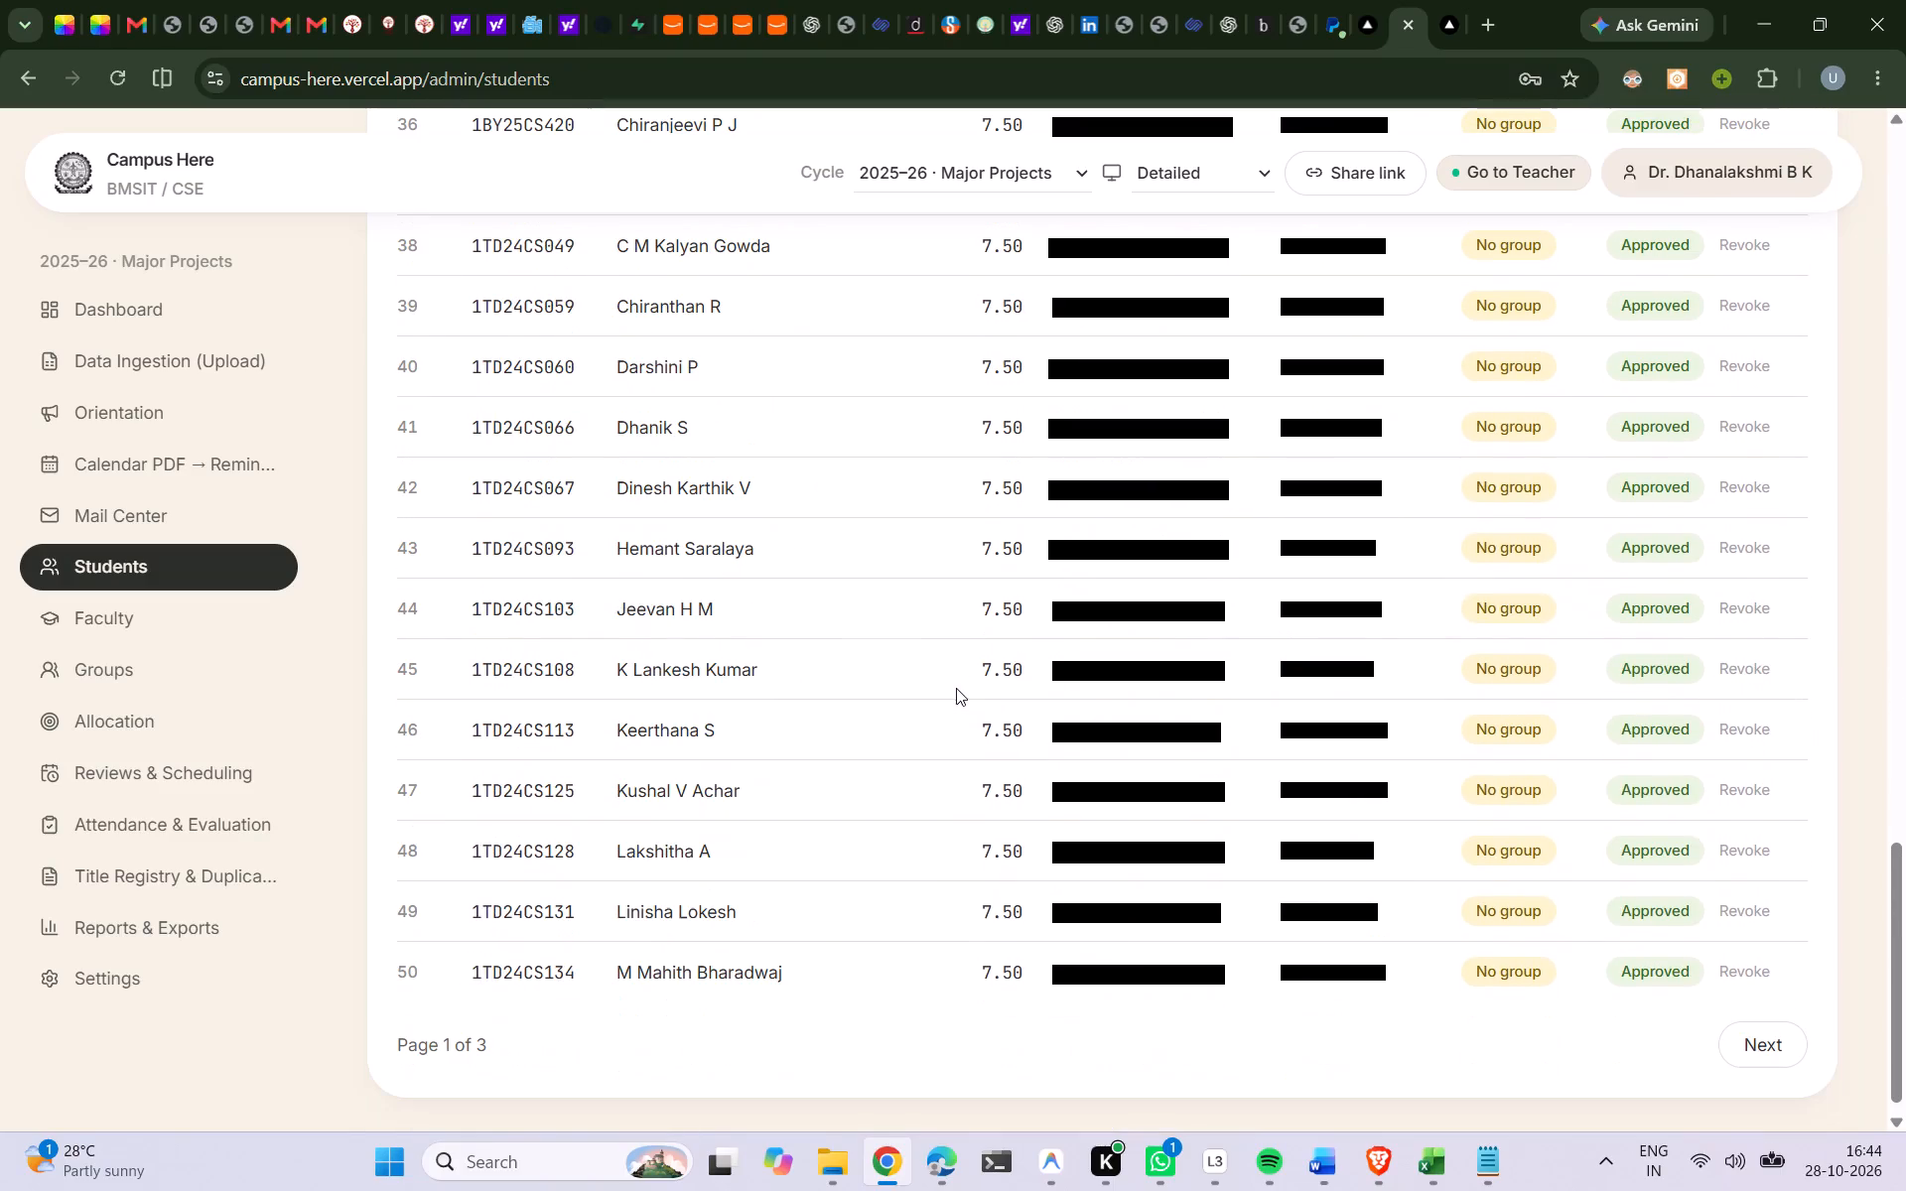
scroll(956, 688, "up", 4)
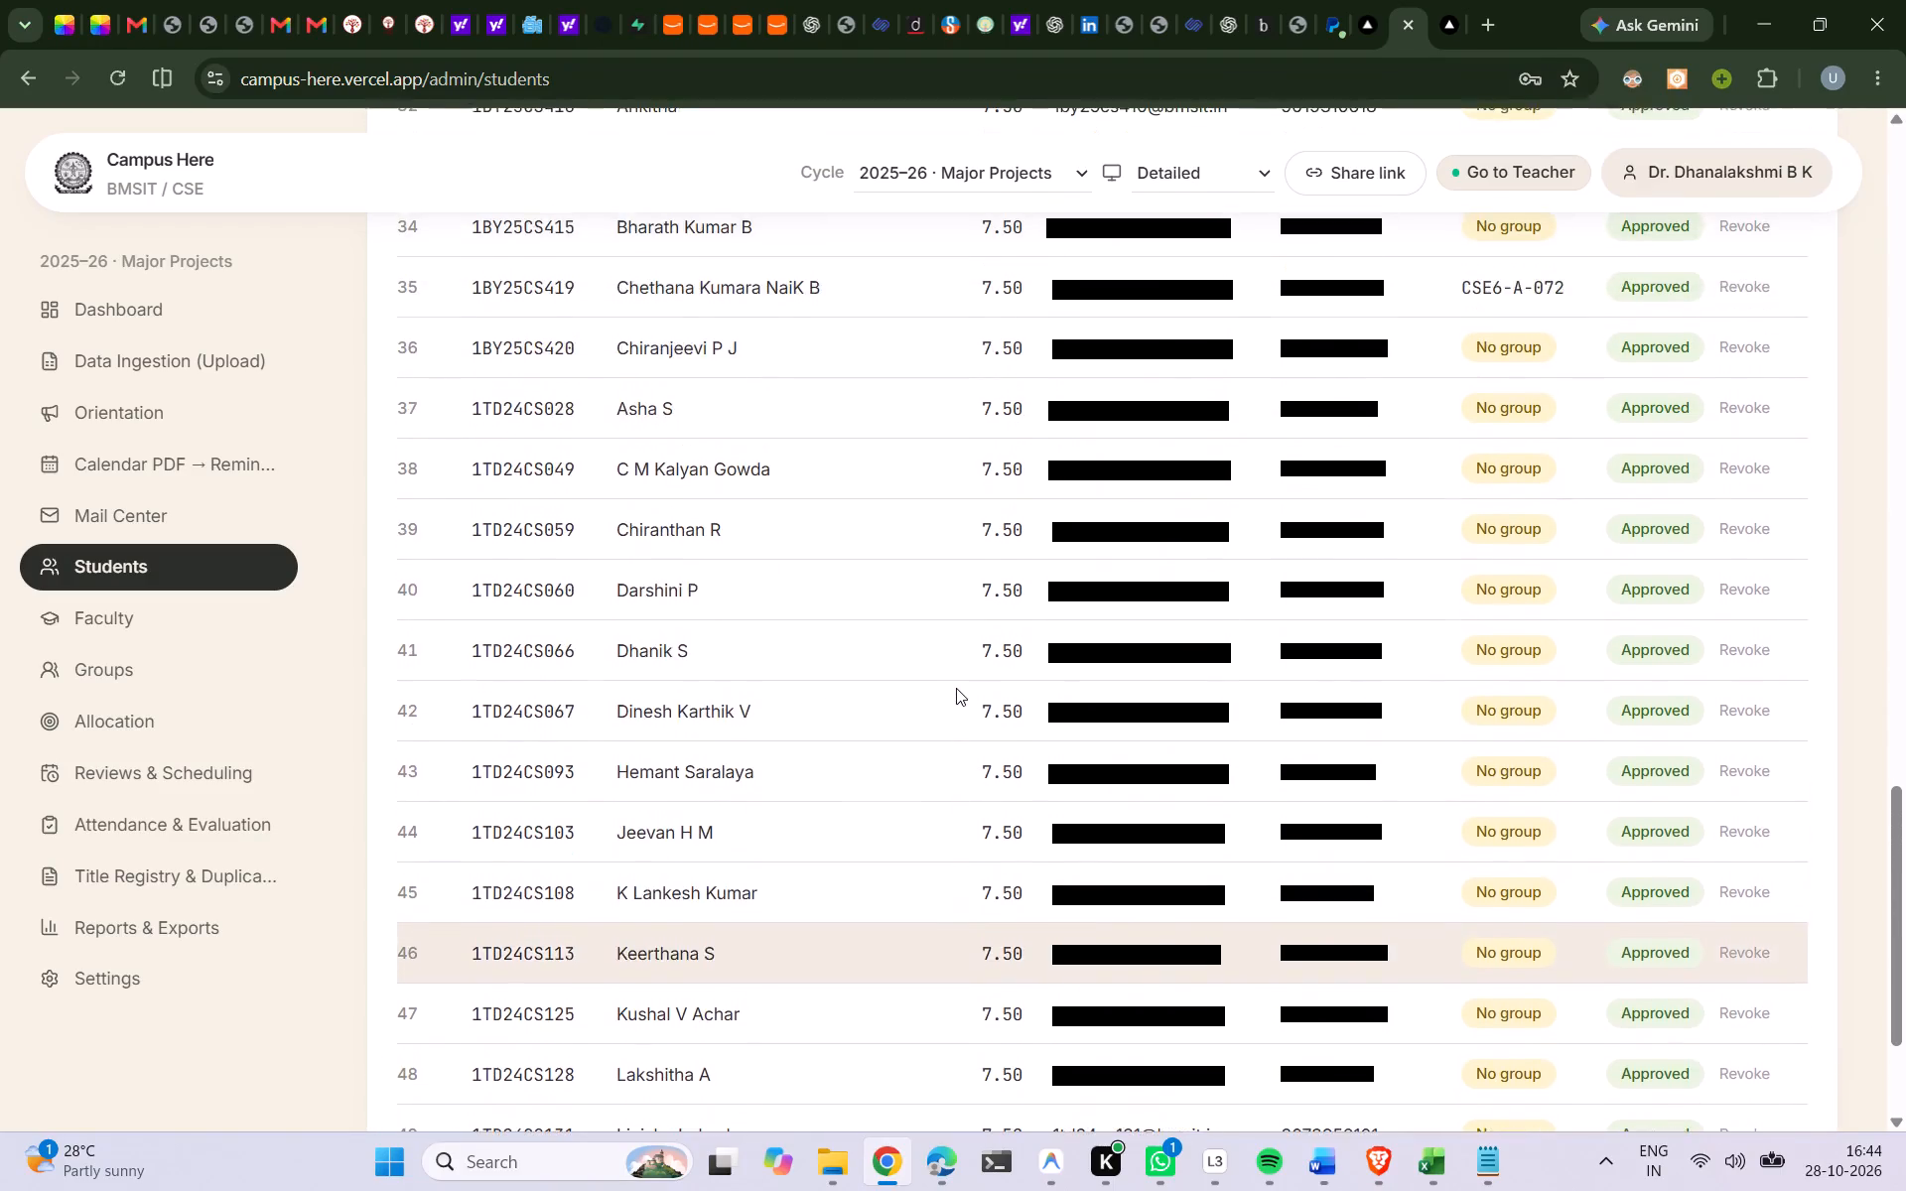
scroll(956, 688, "up", 7)
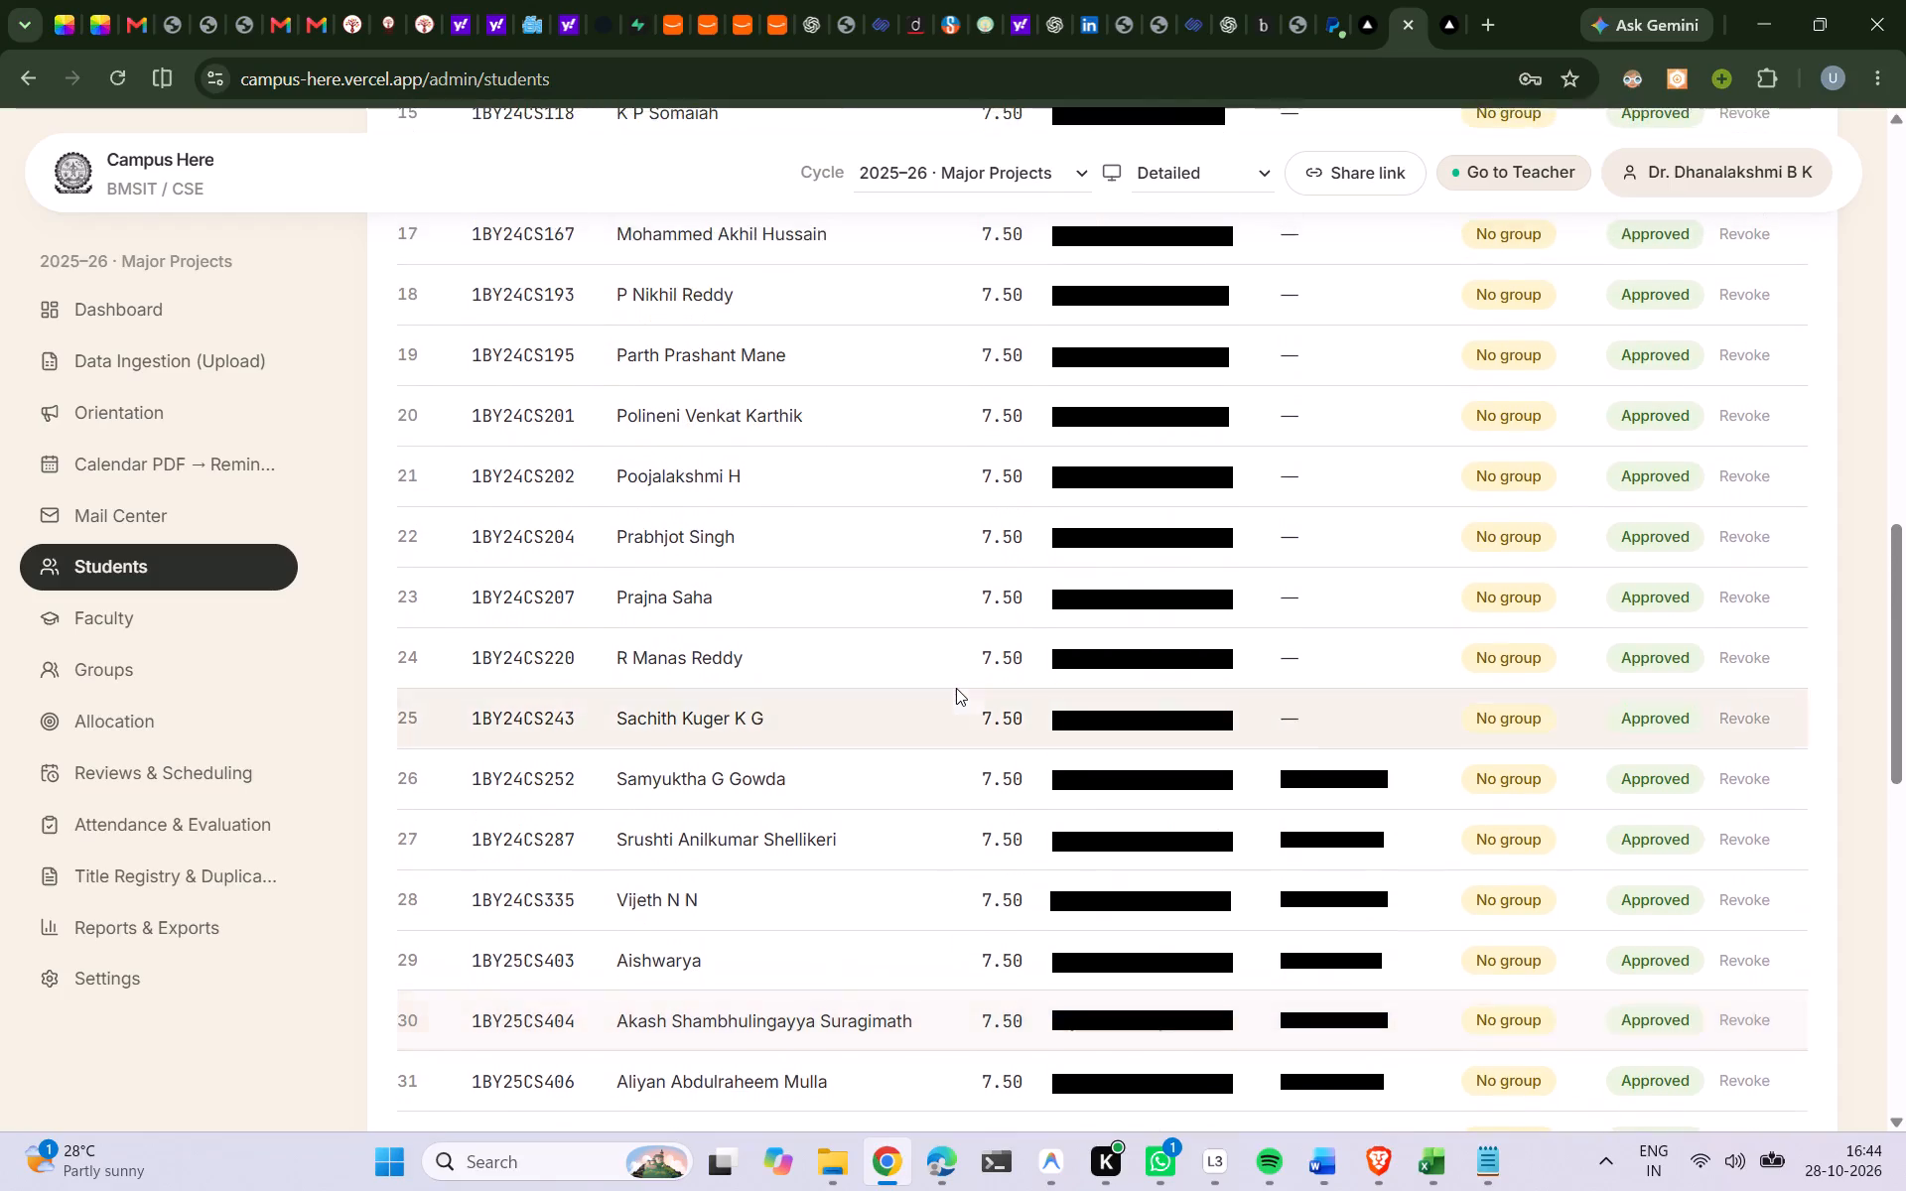
scroll(956, 688, "up", 3)
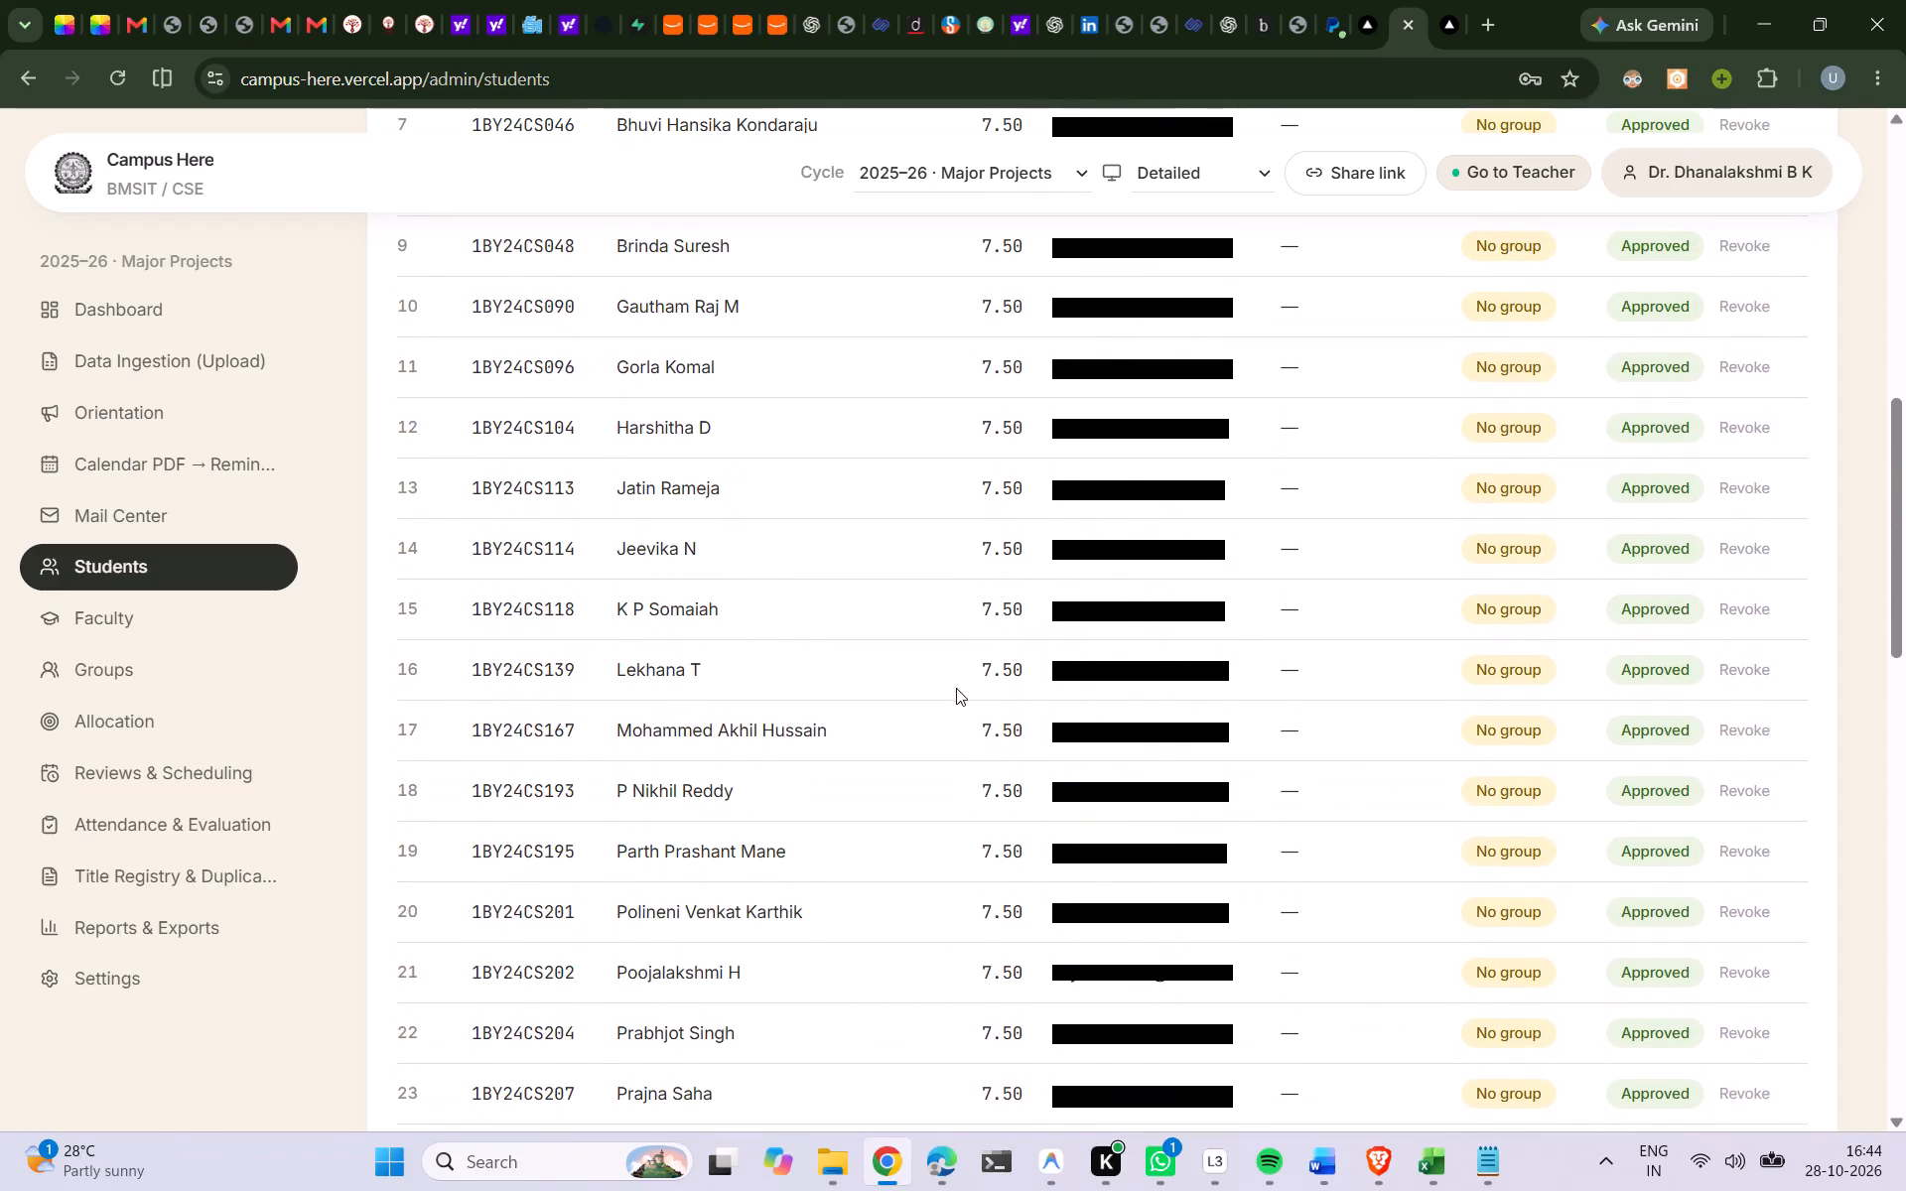
scroll(956, 688, "up", 2)
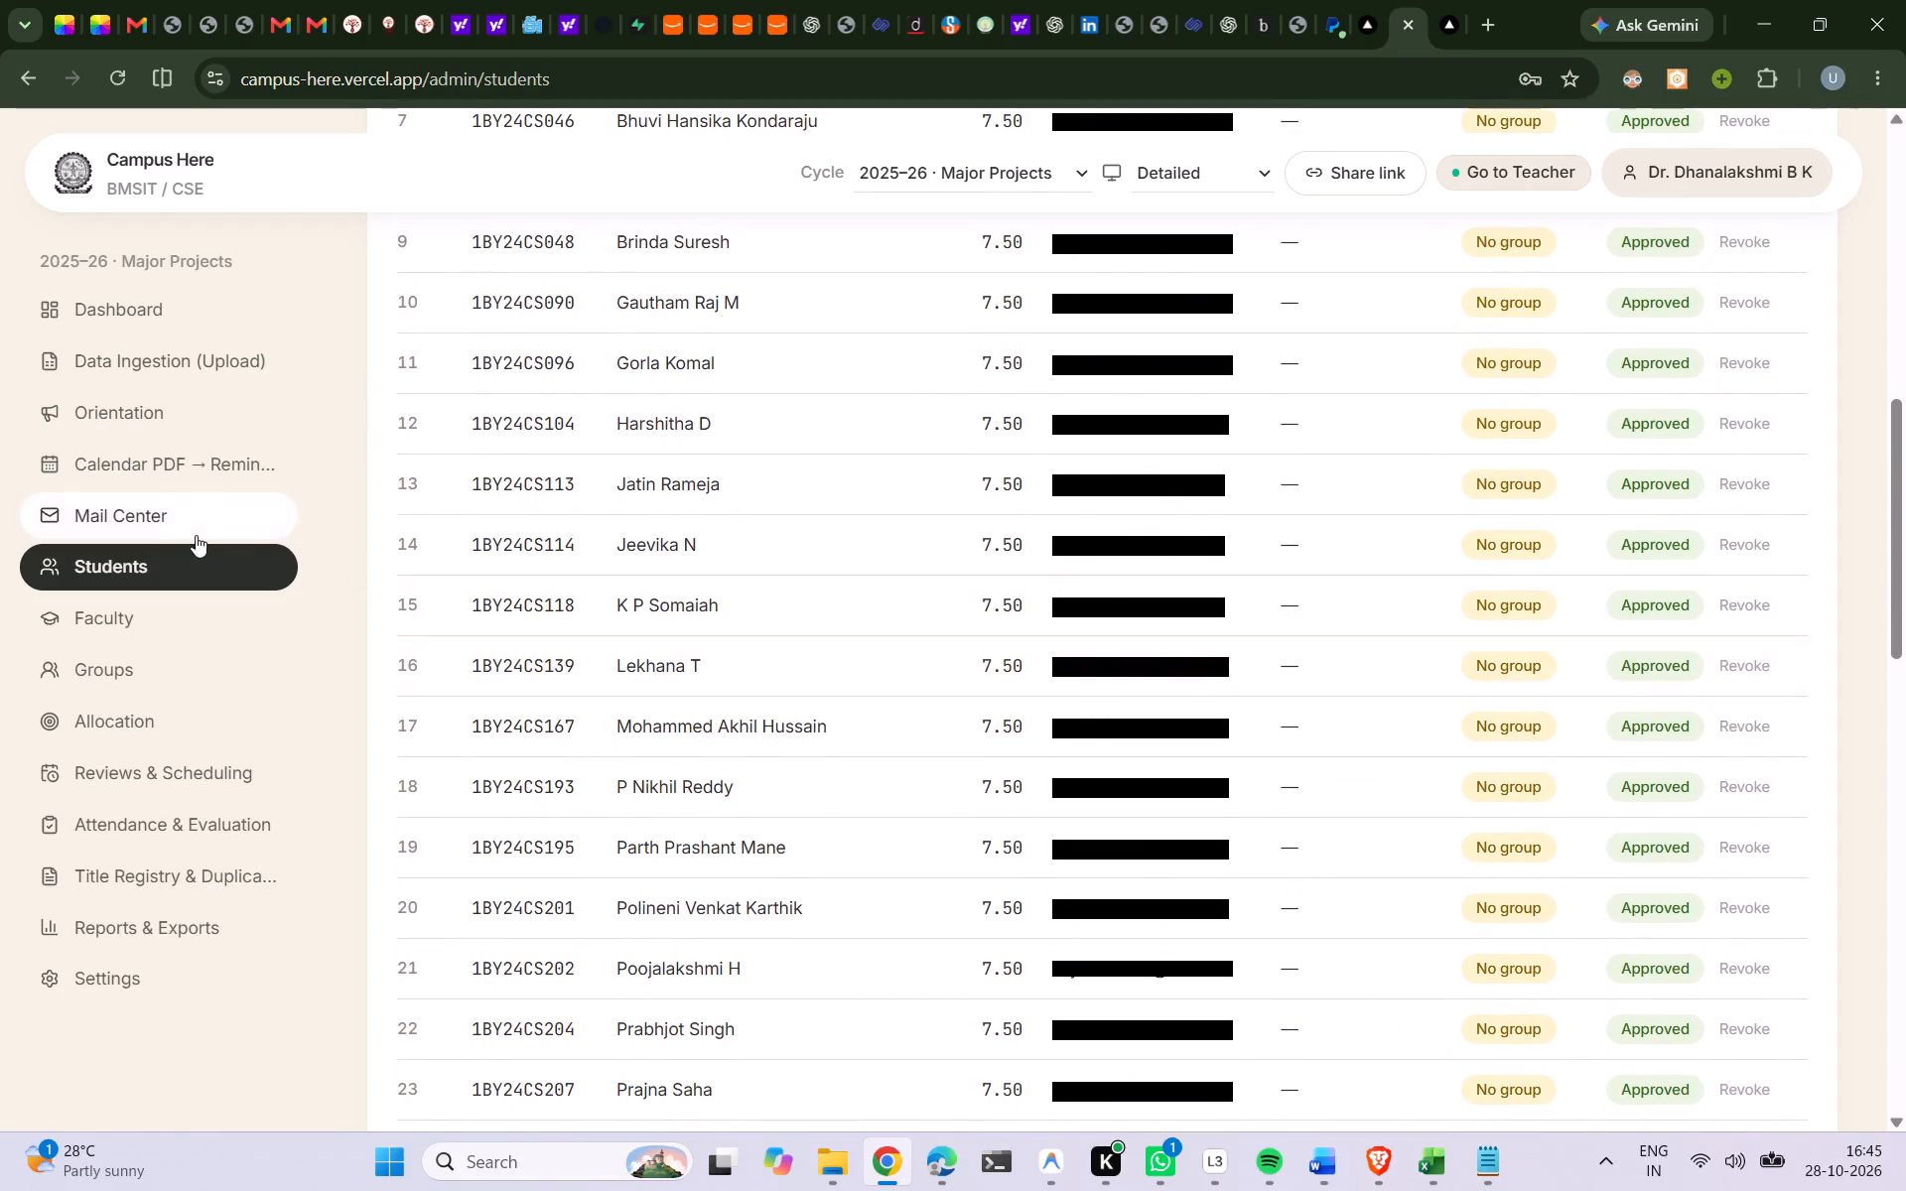
Review the Faculty directory's guide domains, capacity, assigned groups and load for the 2025–26 Major Projects cycle.
left_click(180, 614)
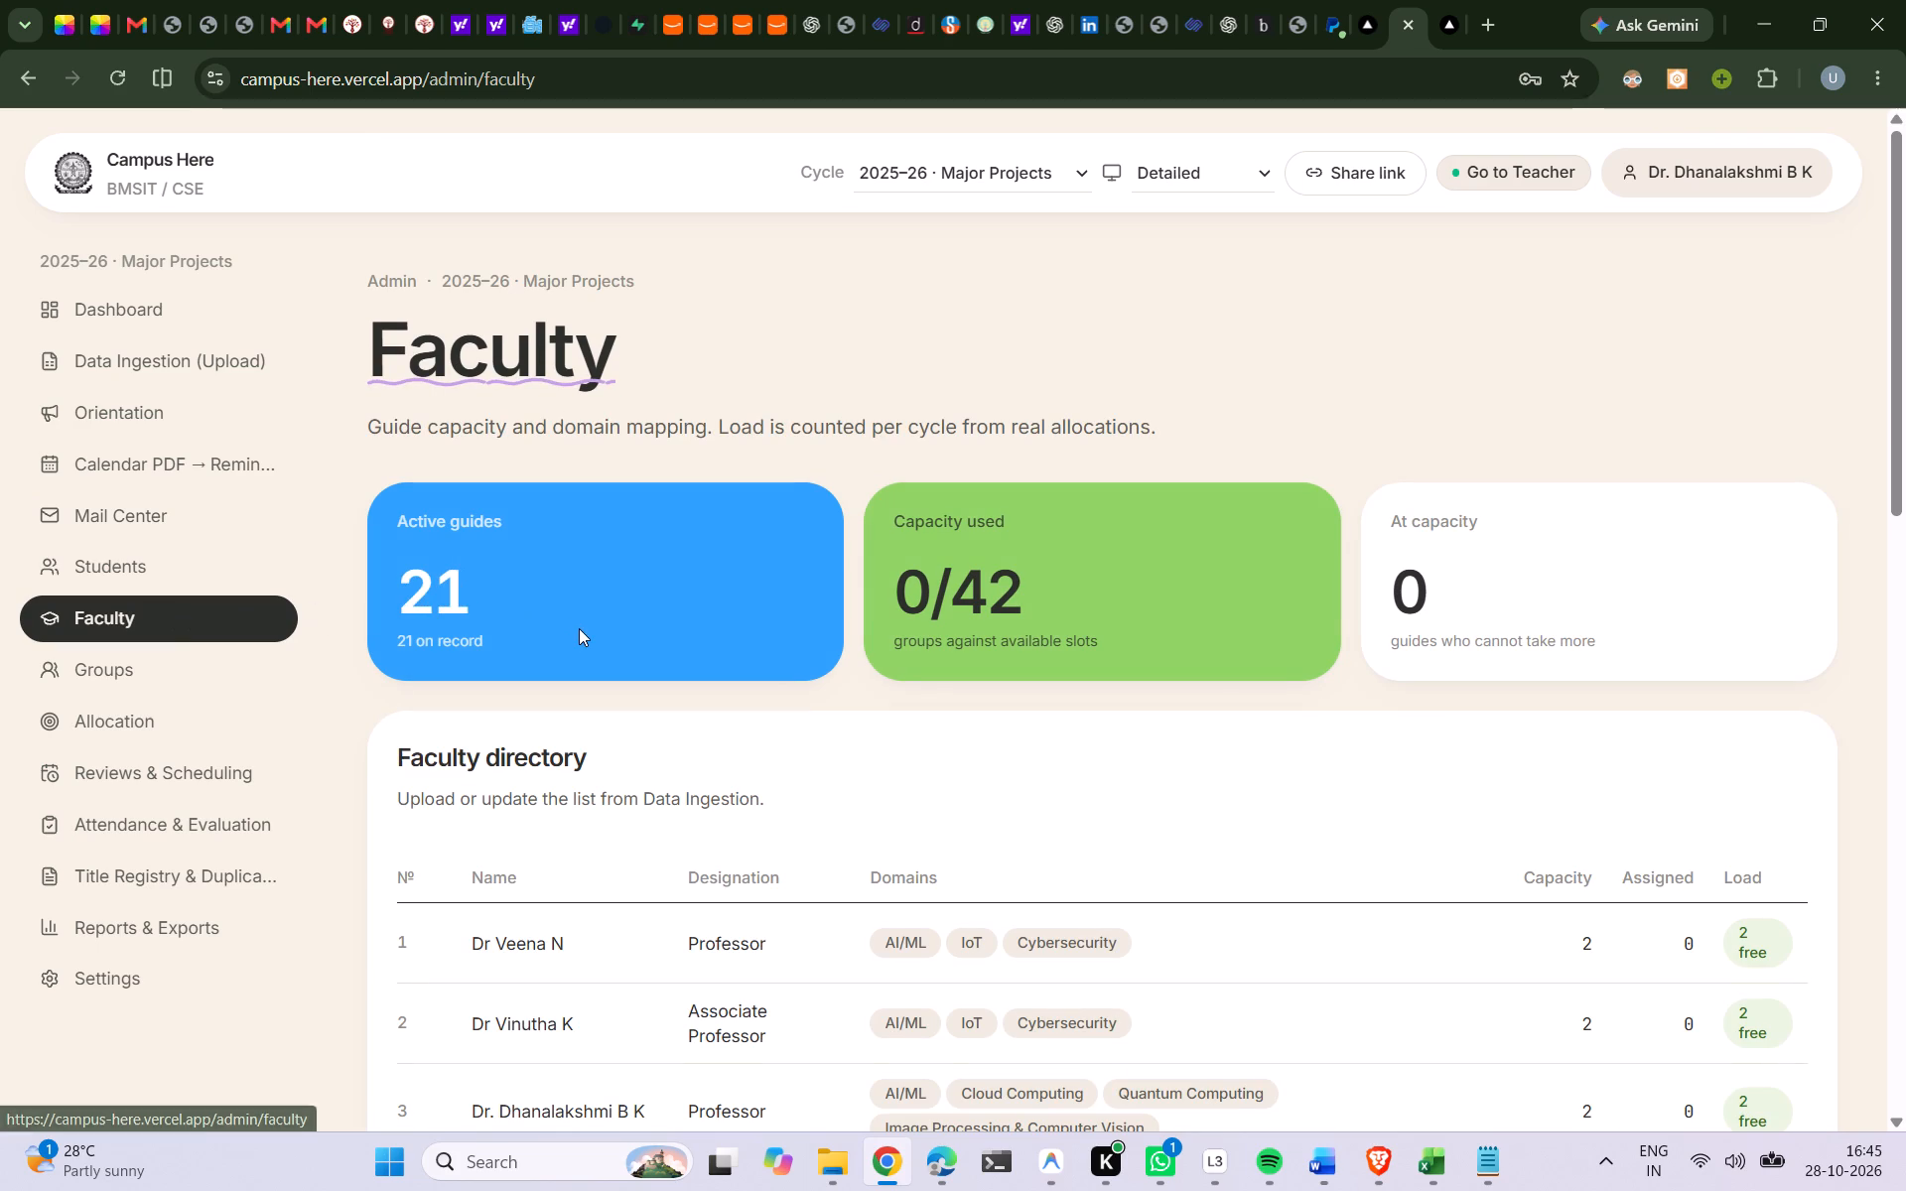
scroll(579, 628, "down", 4)
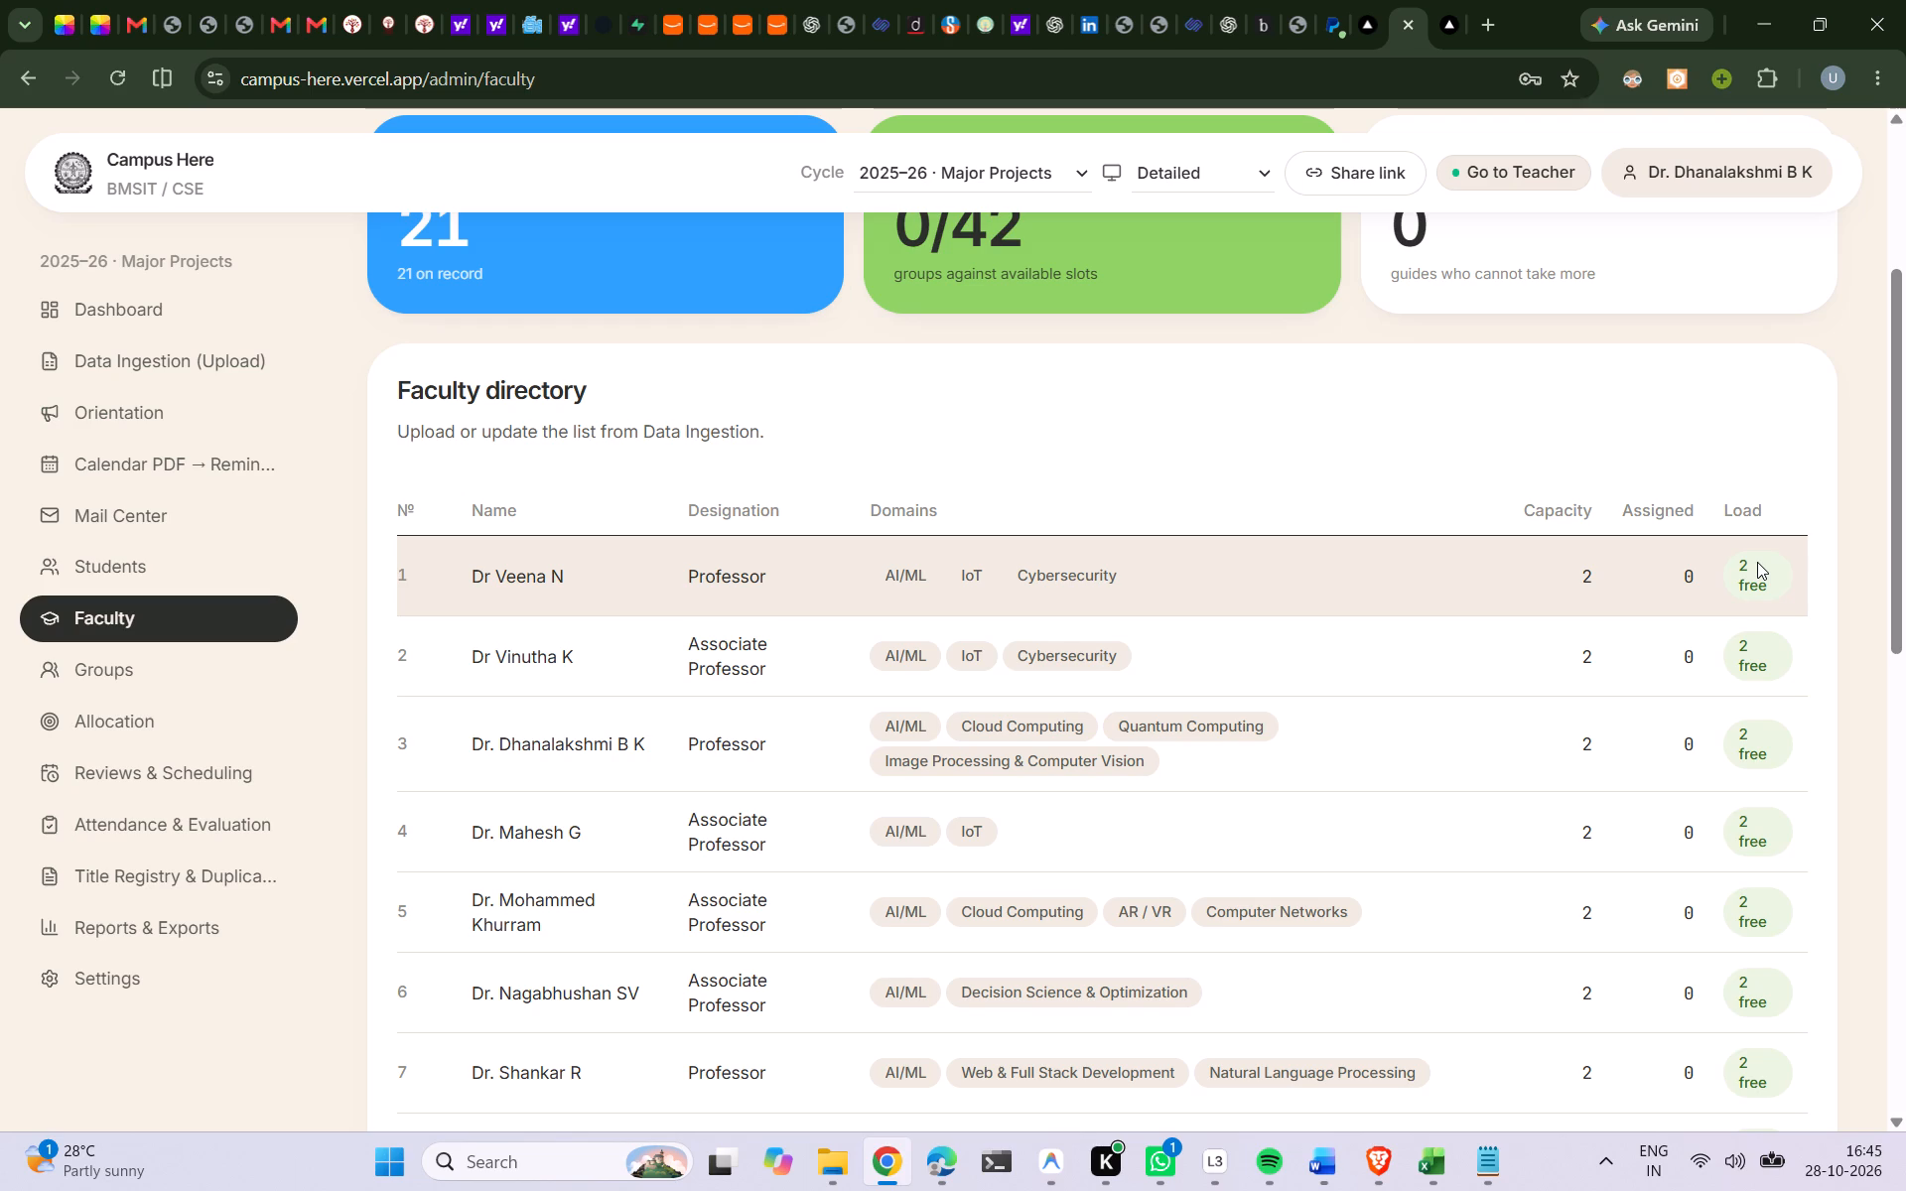
scroll(1757, 562, "down", 5)
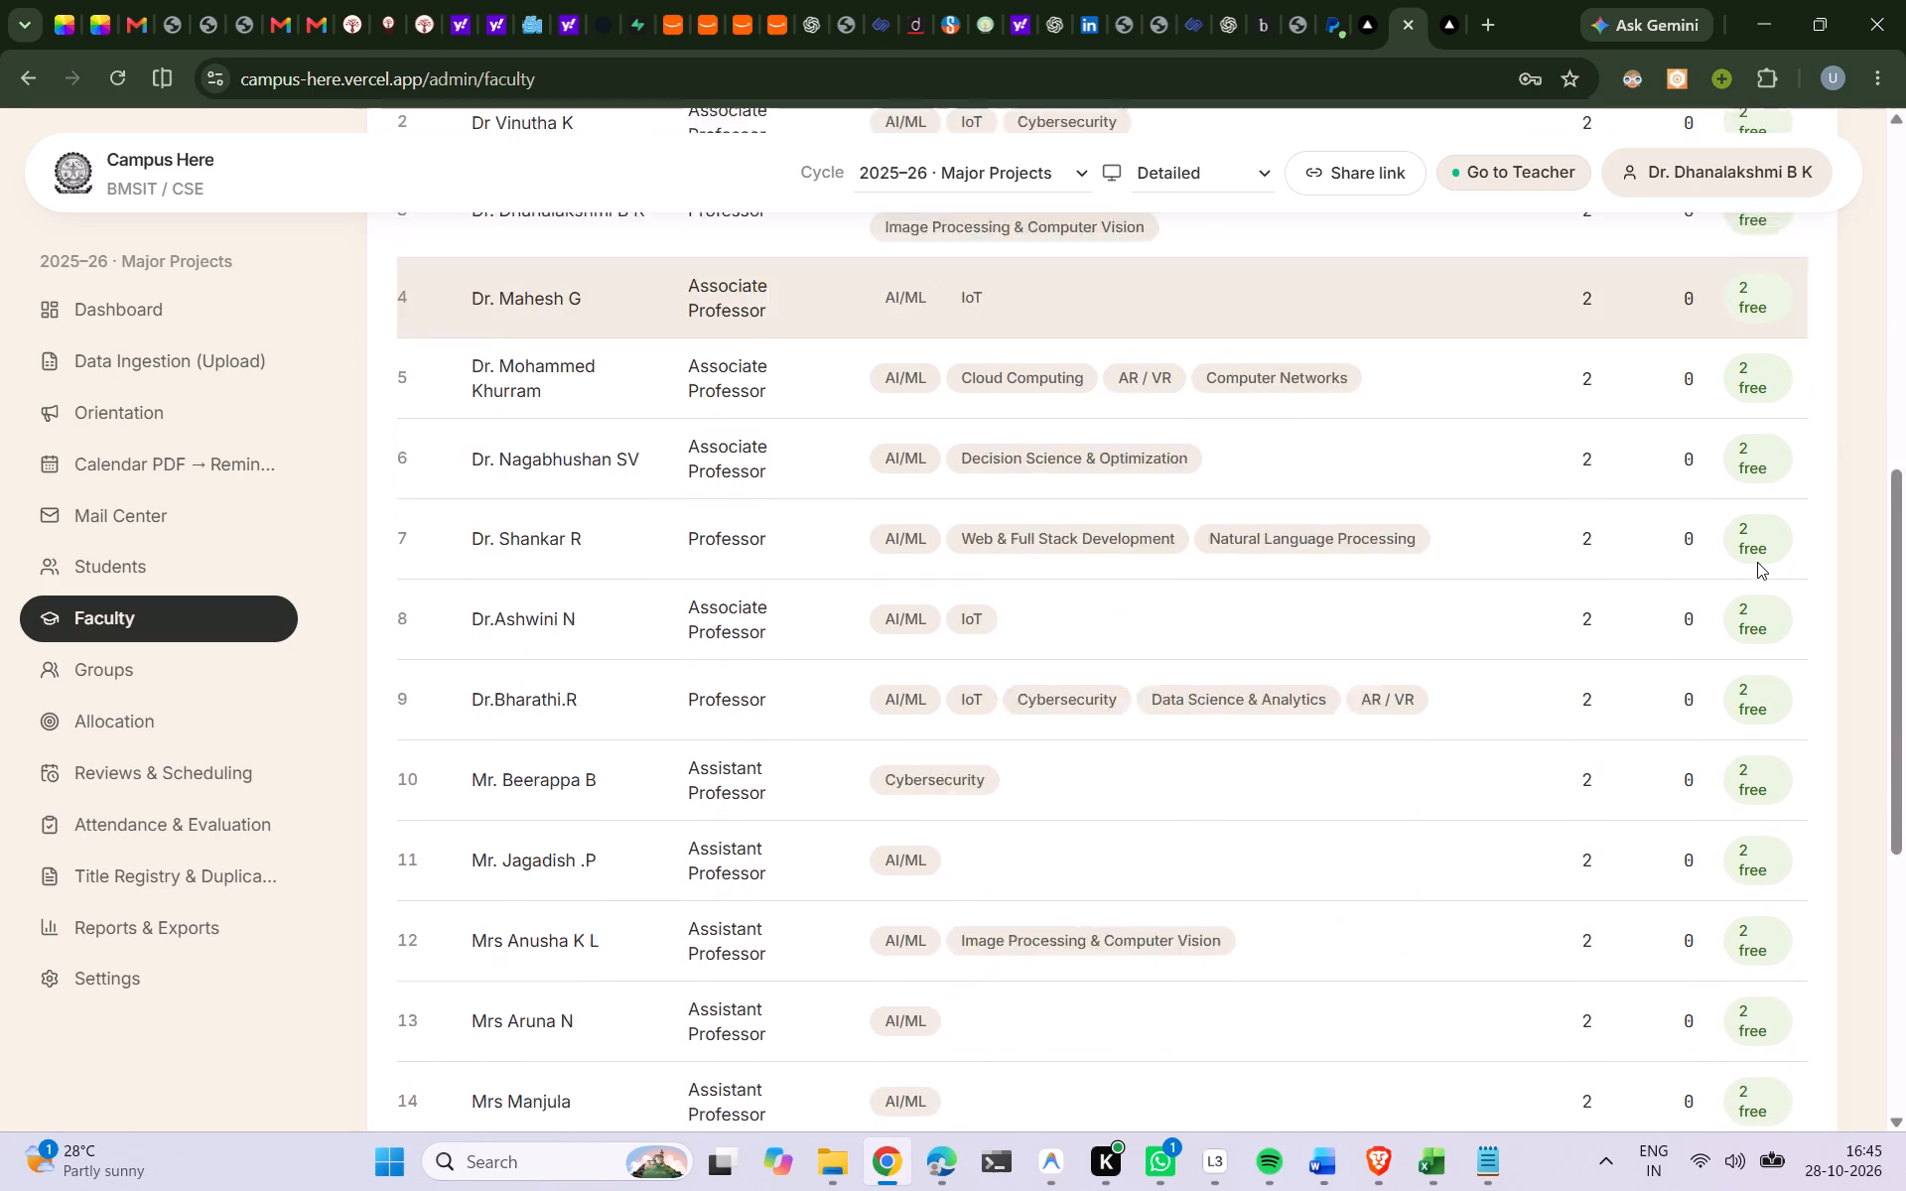
scroll(1757, 562, "down", 5)
scroll(1757, 562, "up", 2)
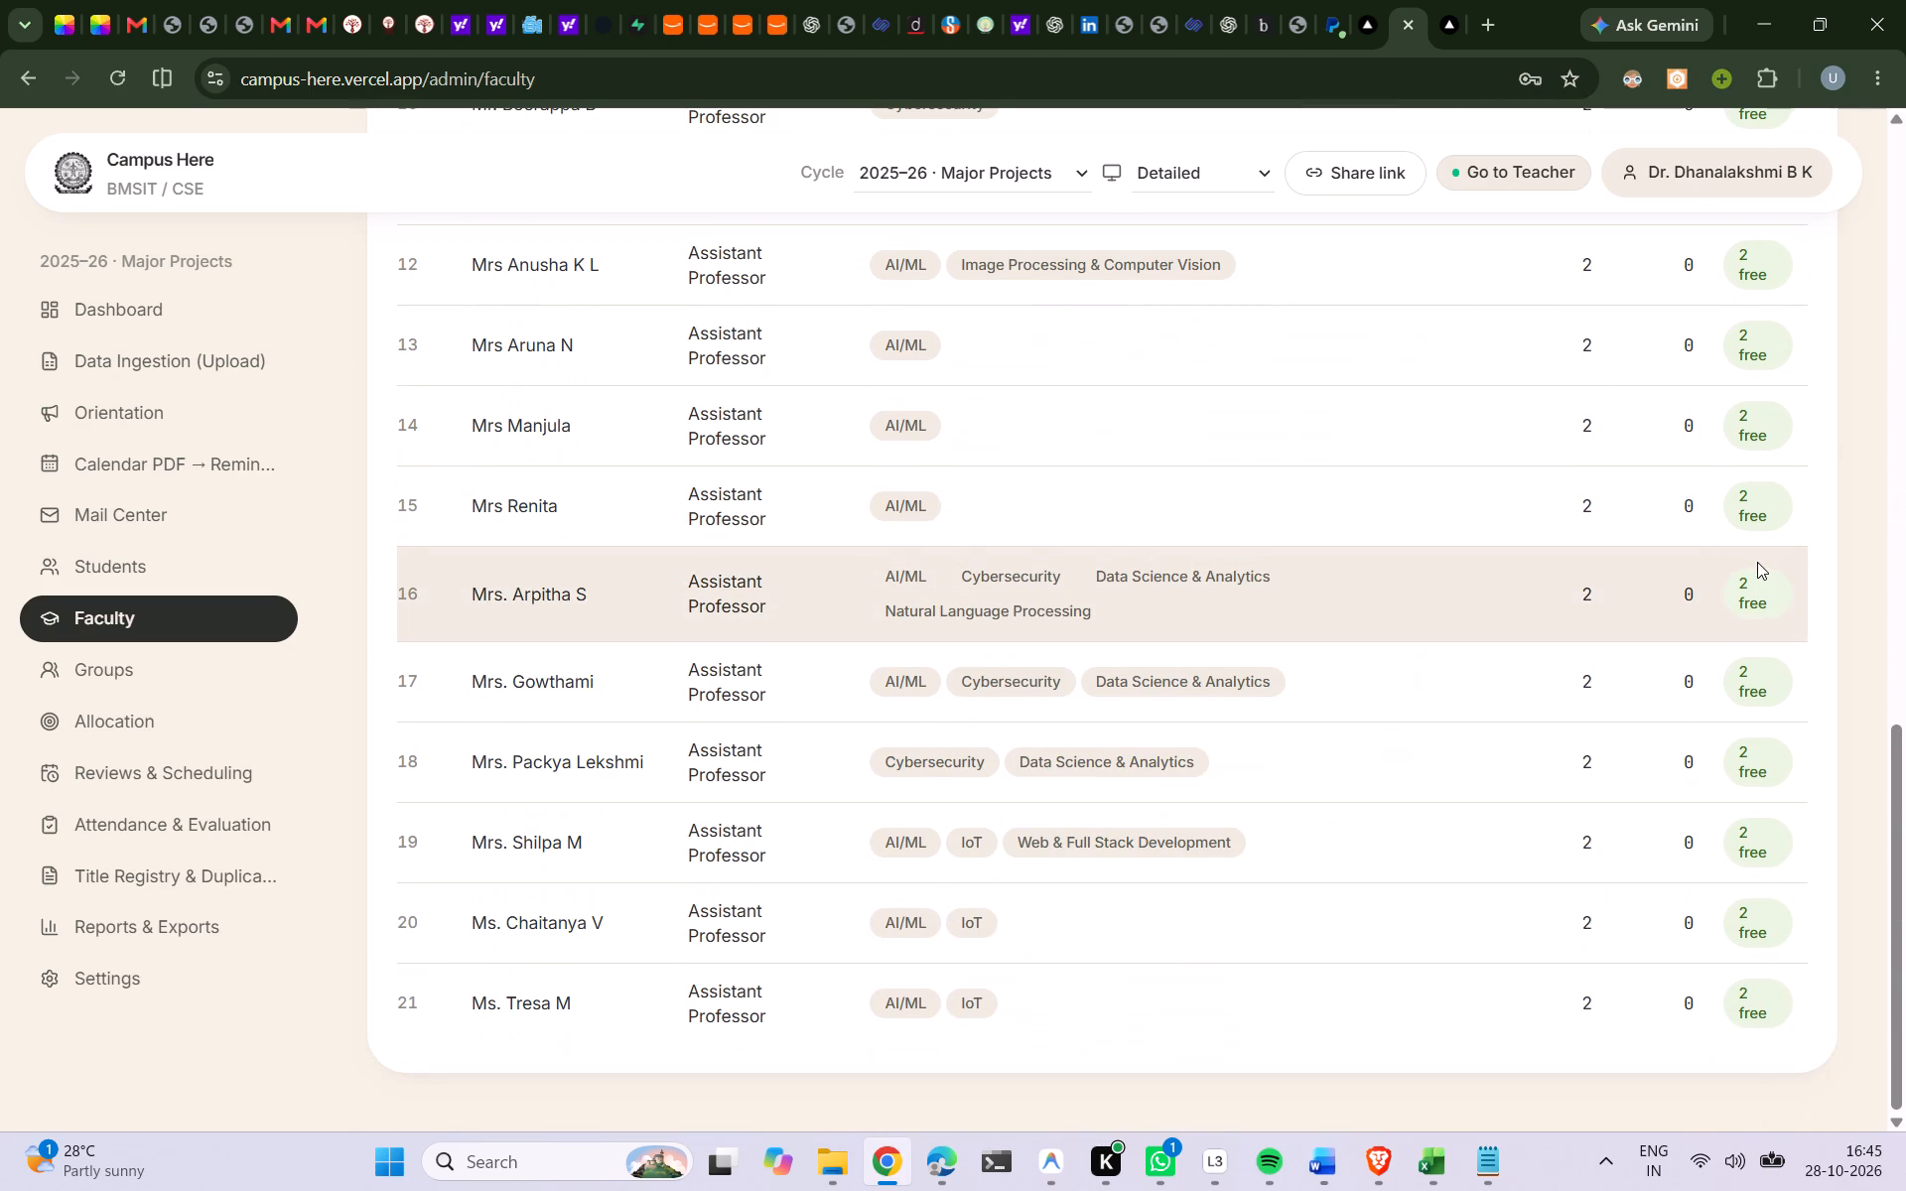
scroll(1757, 562, "up", 2)
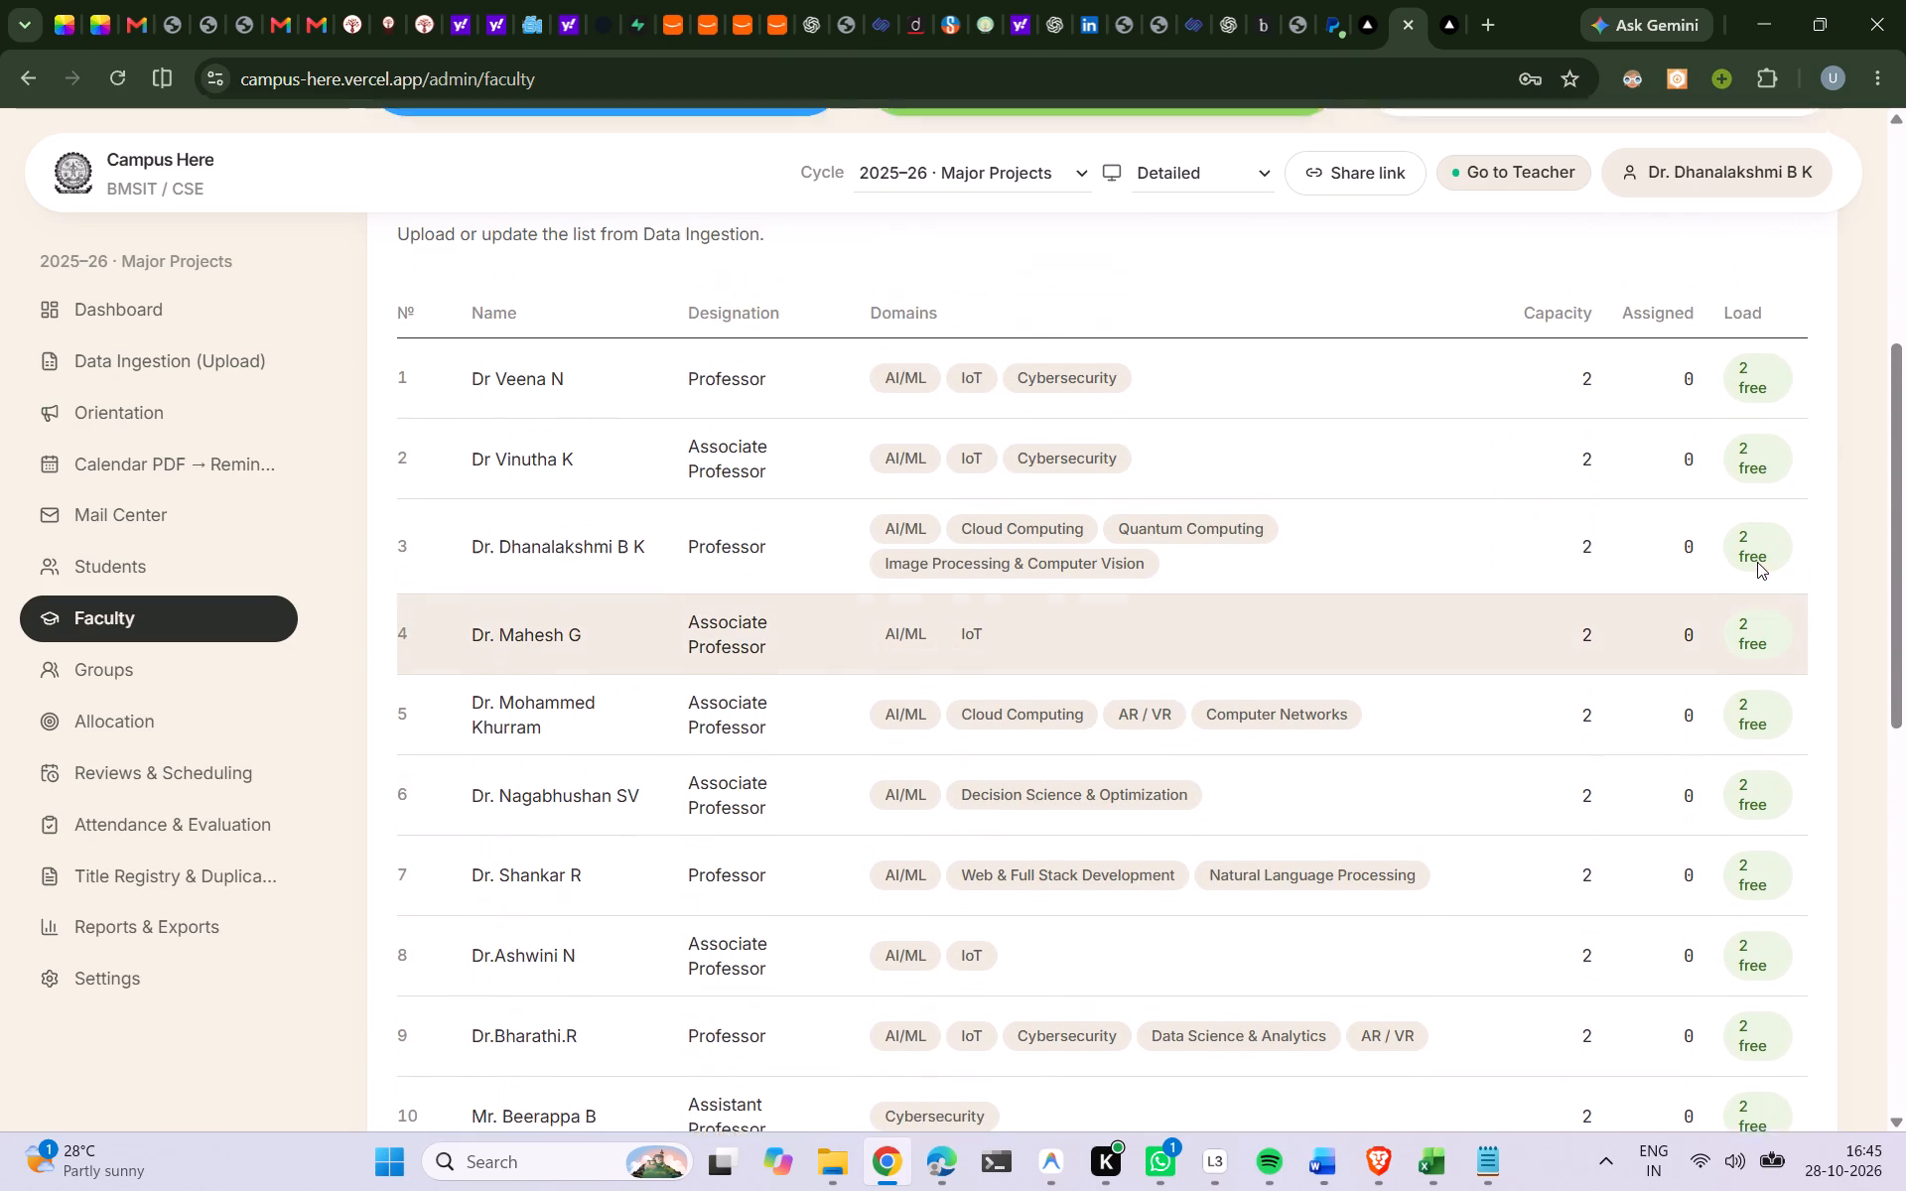
scroll(1757, 562, "up", 2)
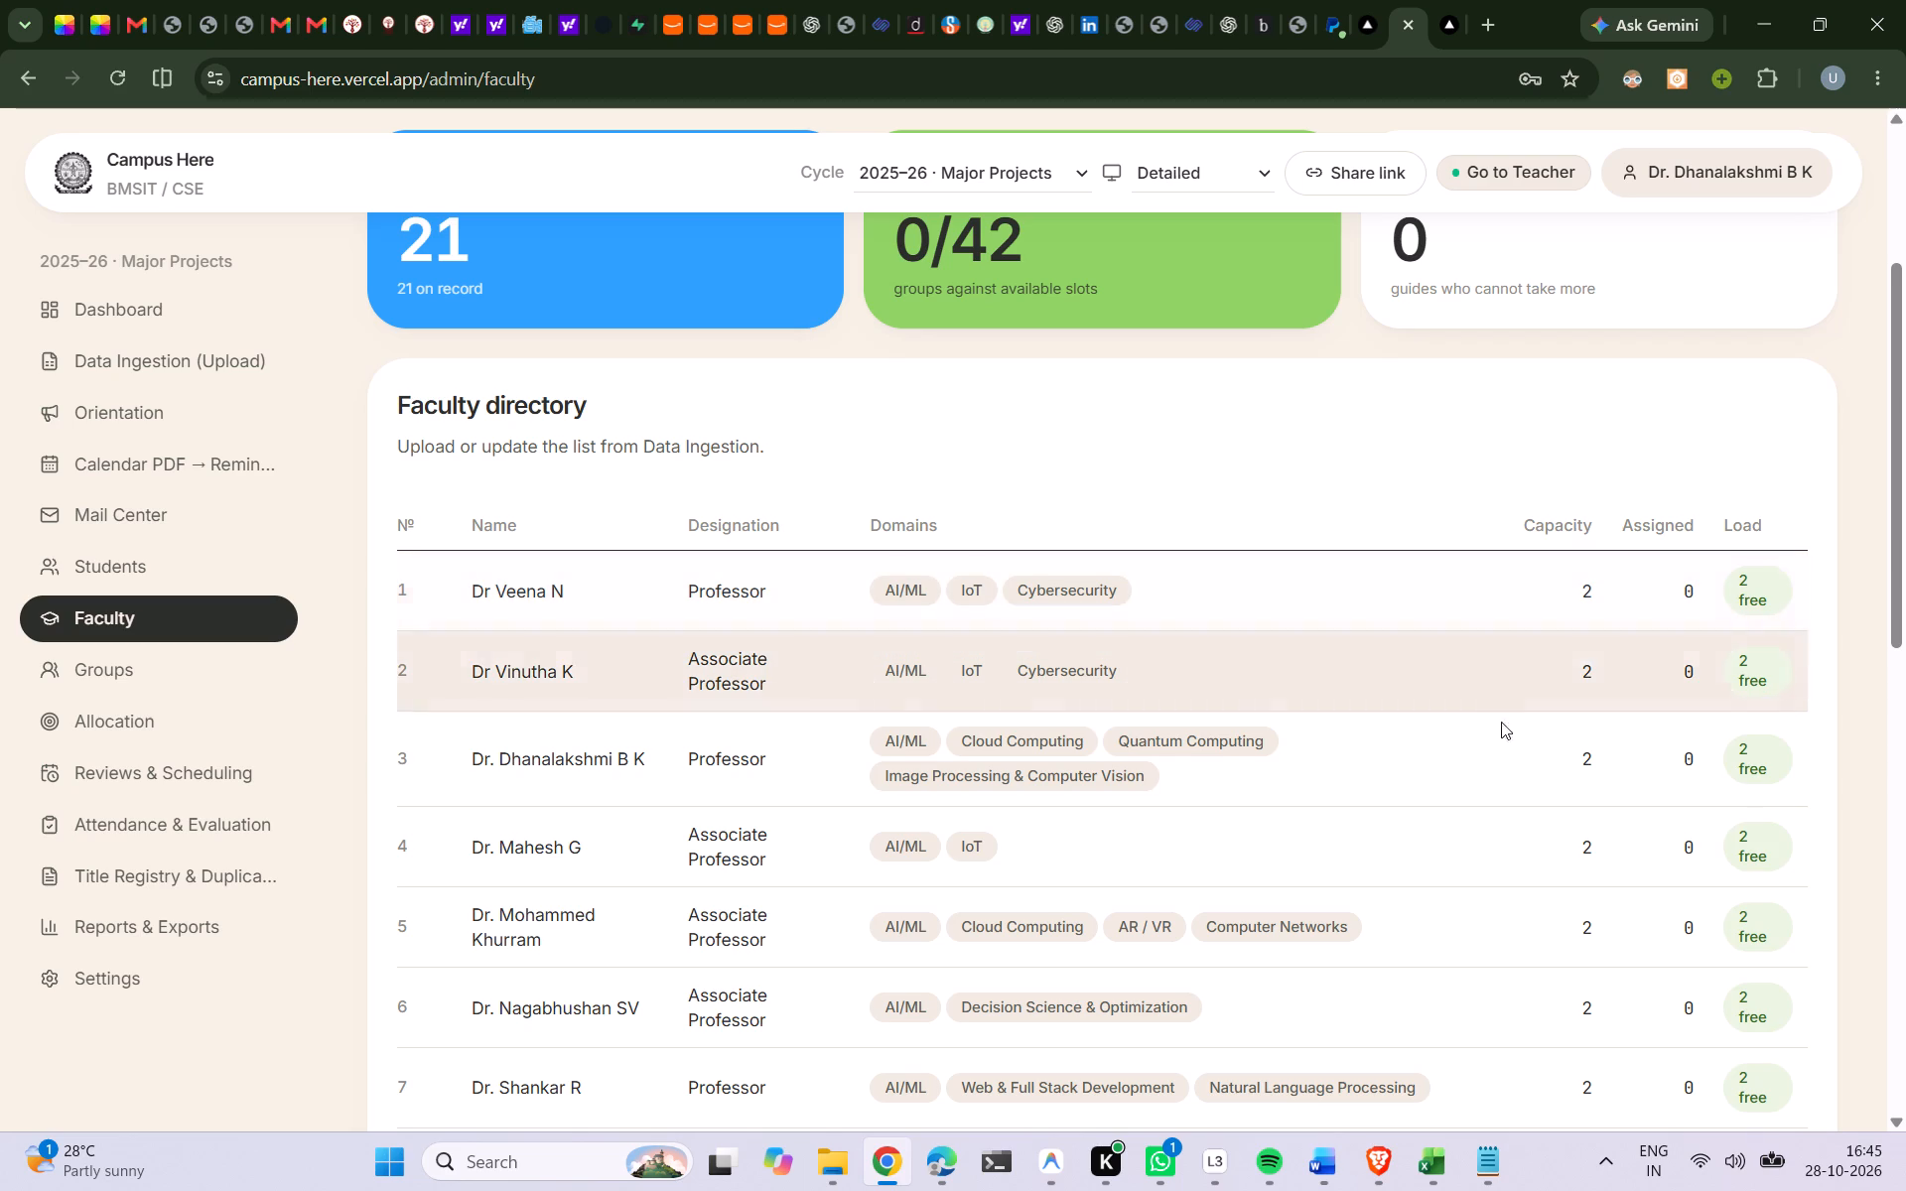
scroll(1507, 750, "down", 2)
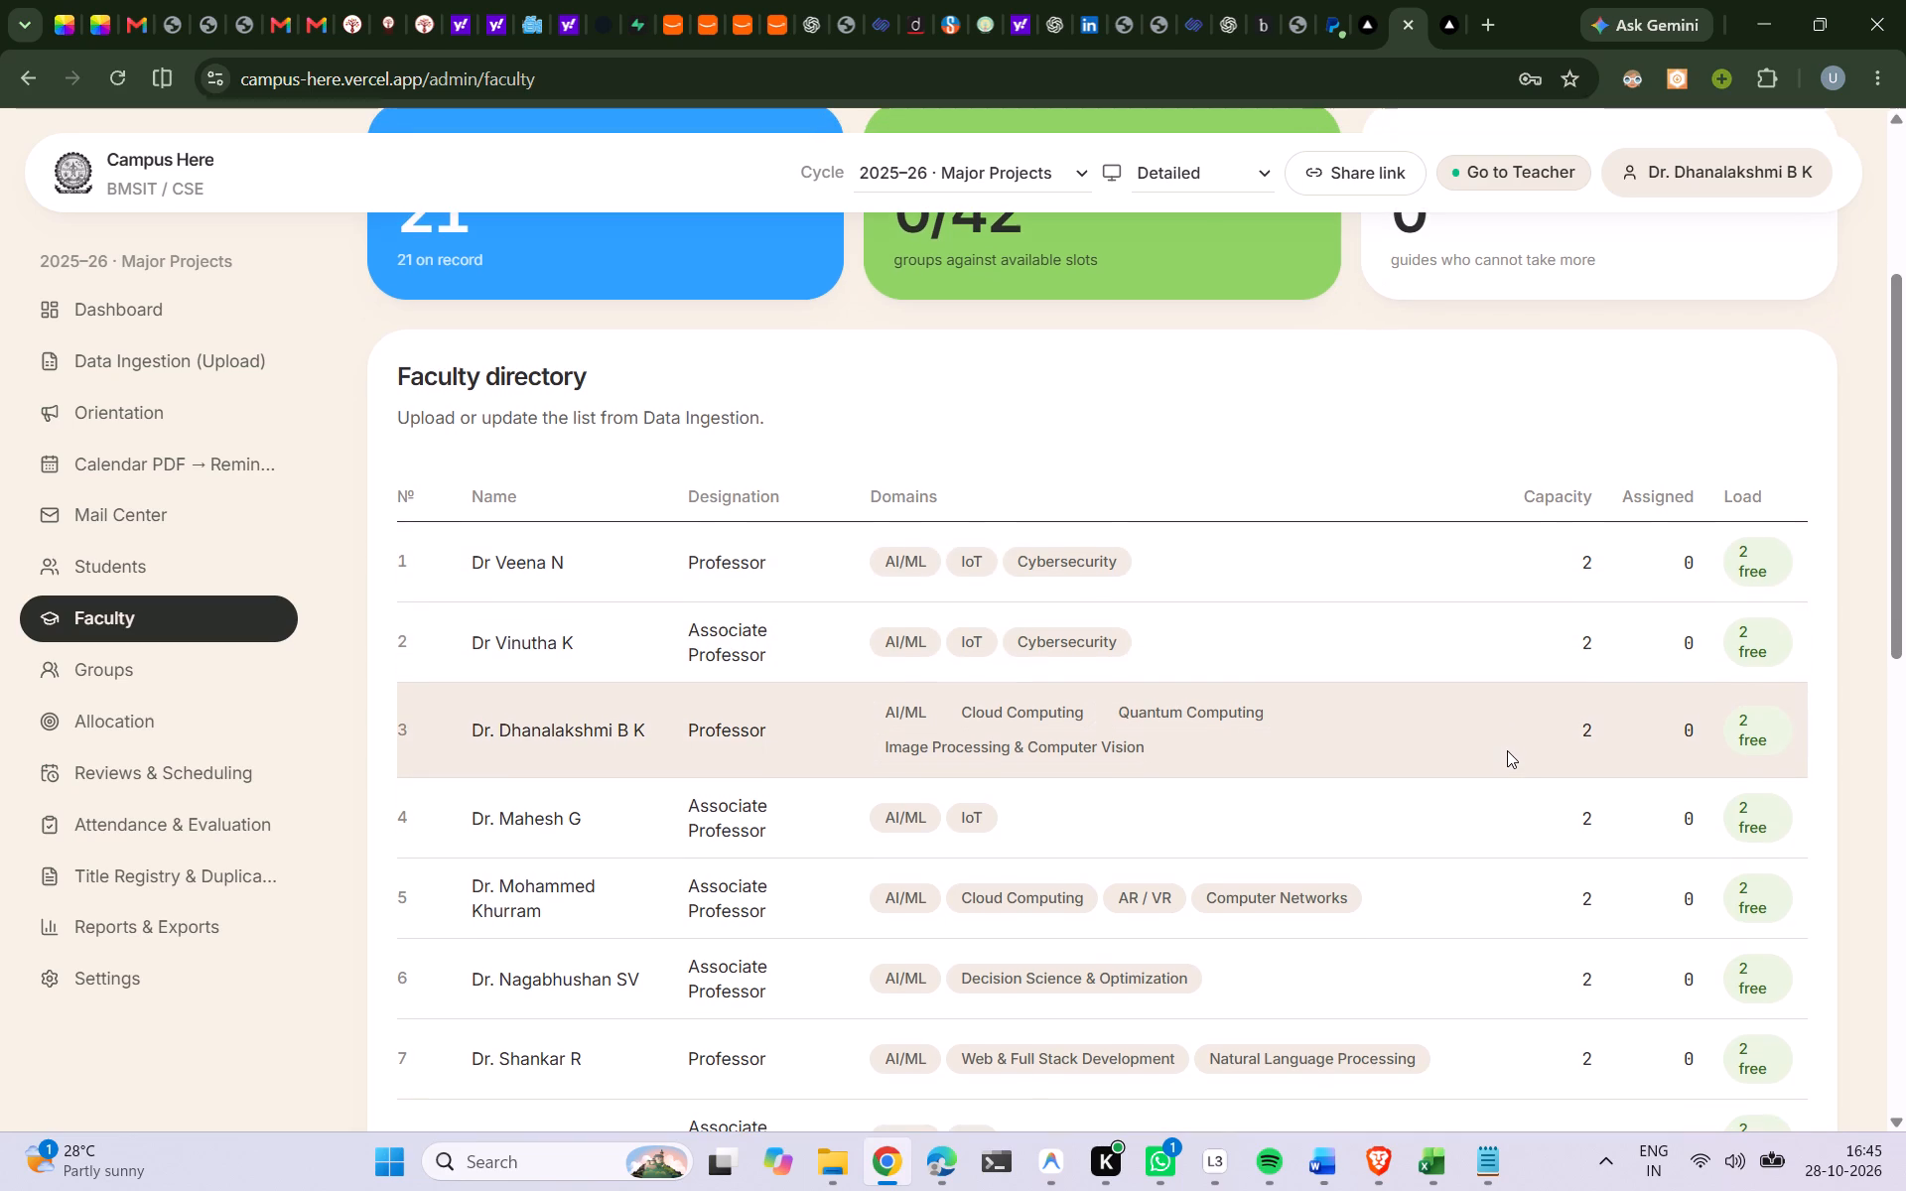
scroll(1507, 750, "down", 5)
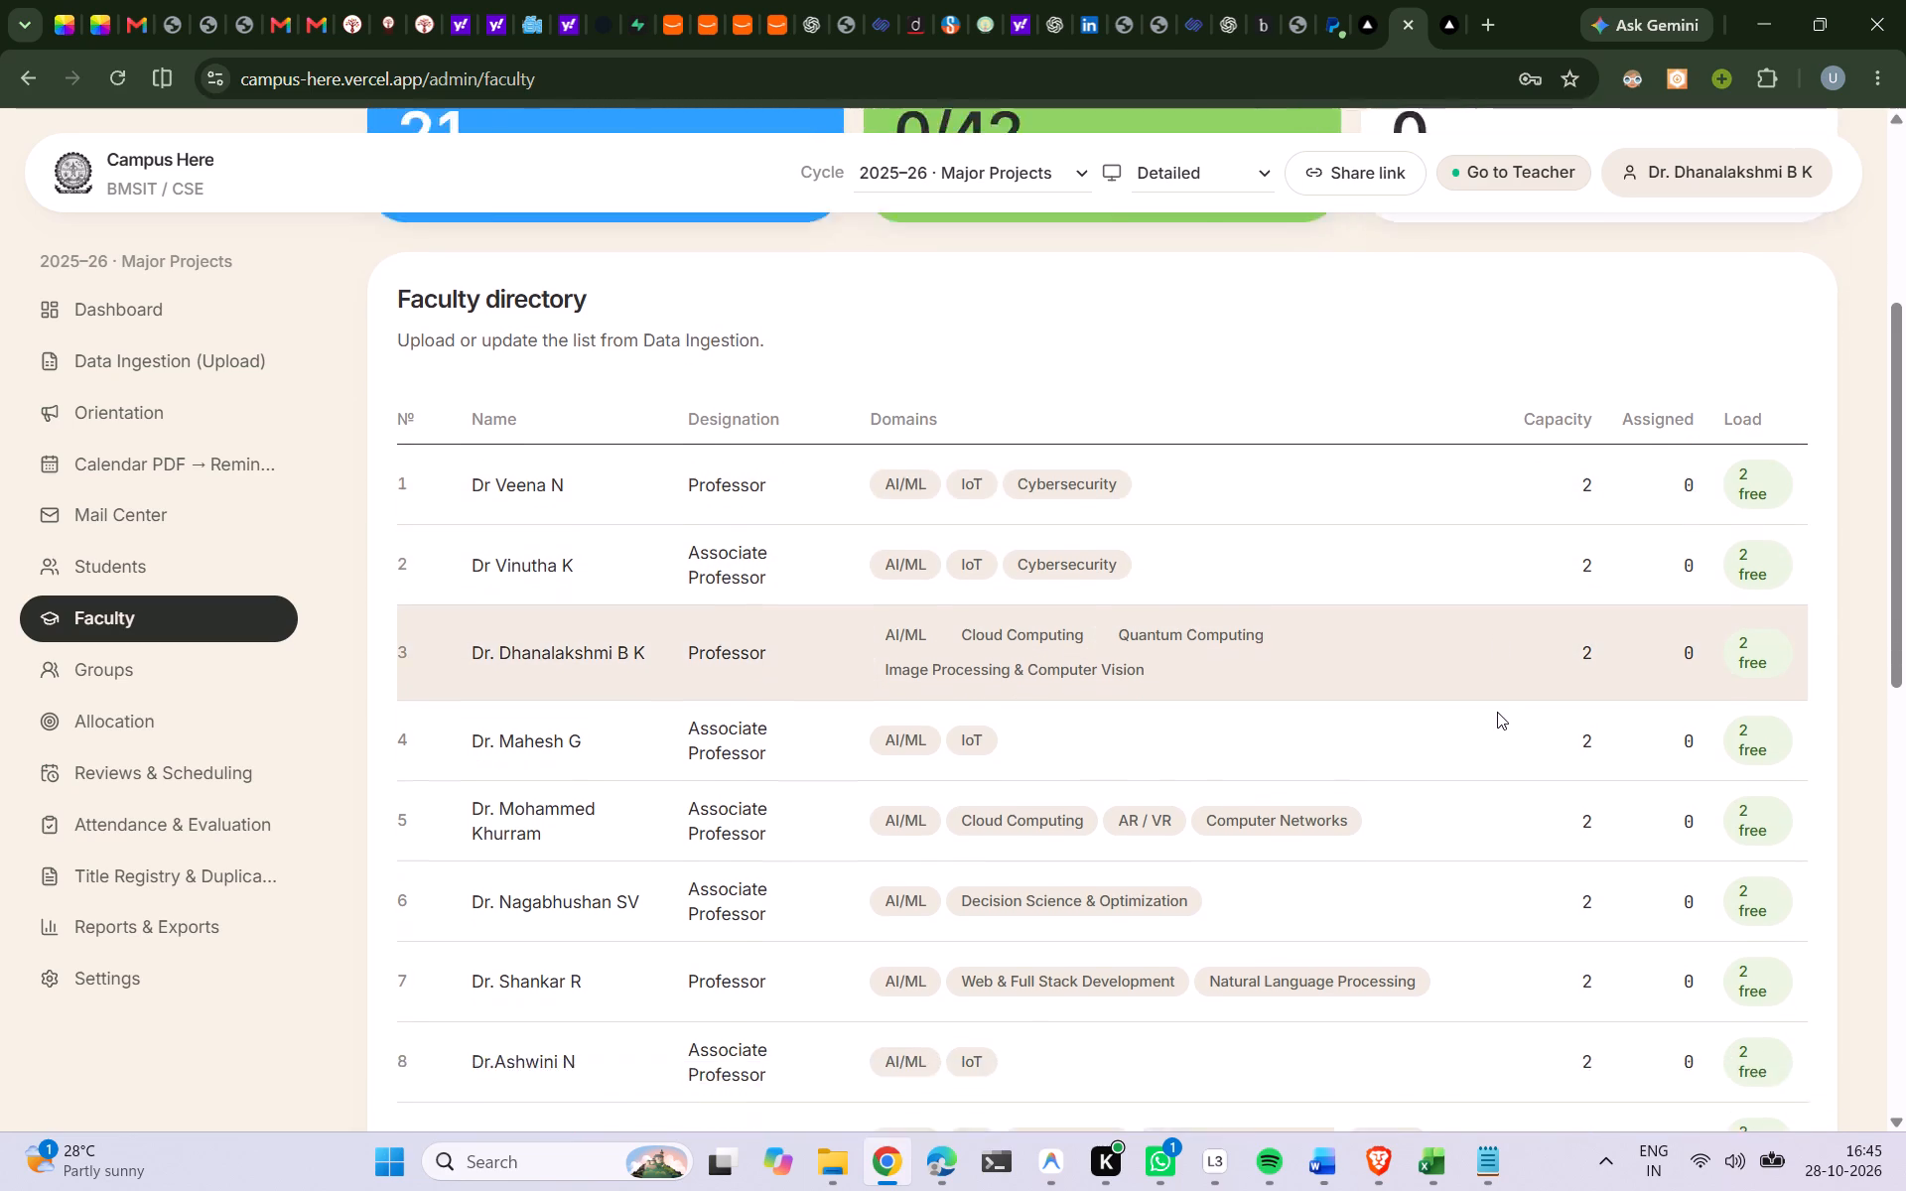
scroll(1497, 712, "down", 7)
scroll(1497, 712, "up", 1)
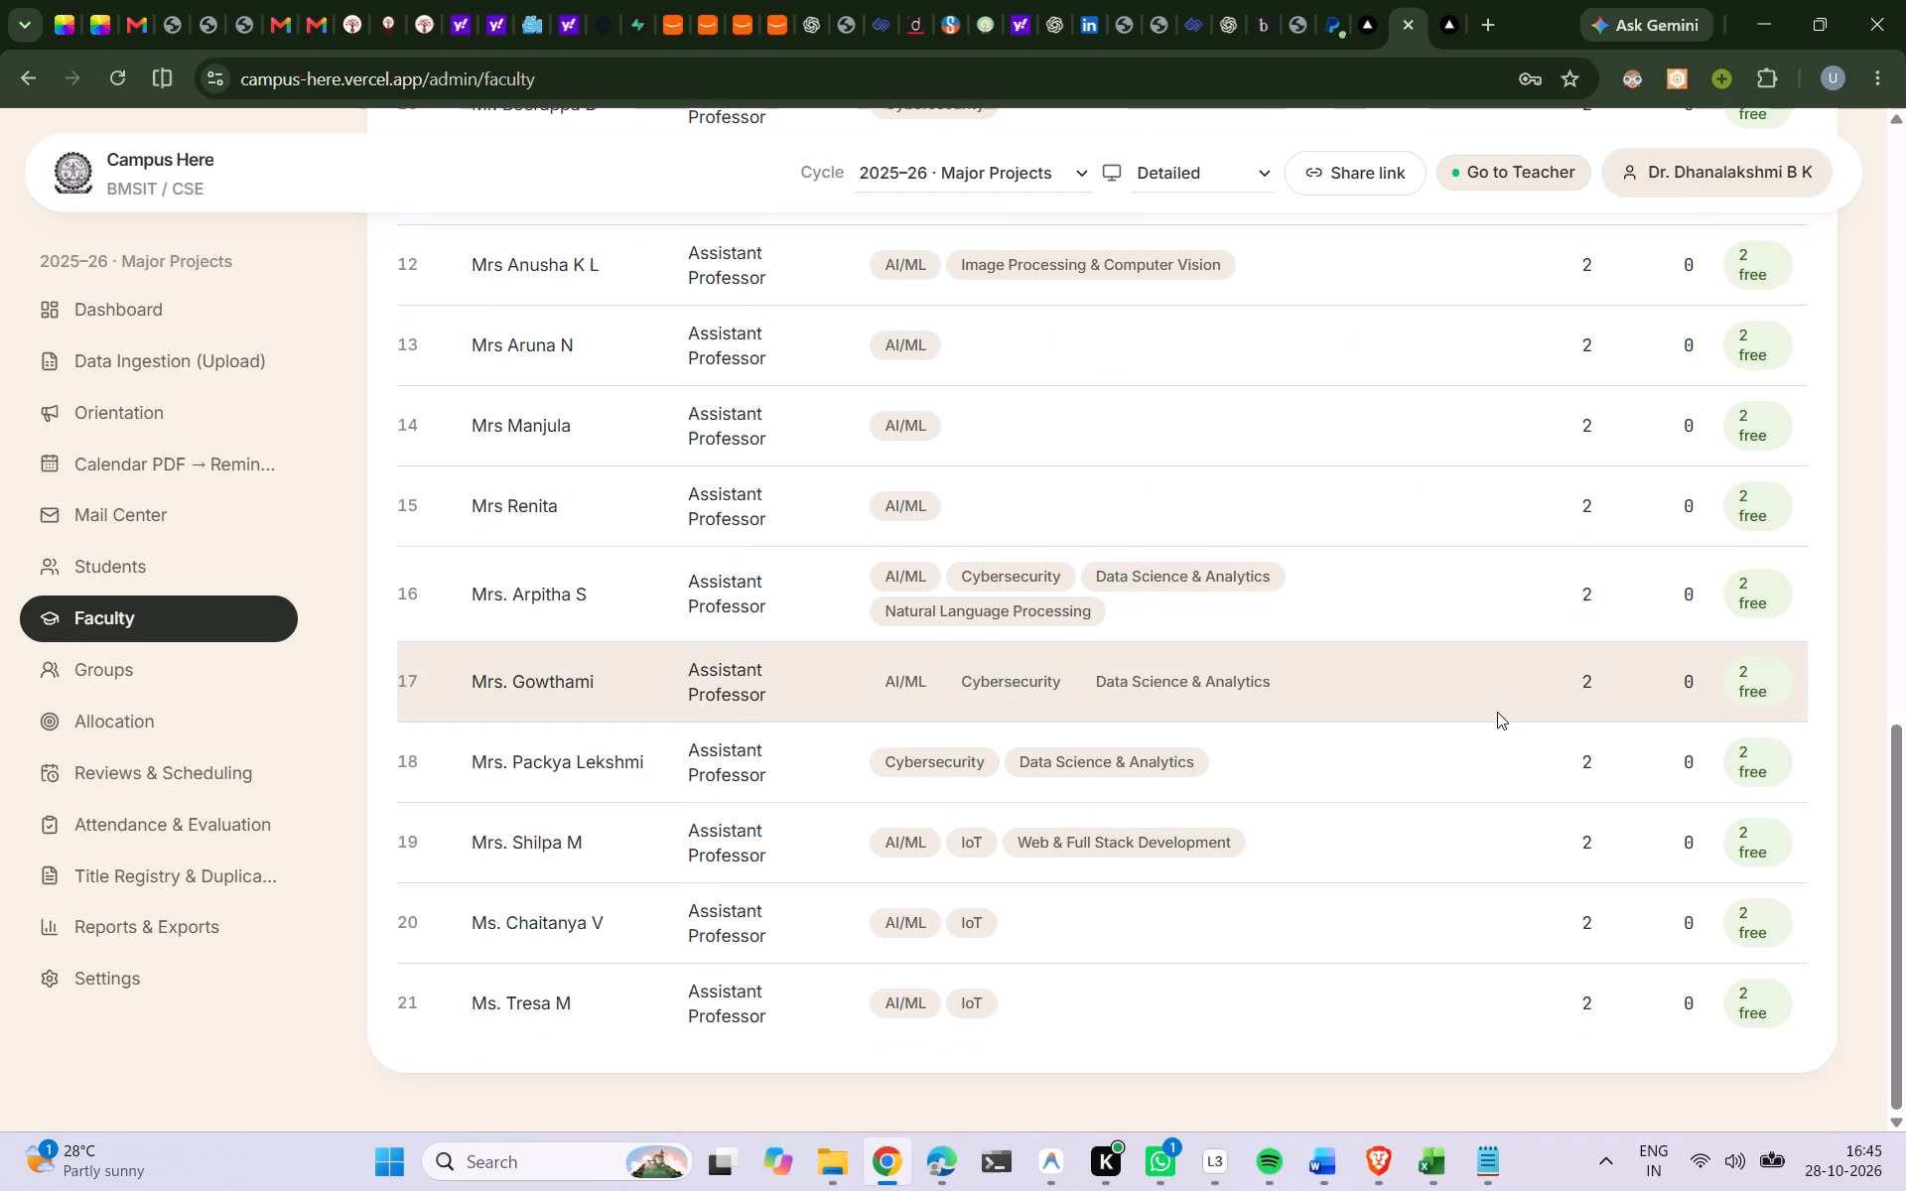
scroll(1497, 712, "up", 2)
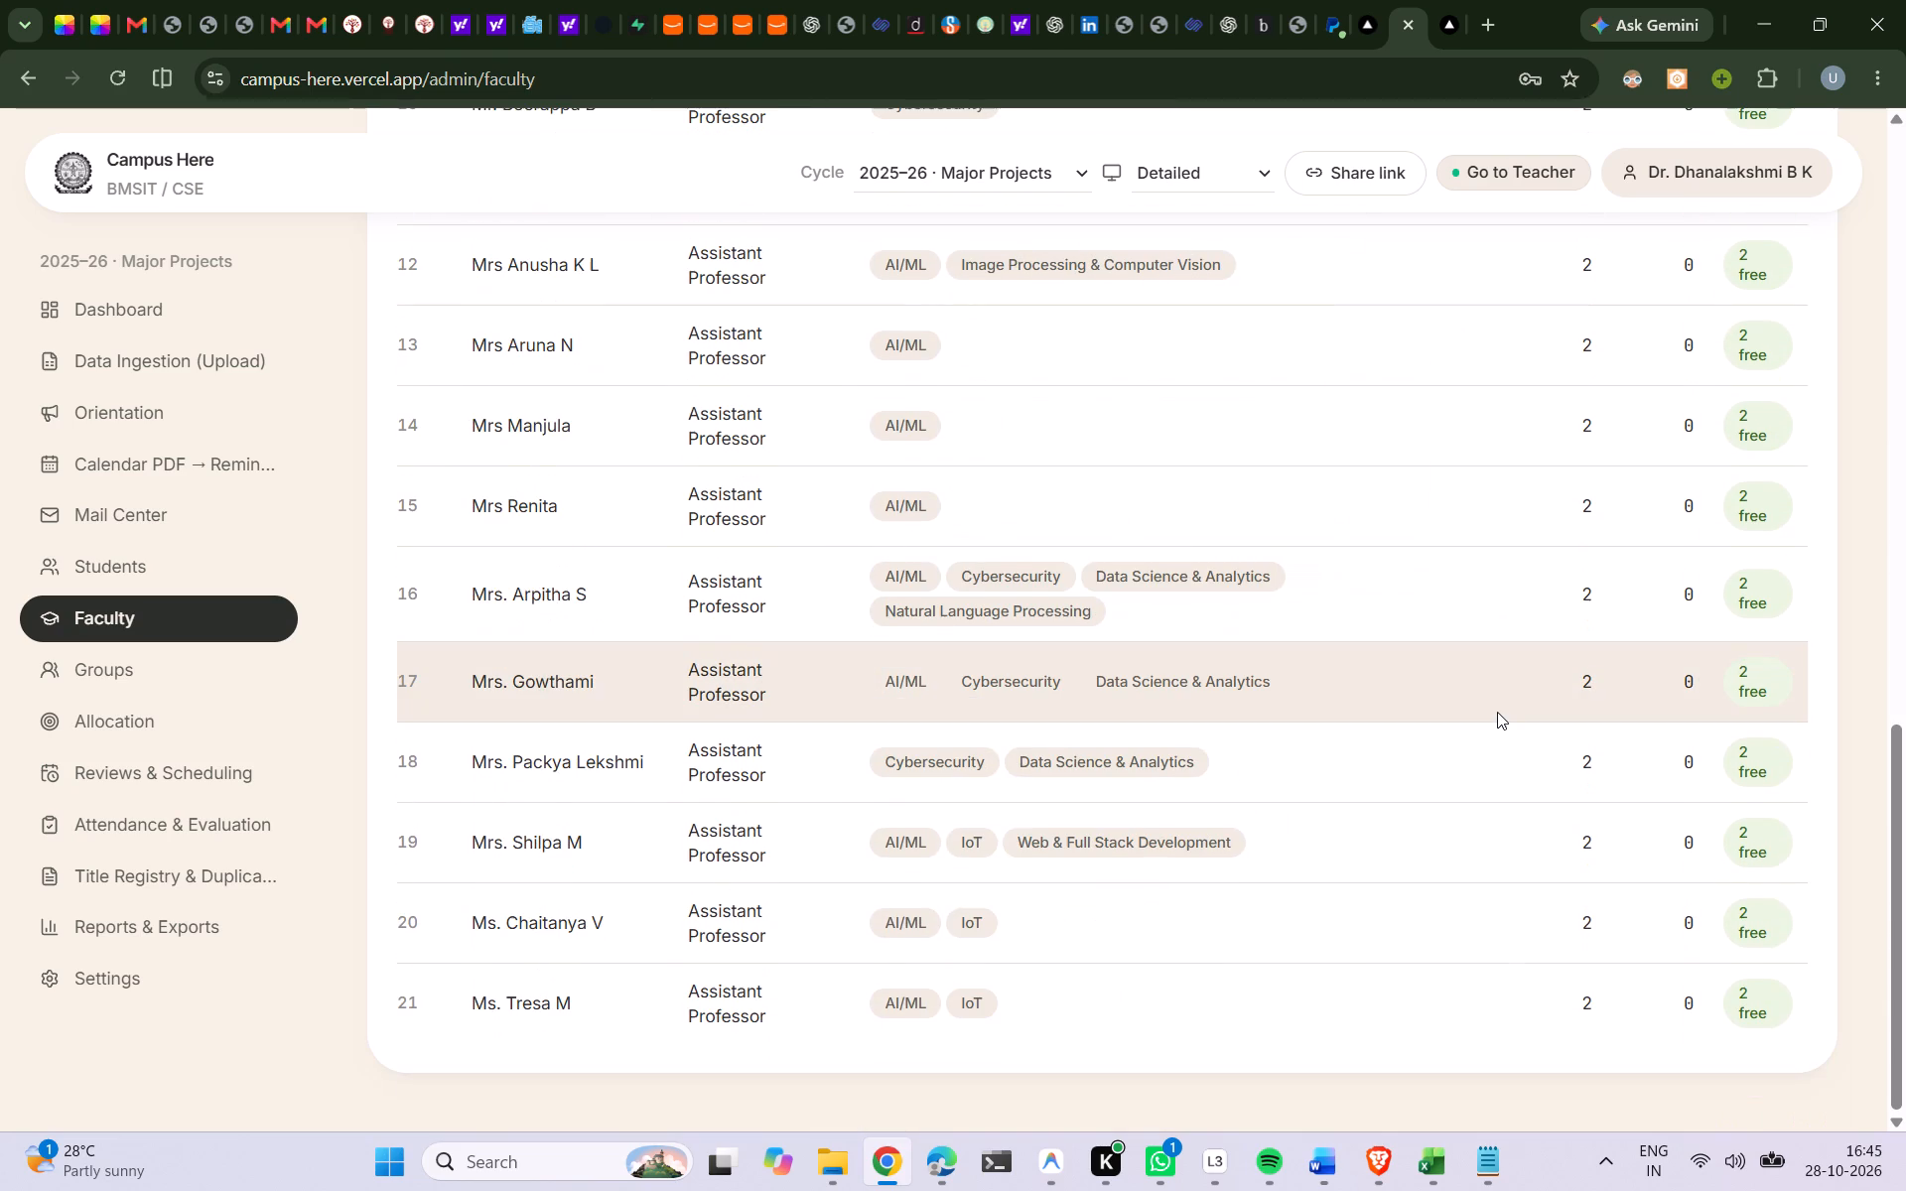
scroll(1497, 712, "up", 2)
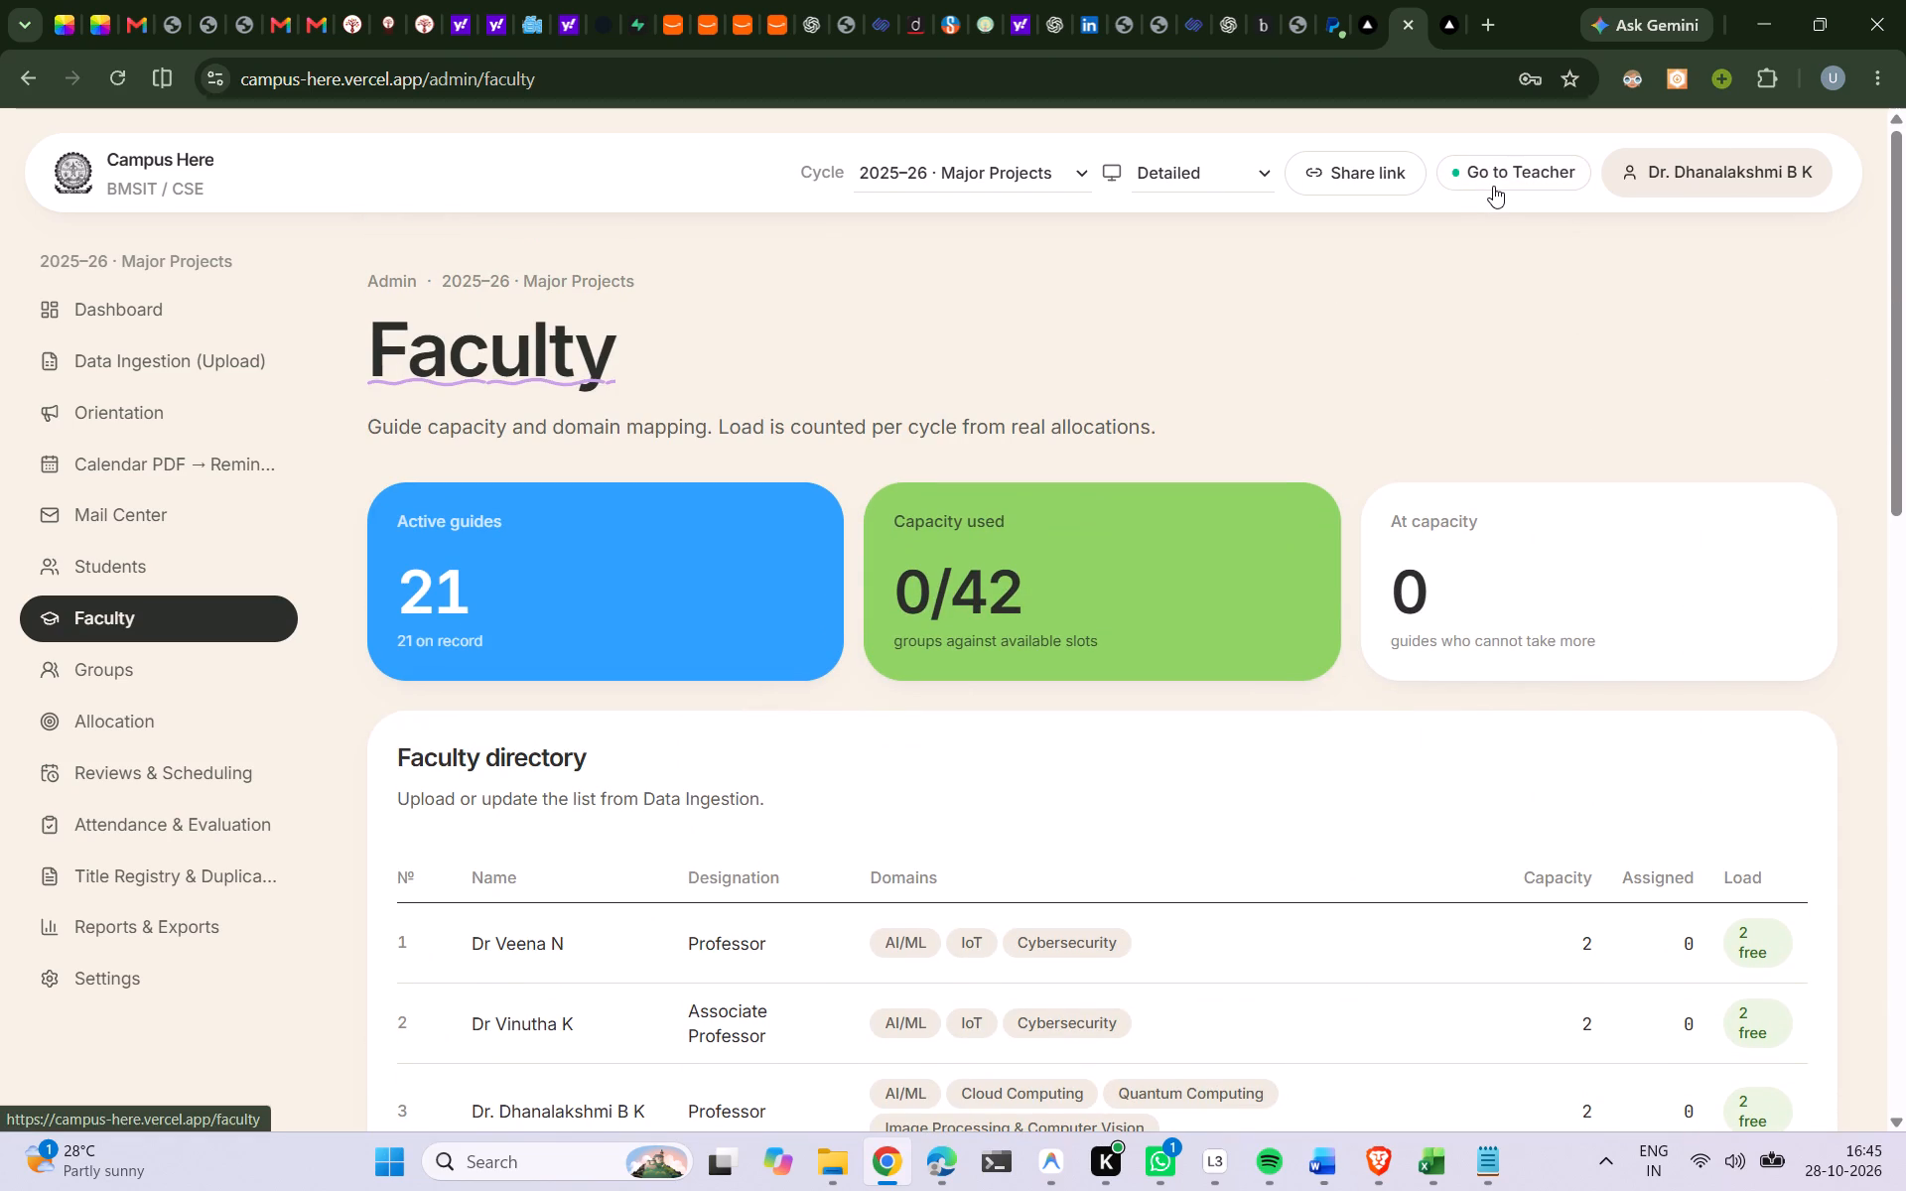
Try to switch from the admin area to the teacher view.
left_click(1493, 186)
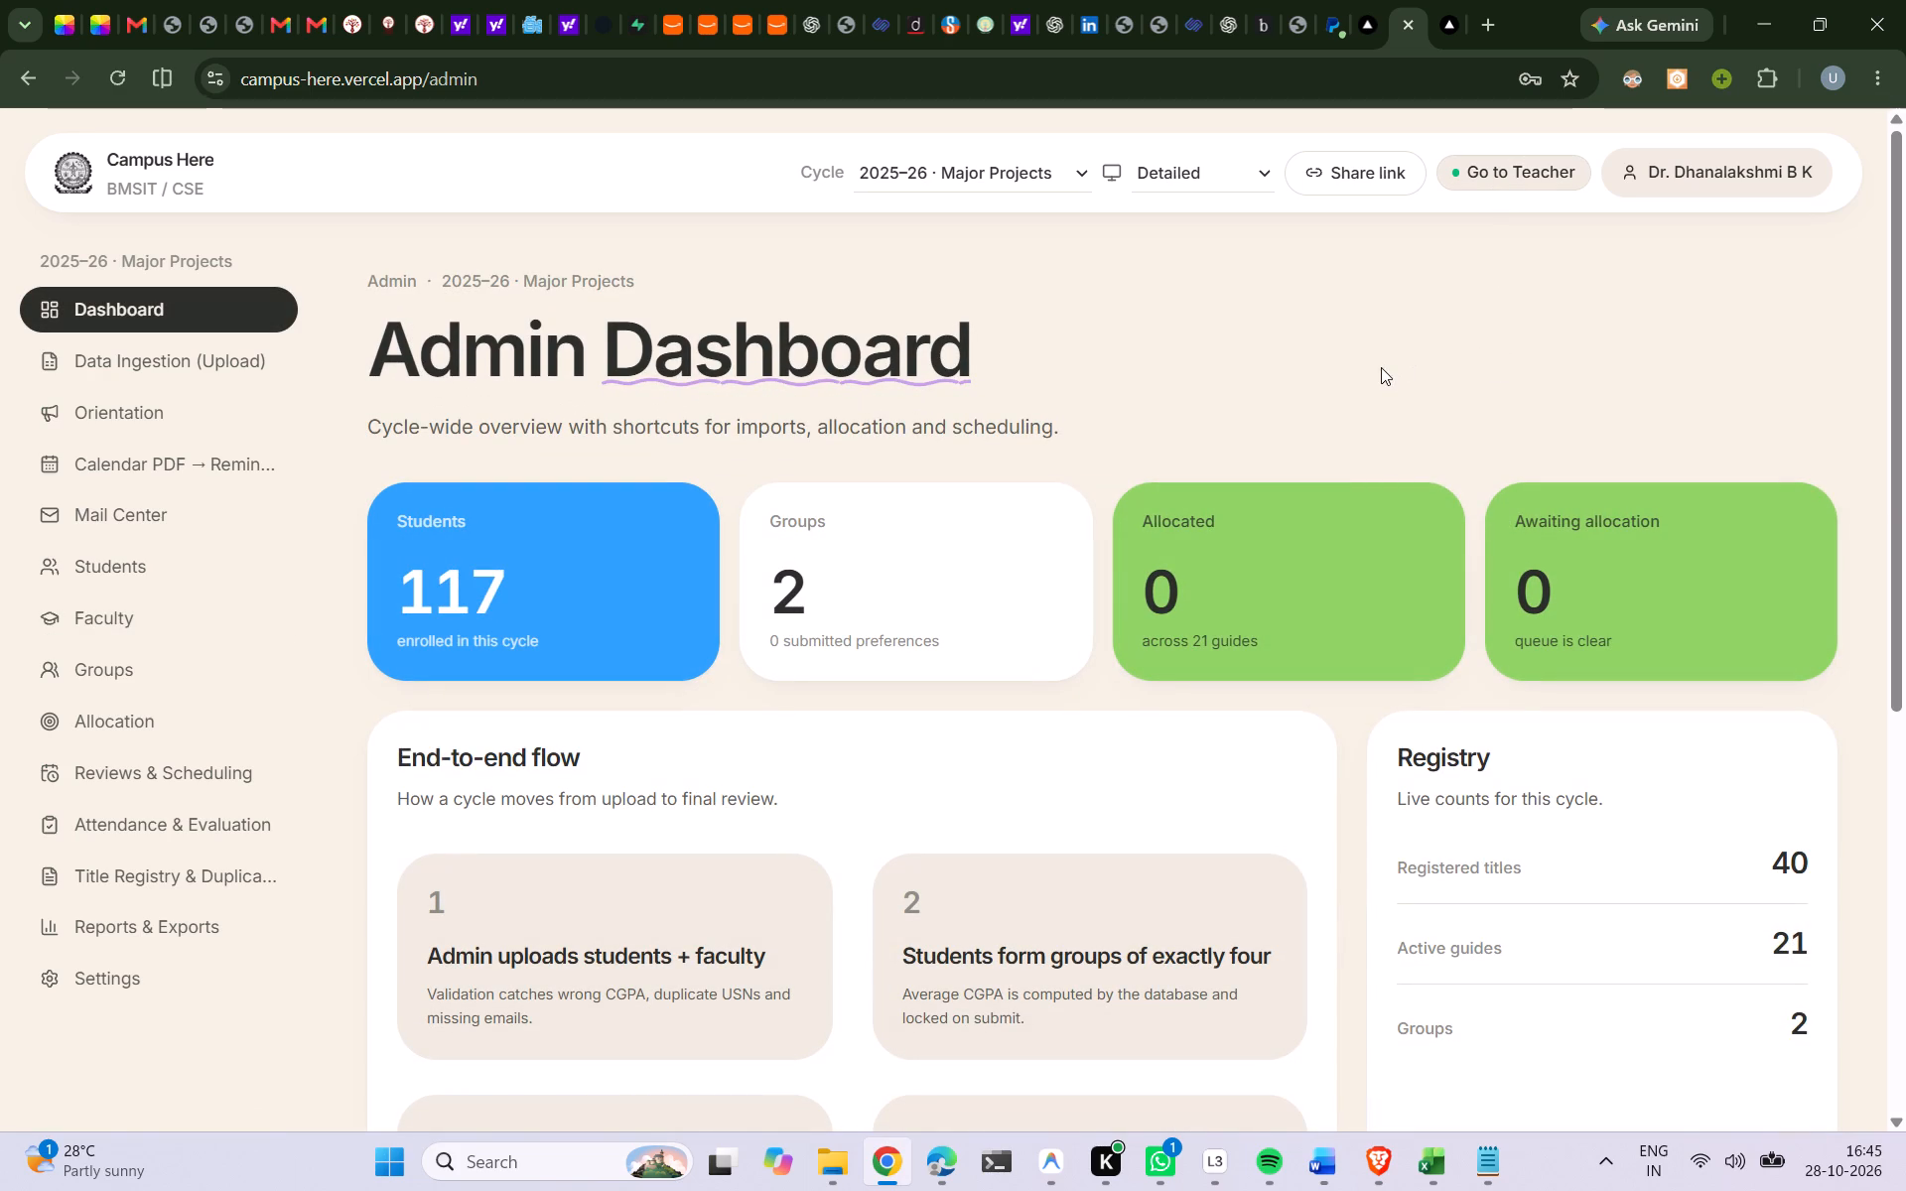
Review the Admin Dashboard's end-to-end flow, registry and most recent allocations.
scroll(1381, 367, "down", 7)
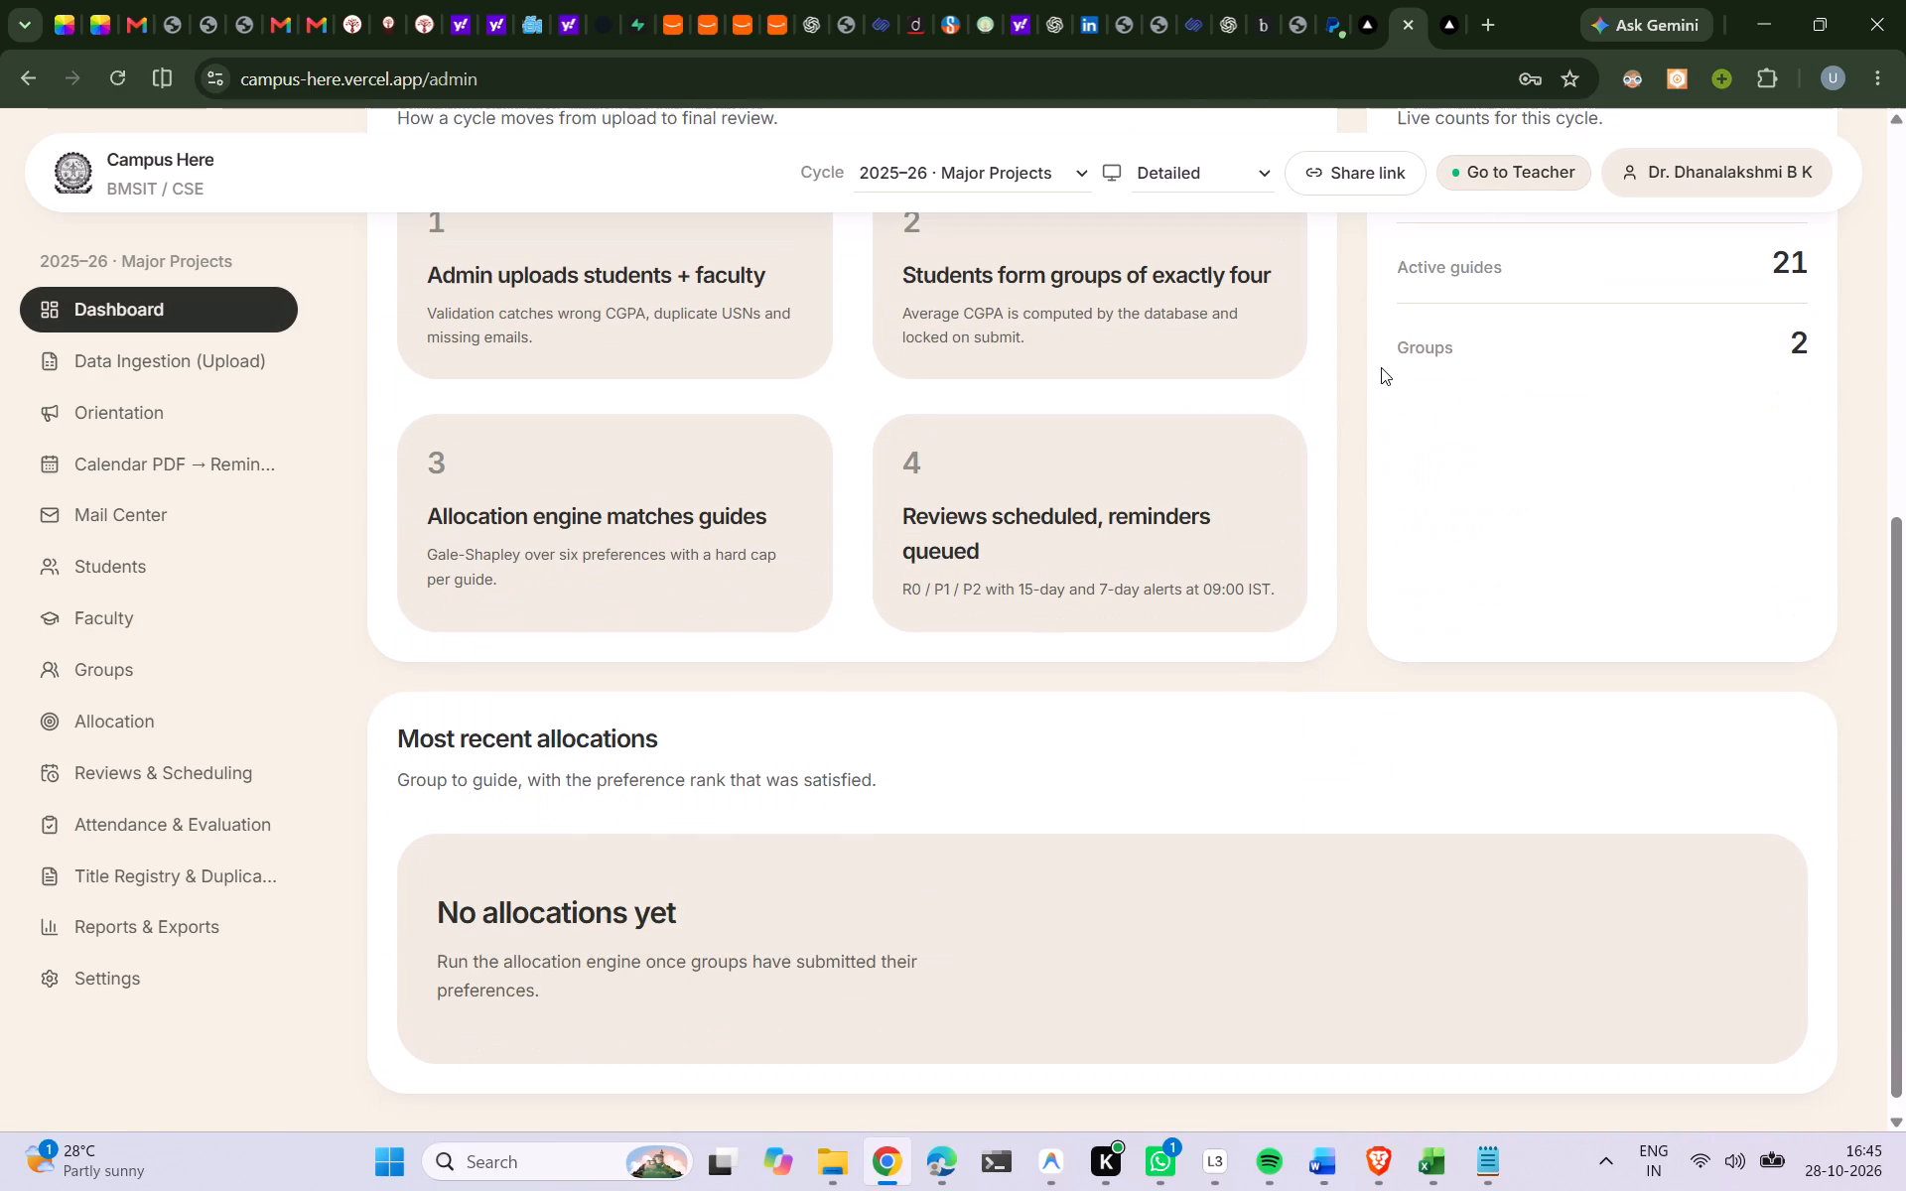
scroll(1254, 614, "up", 3)
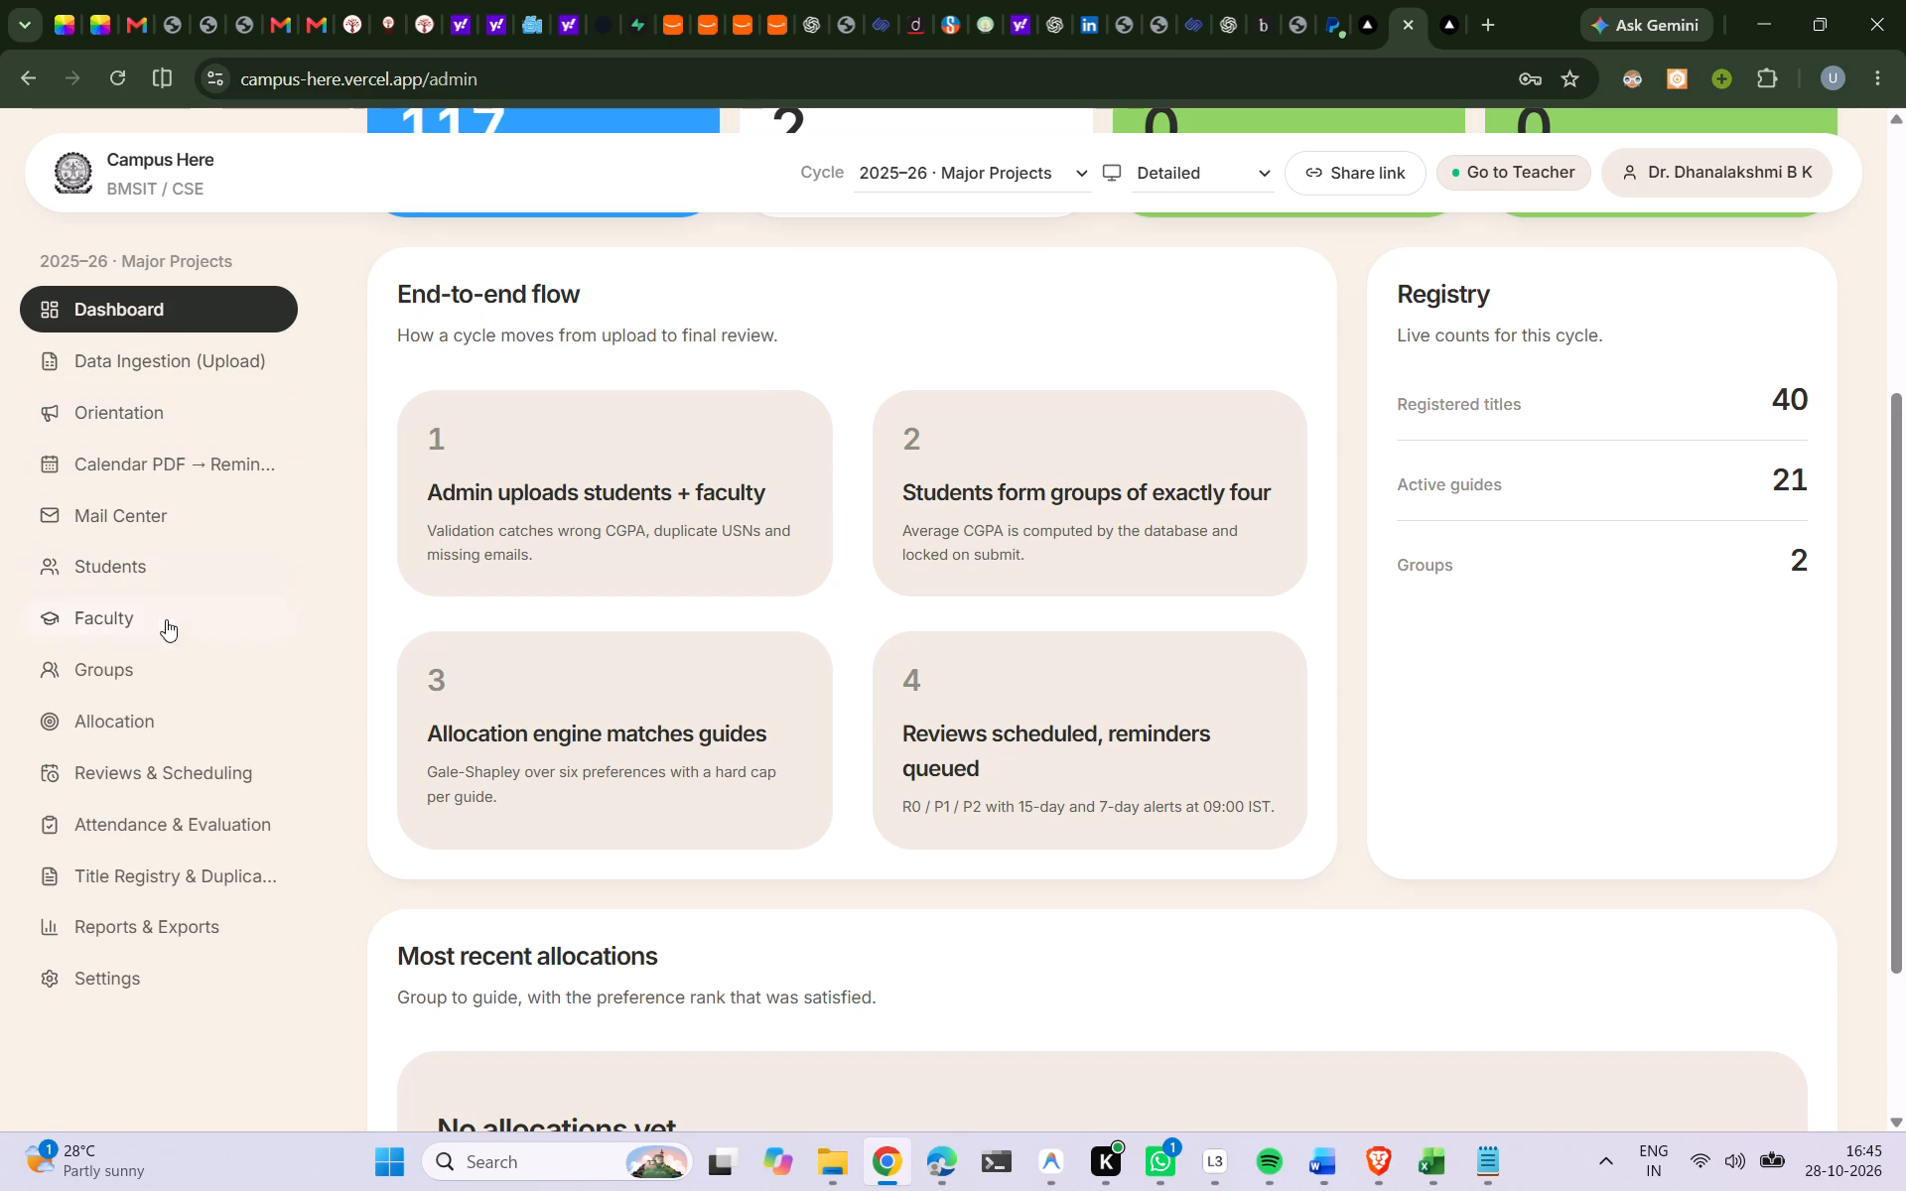
Review the admin Groups page for each group's membership, average CGPA, preference progress, guide and status.
left_click(164, 647)
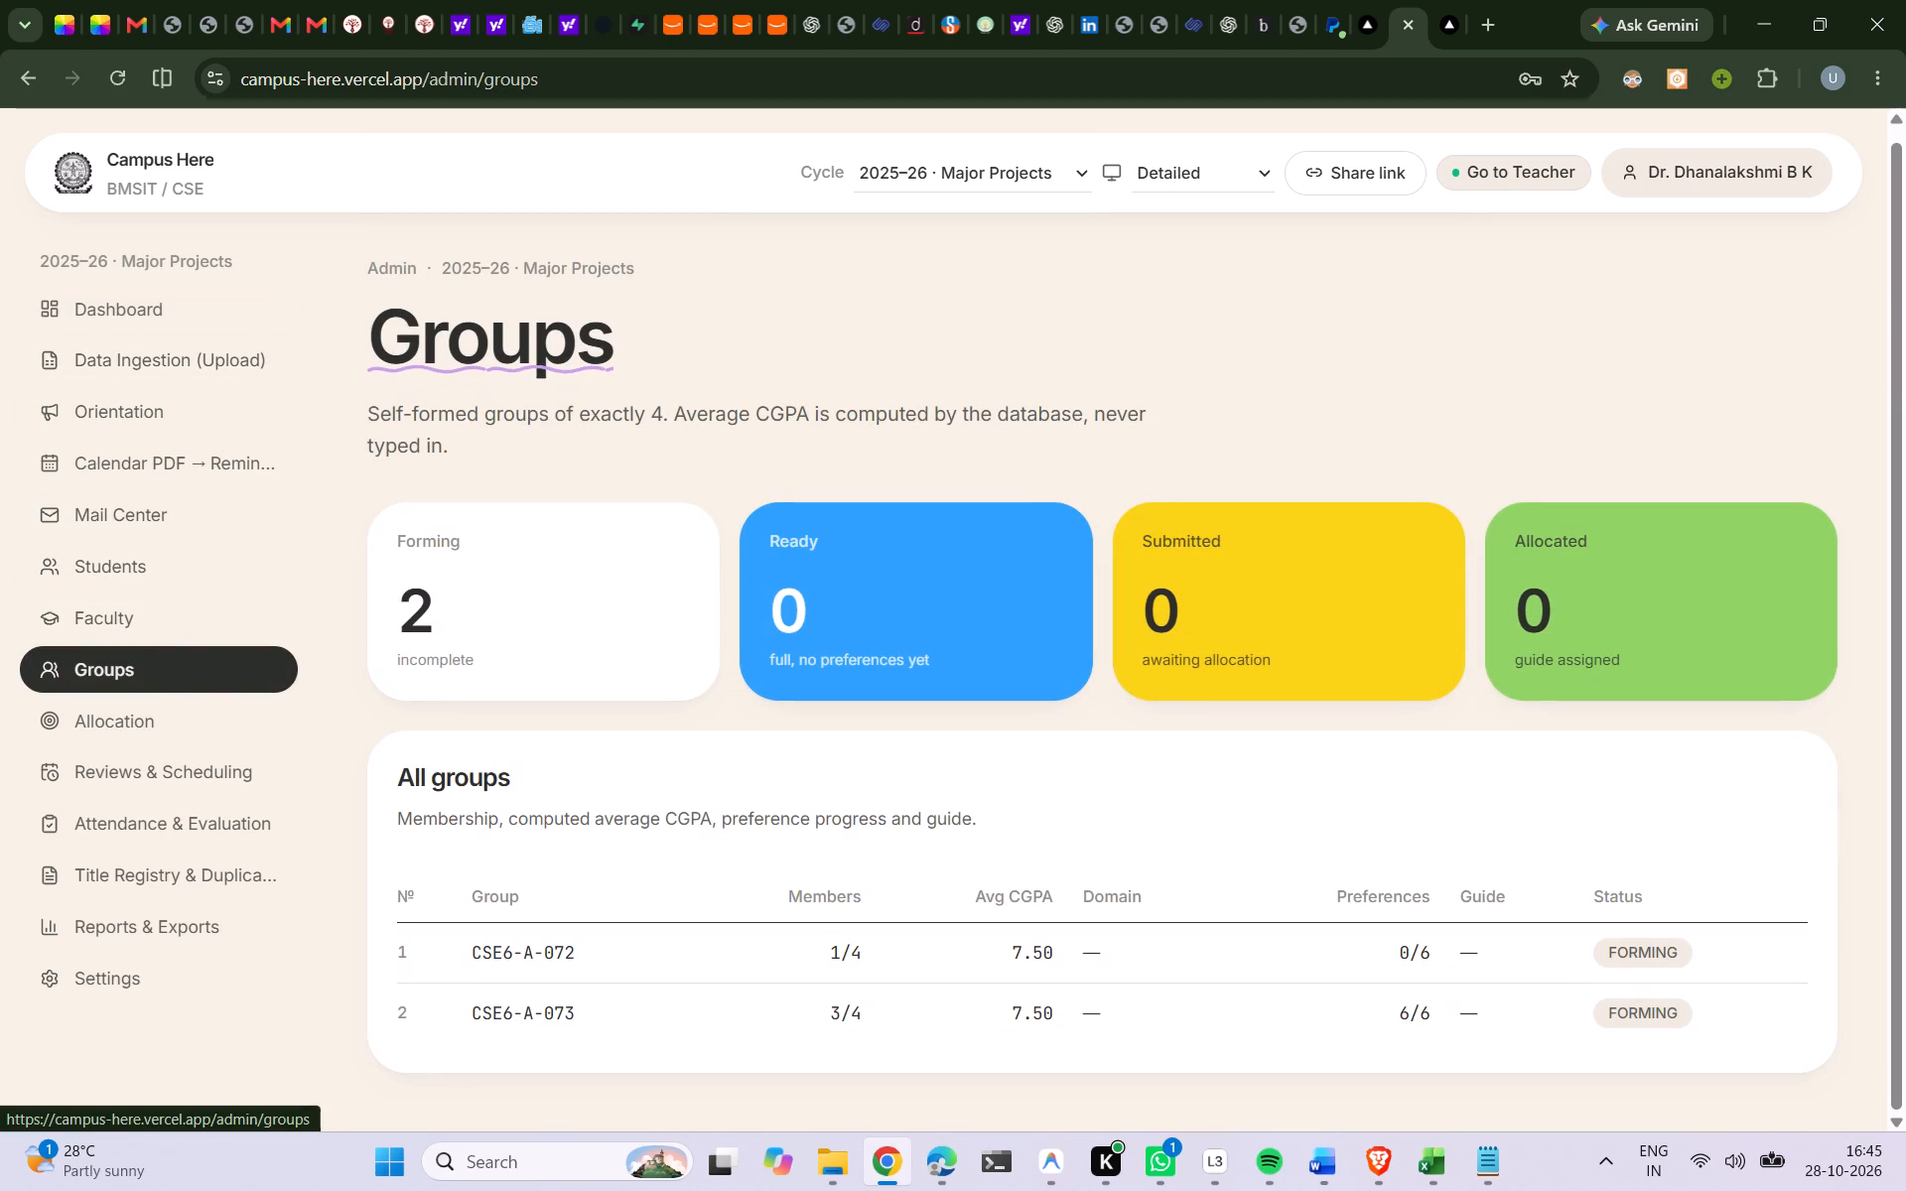
scroll(469, 667, "down", 3)
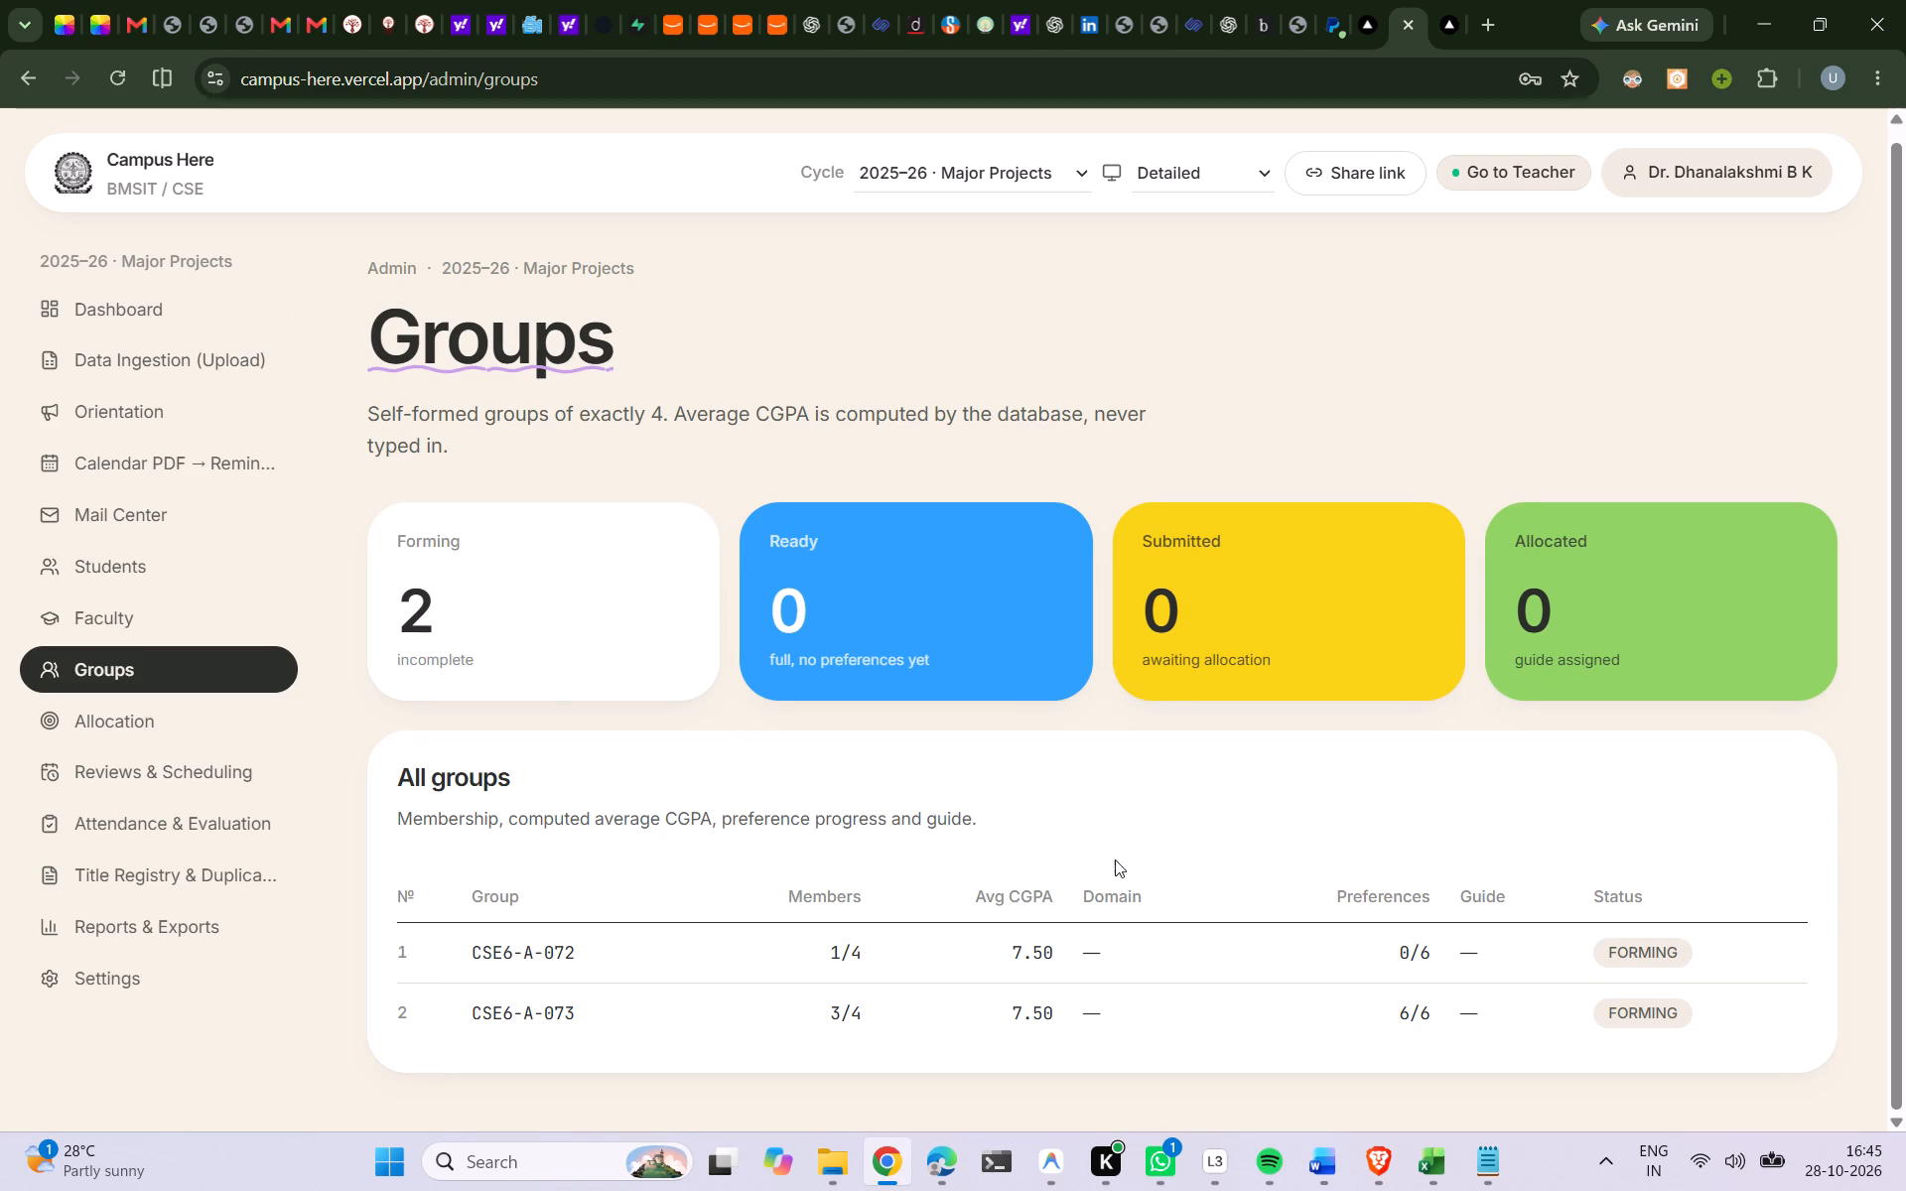
left_click(566, 956)
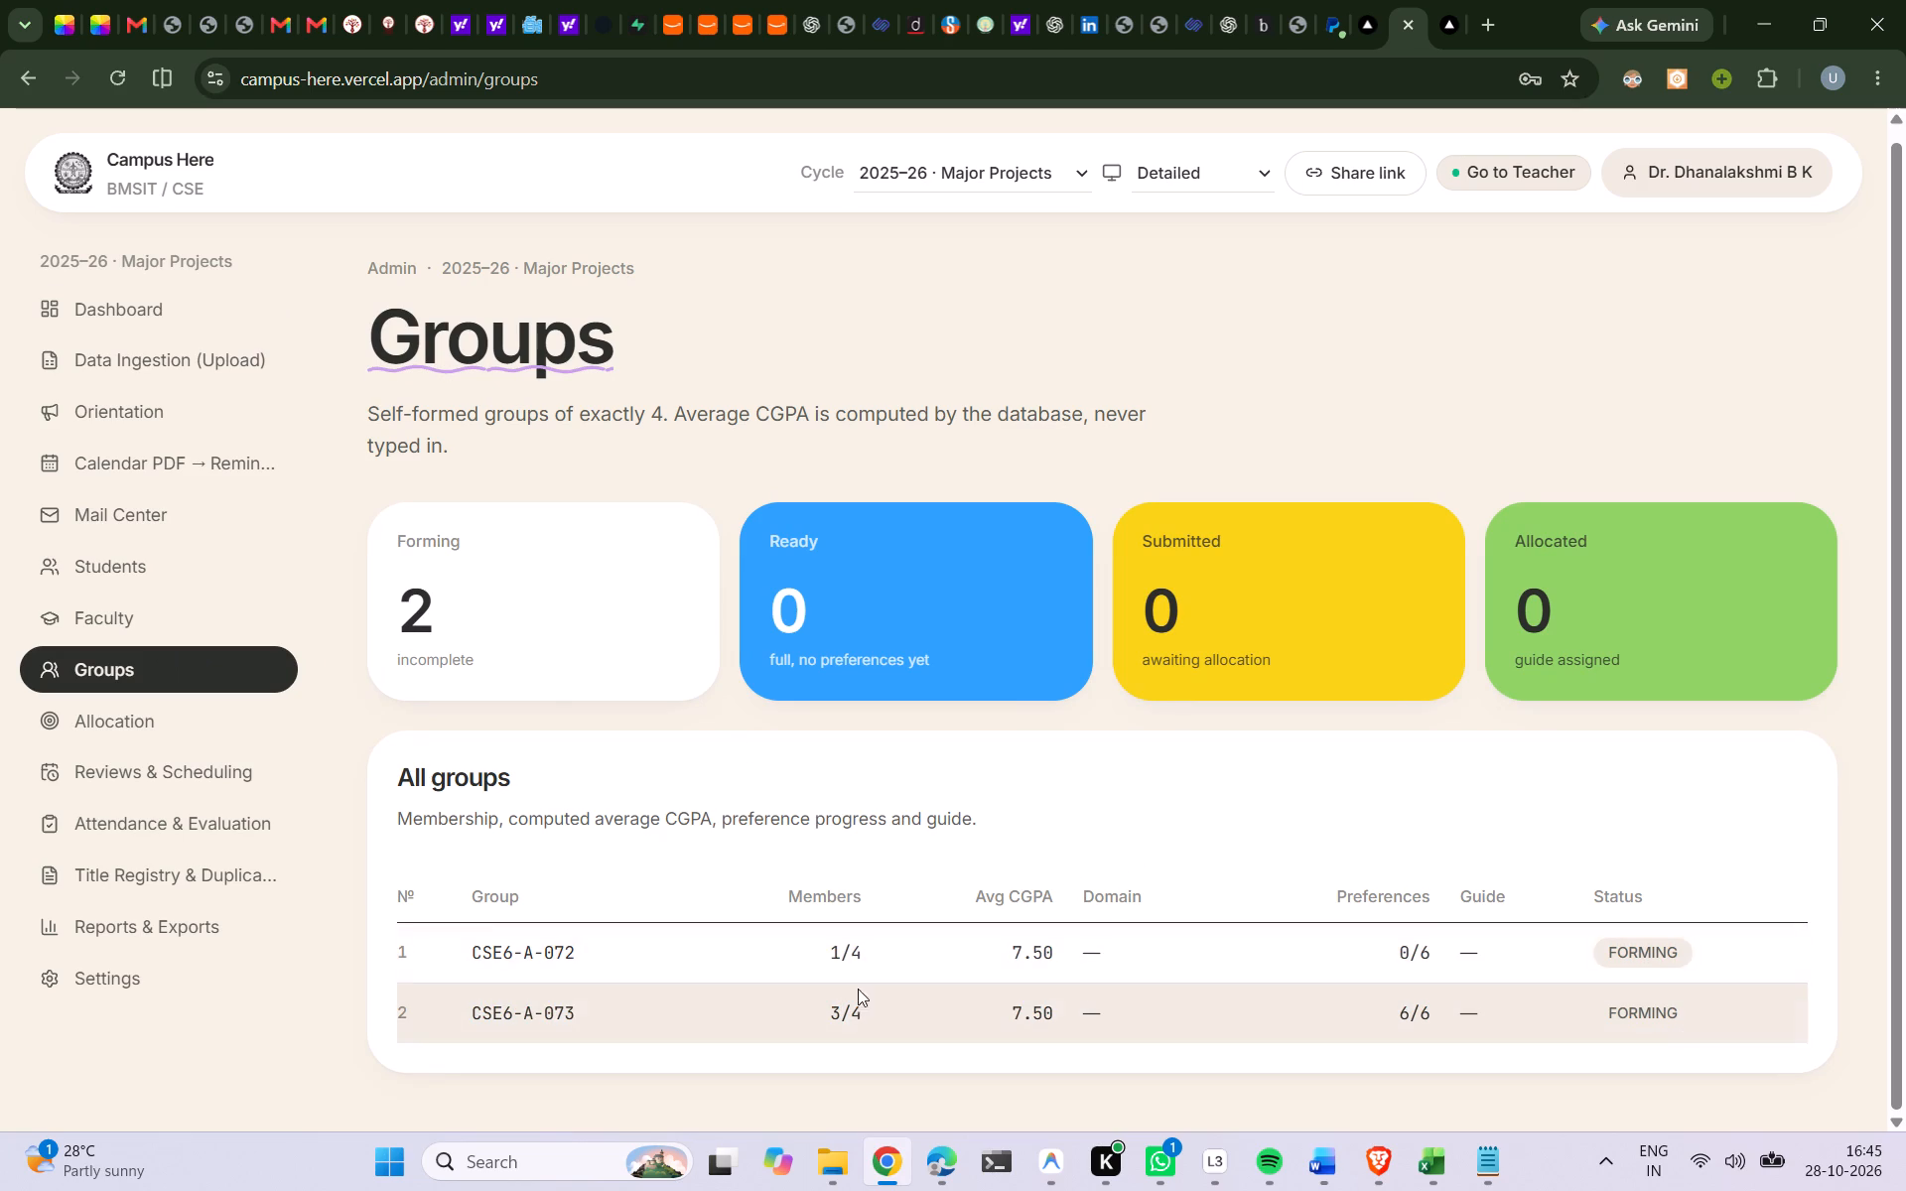
double_click(839, 950)
scroll(839, 950, "down", 1)
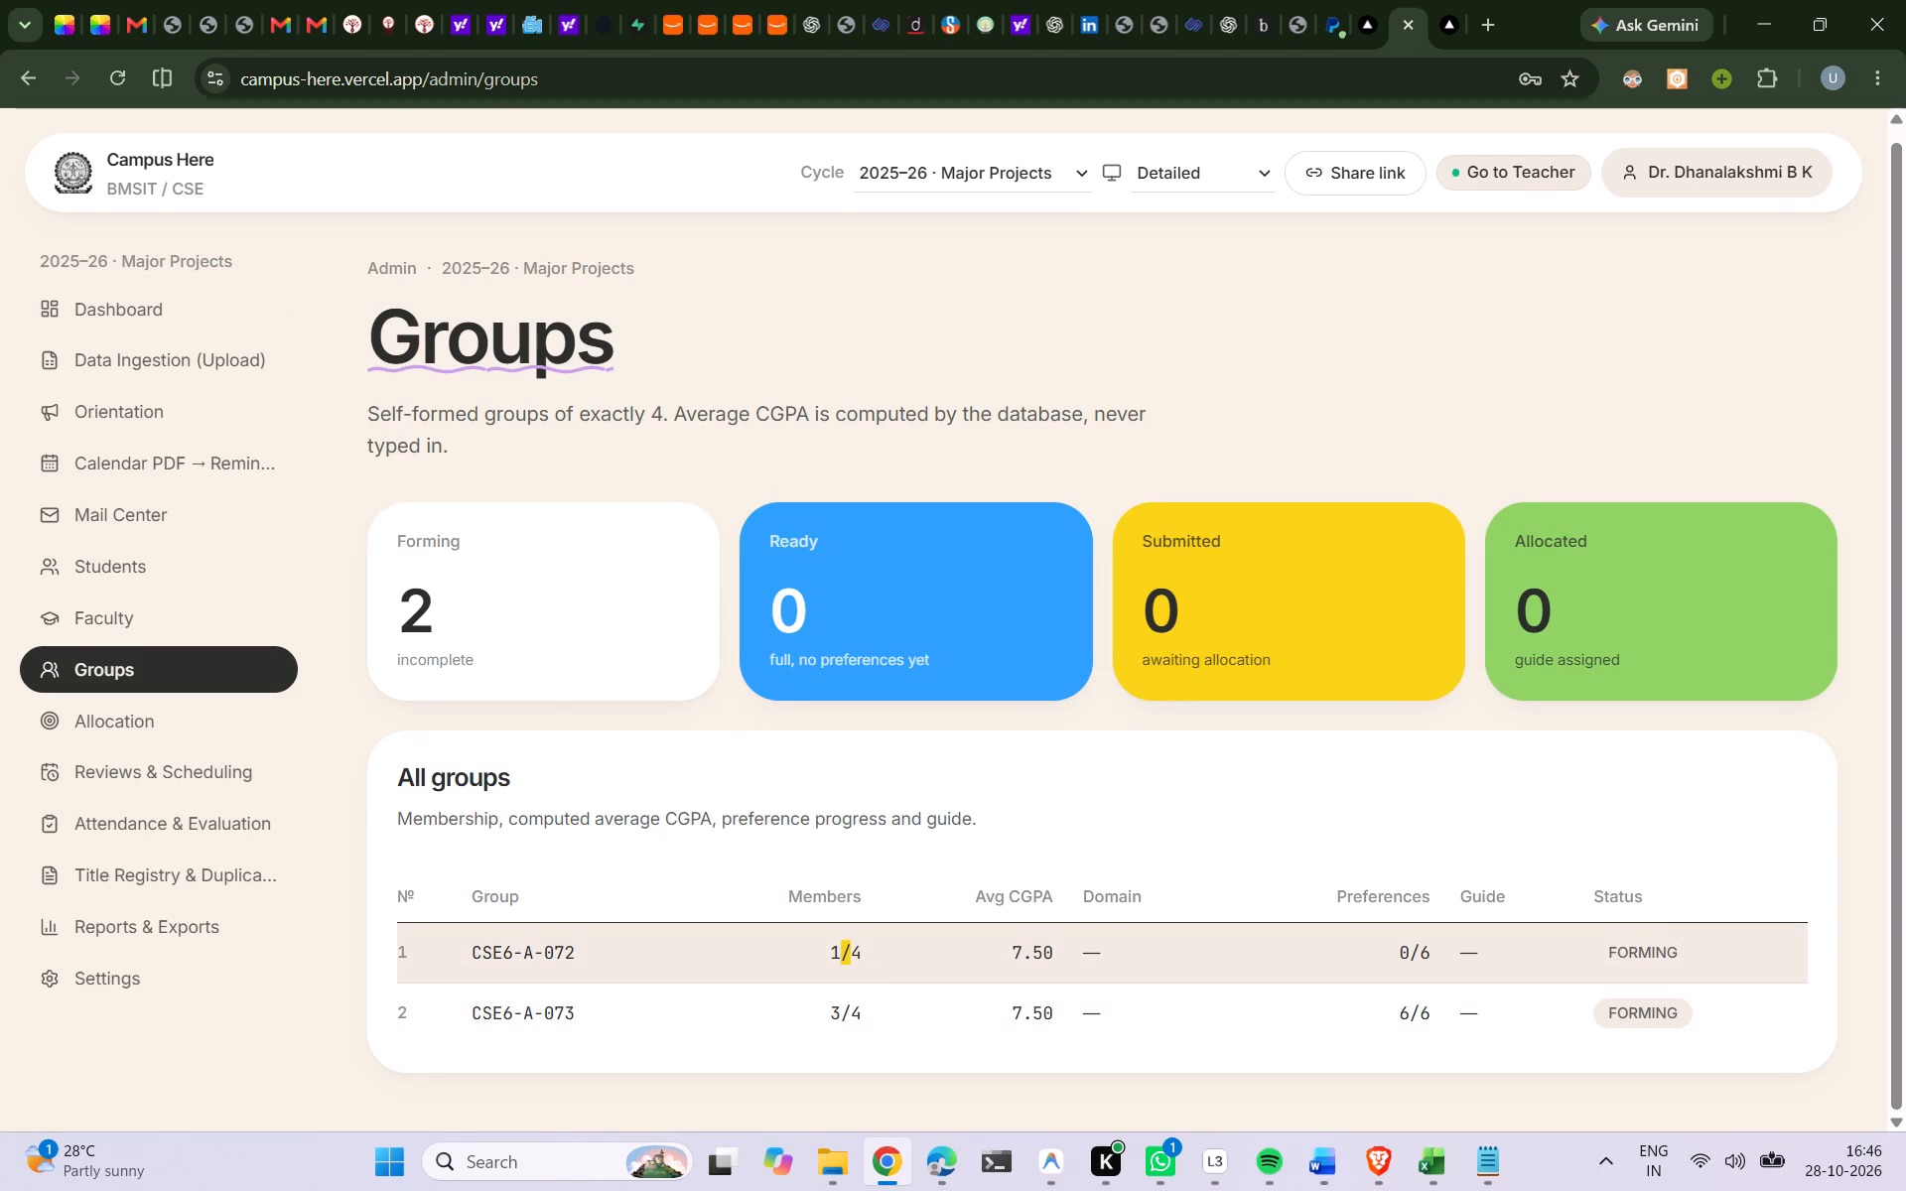
Review the Allocation page's matching summary, Gale-Shapley allocation control, unallocated queue and run history.
left_click_drag(222, 691, 234, 739)
left_click(234, 739)
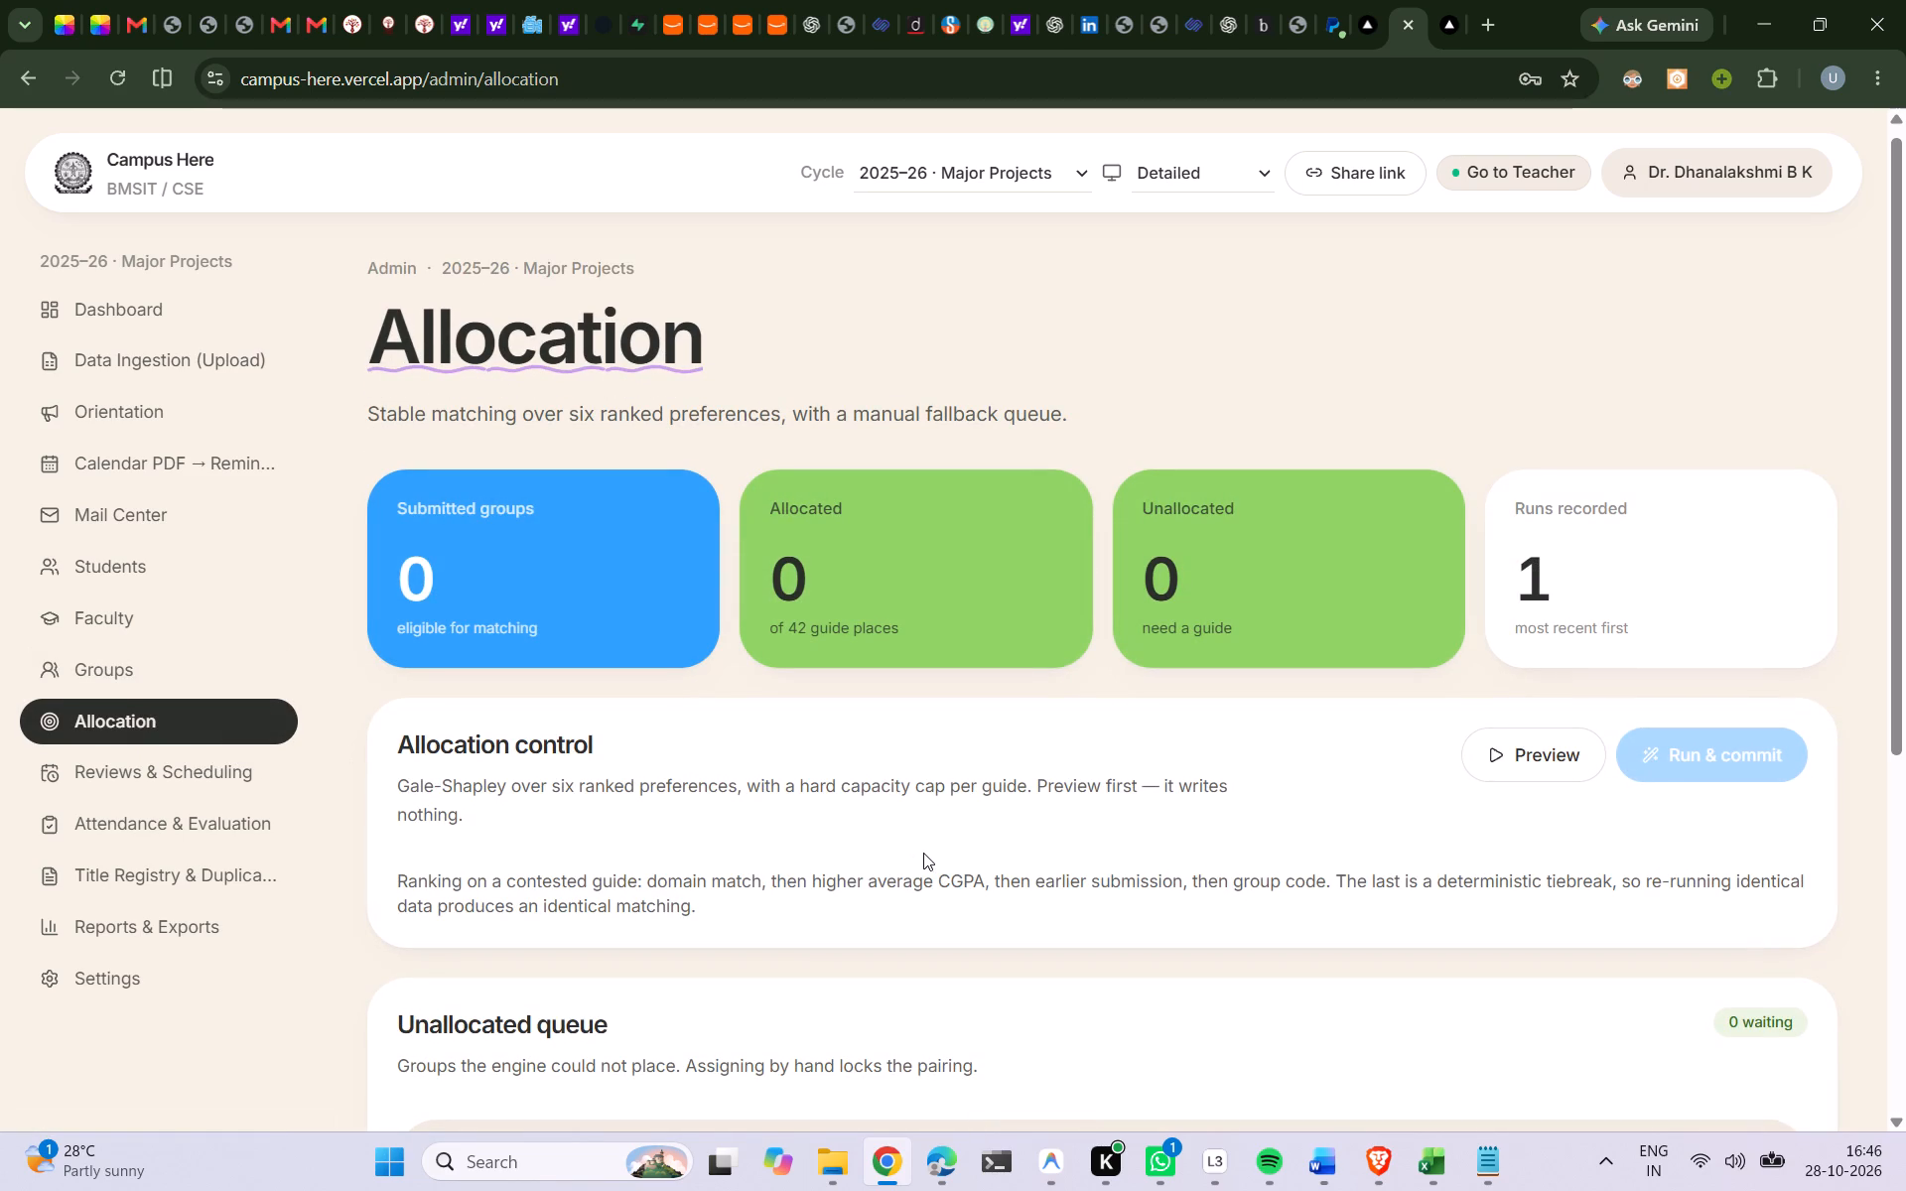
scroll(923, 853, "down", 6)
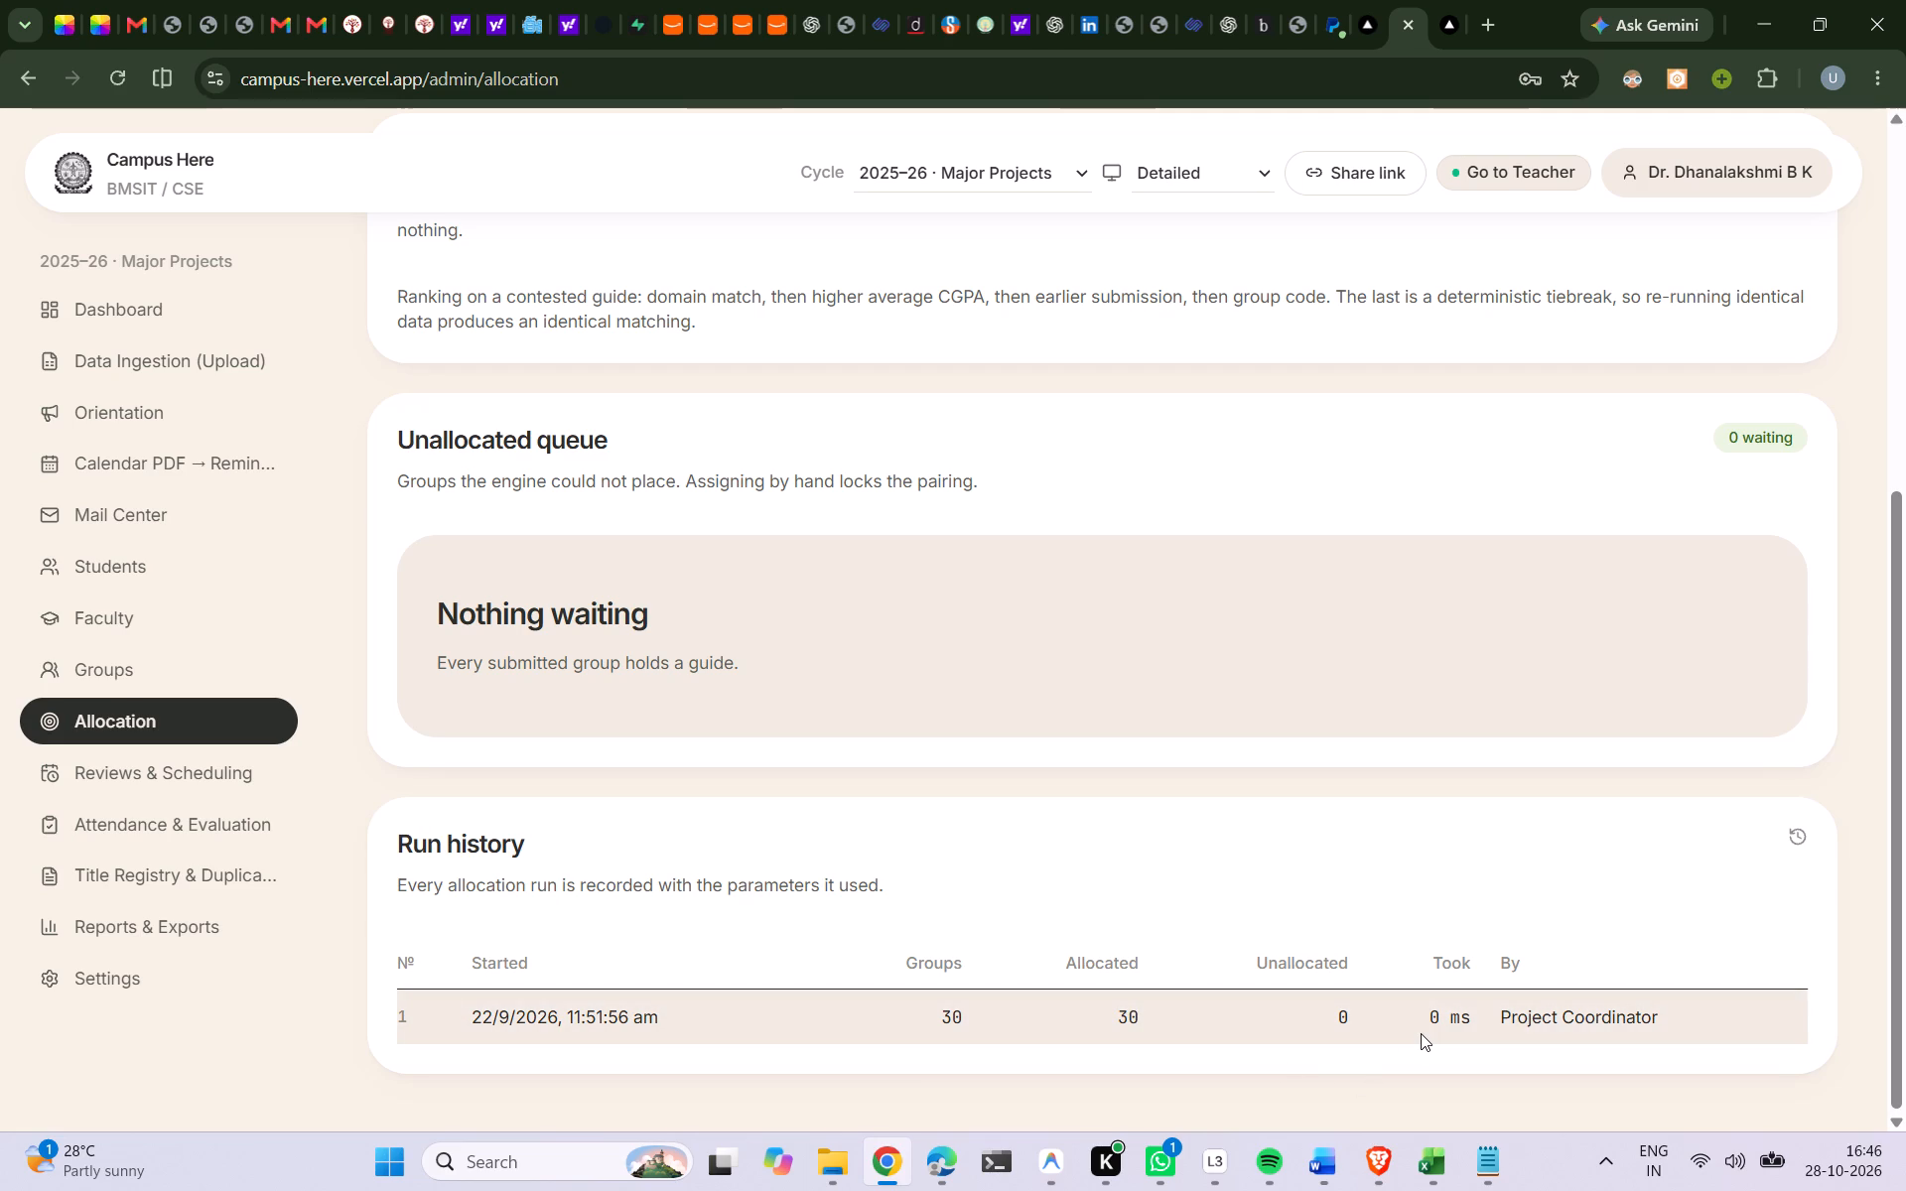
scroll(1421, 1033, "up", 4)
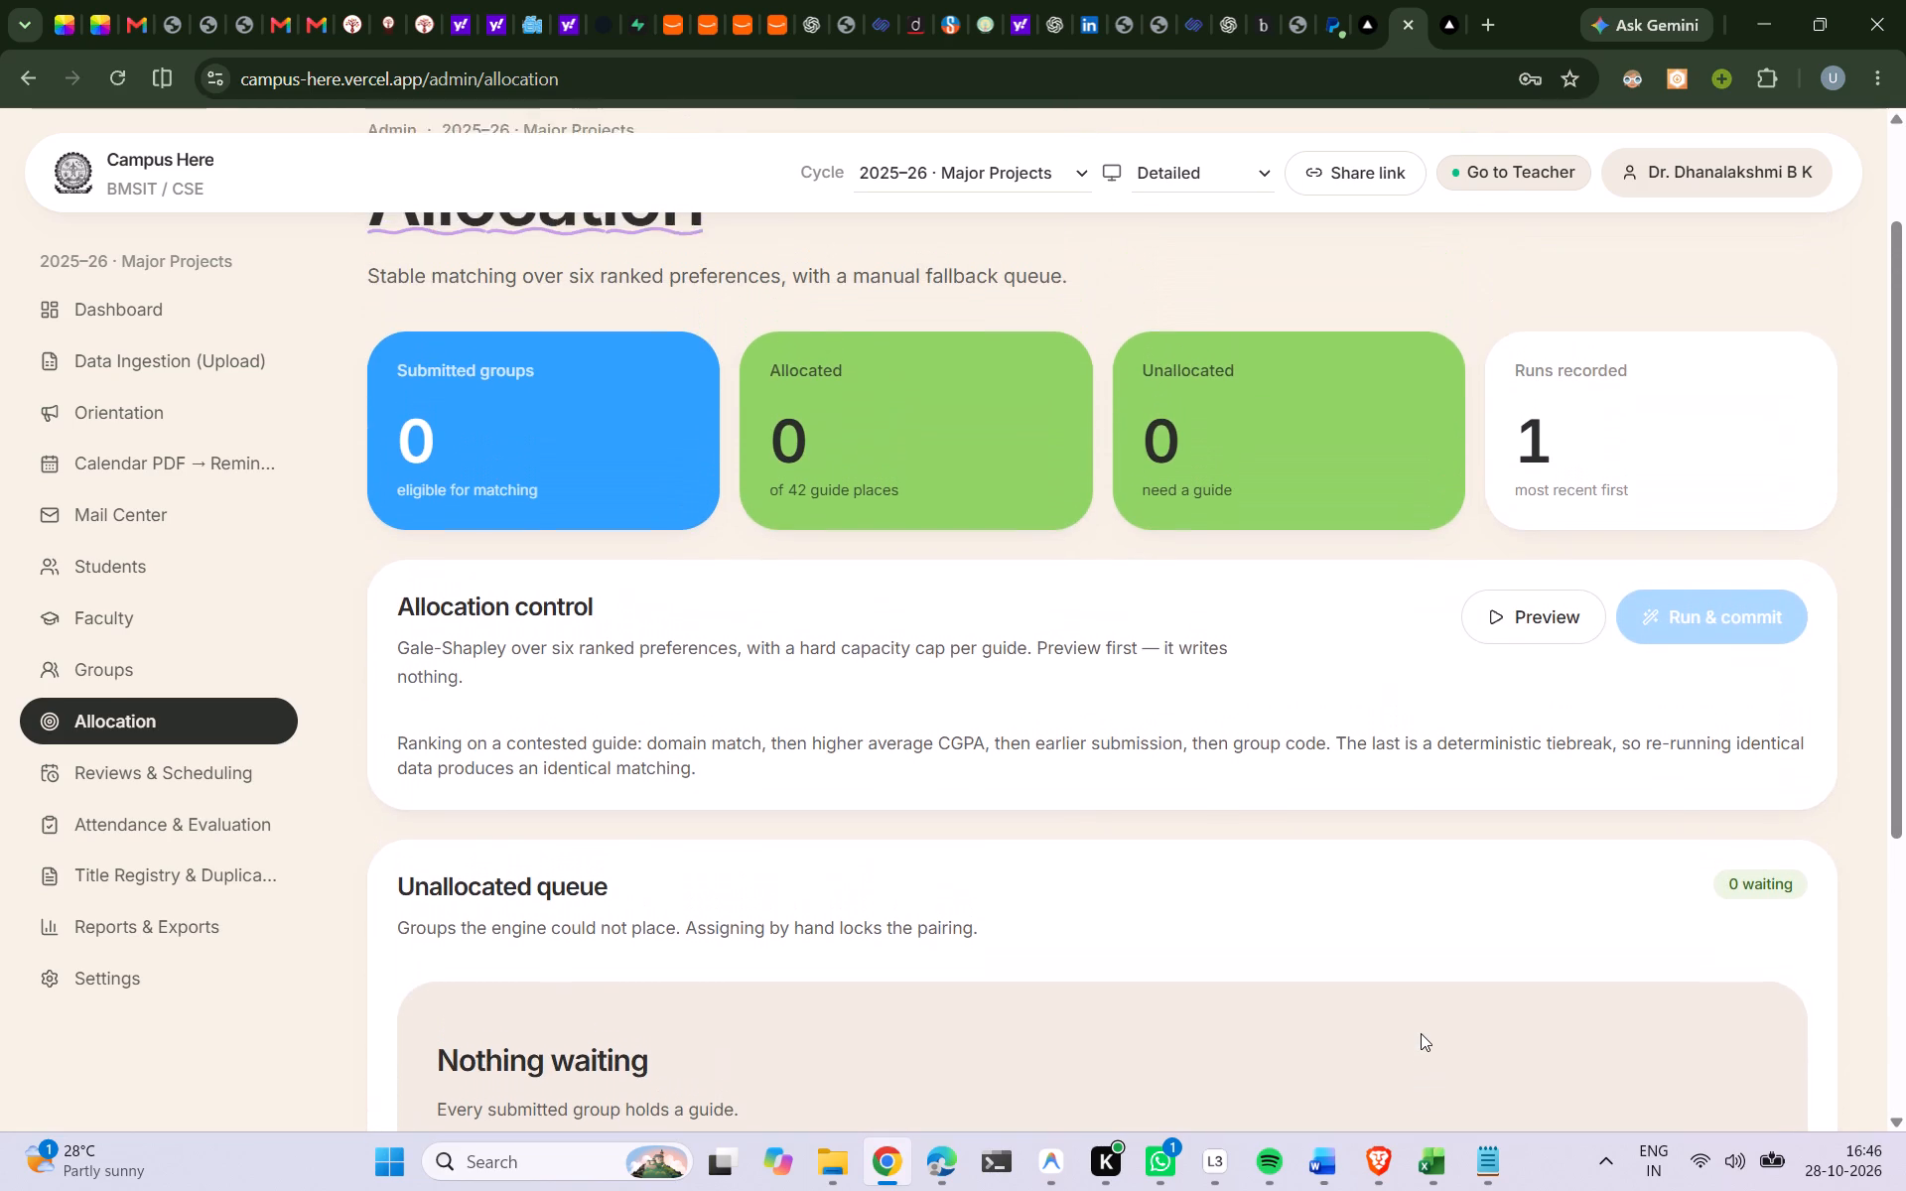
scroll(1421, 1033, "up", 1)
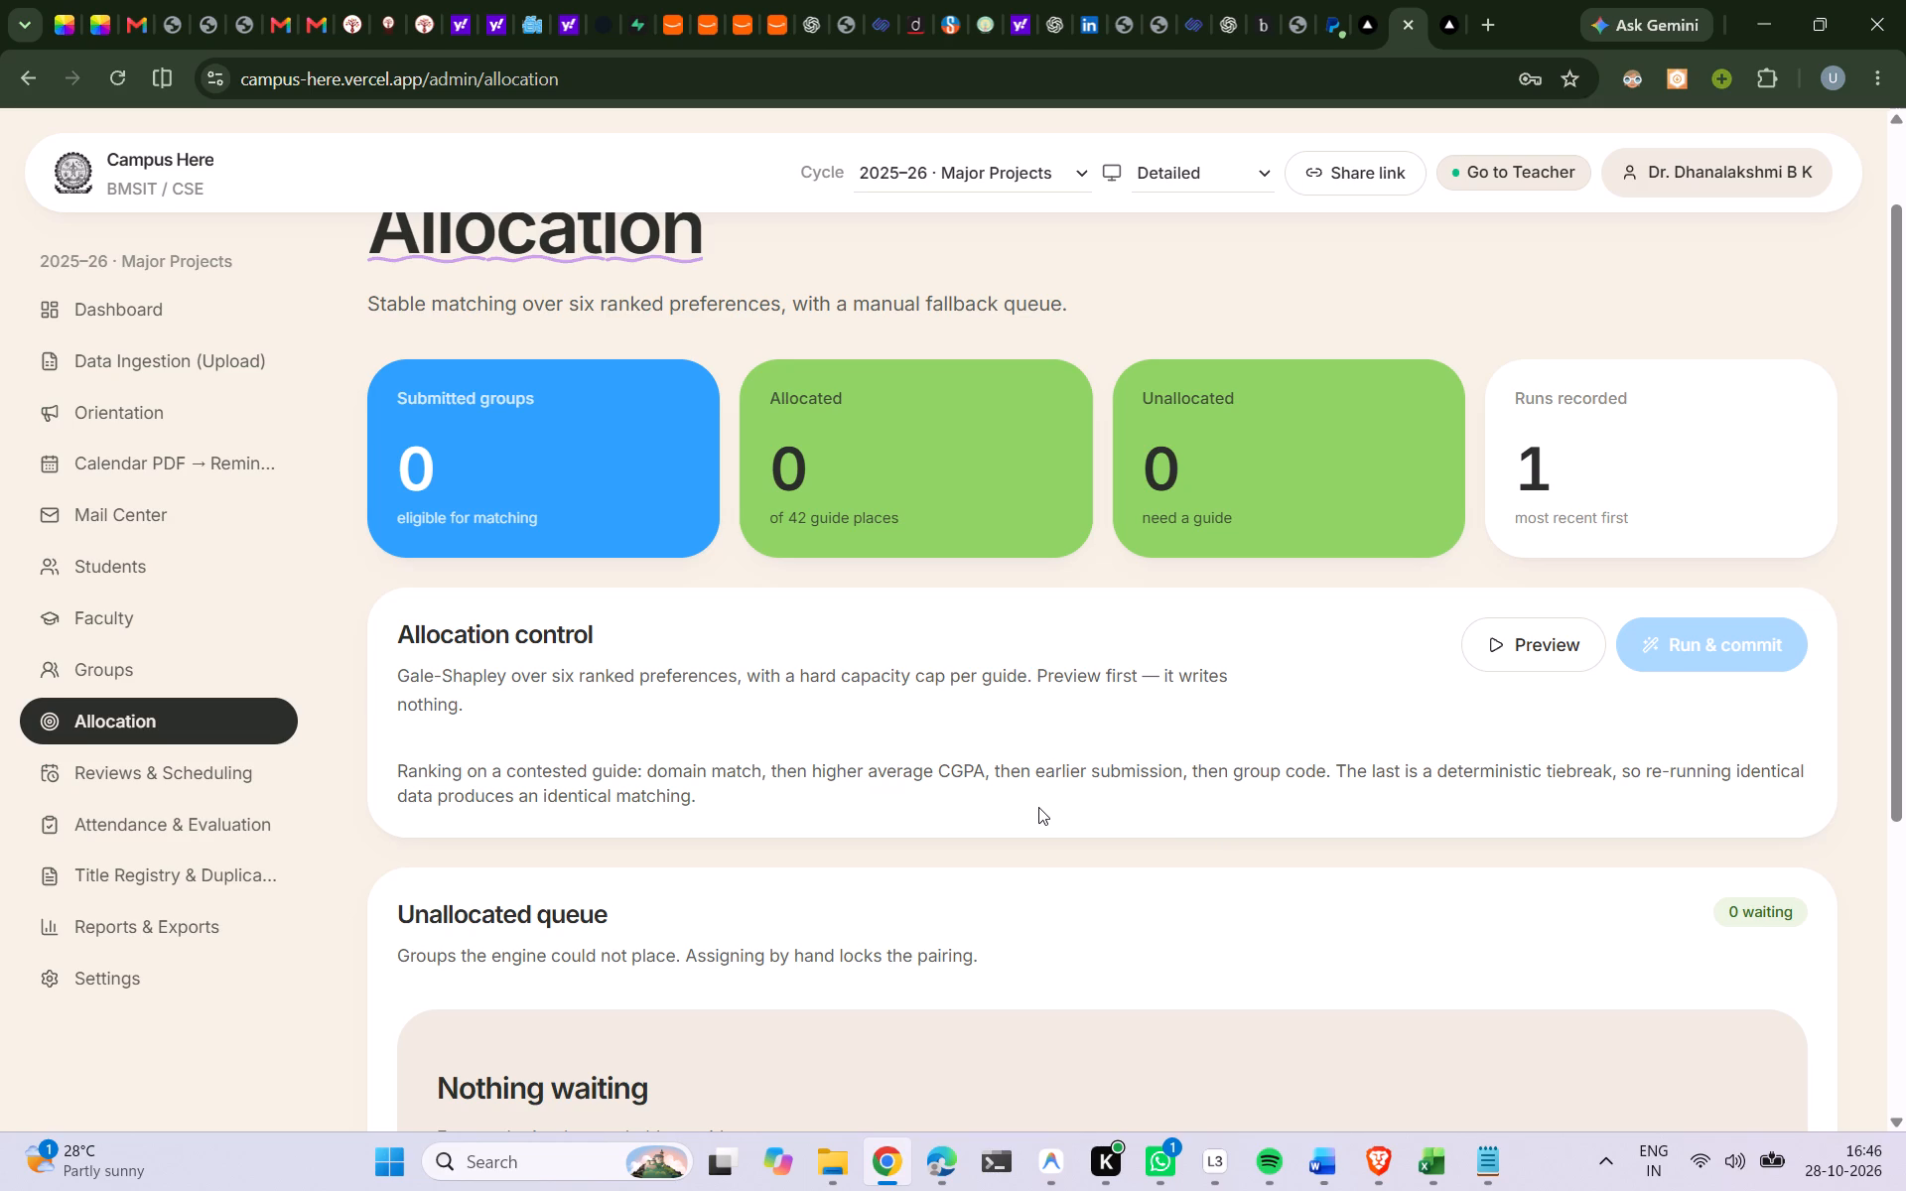
scroll(1038, 807, "up", 1)
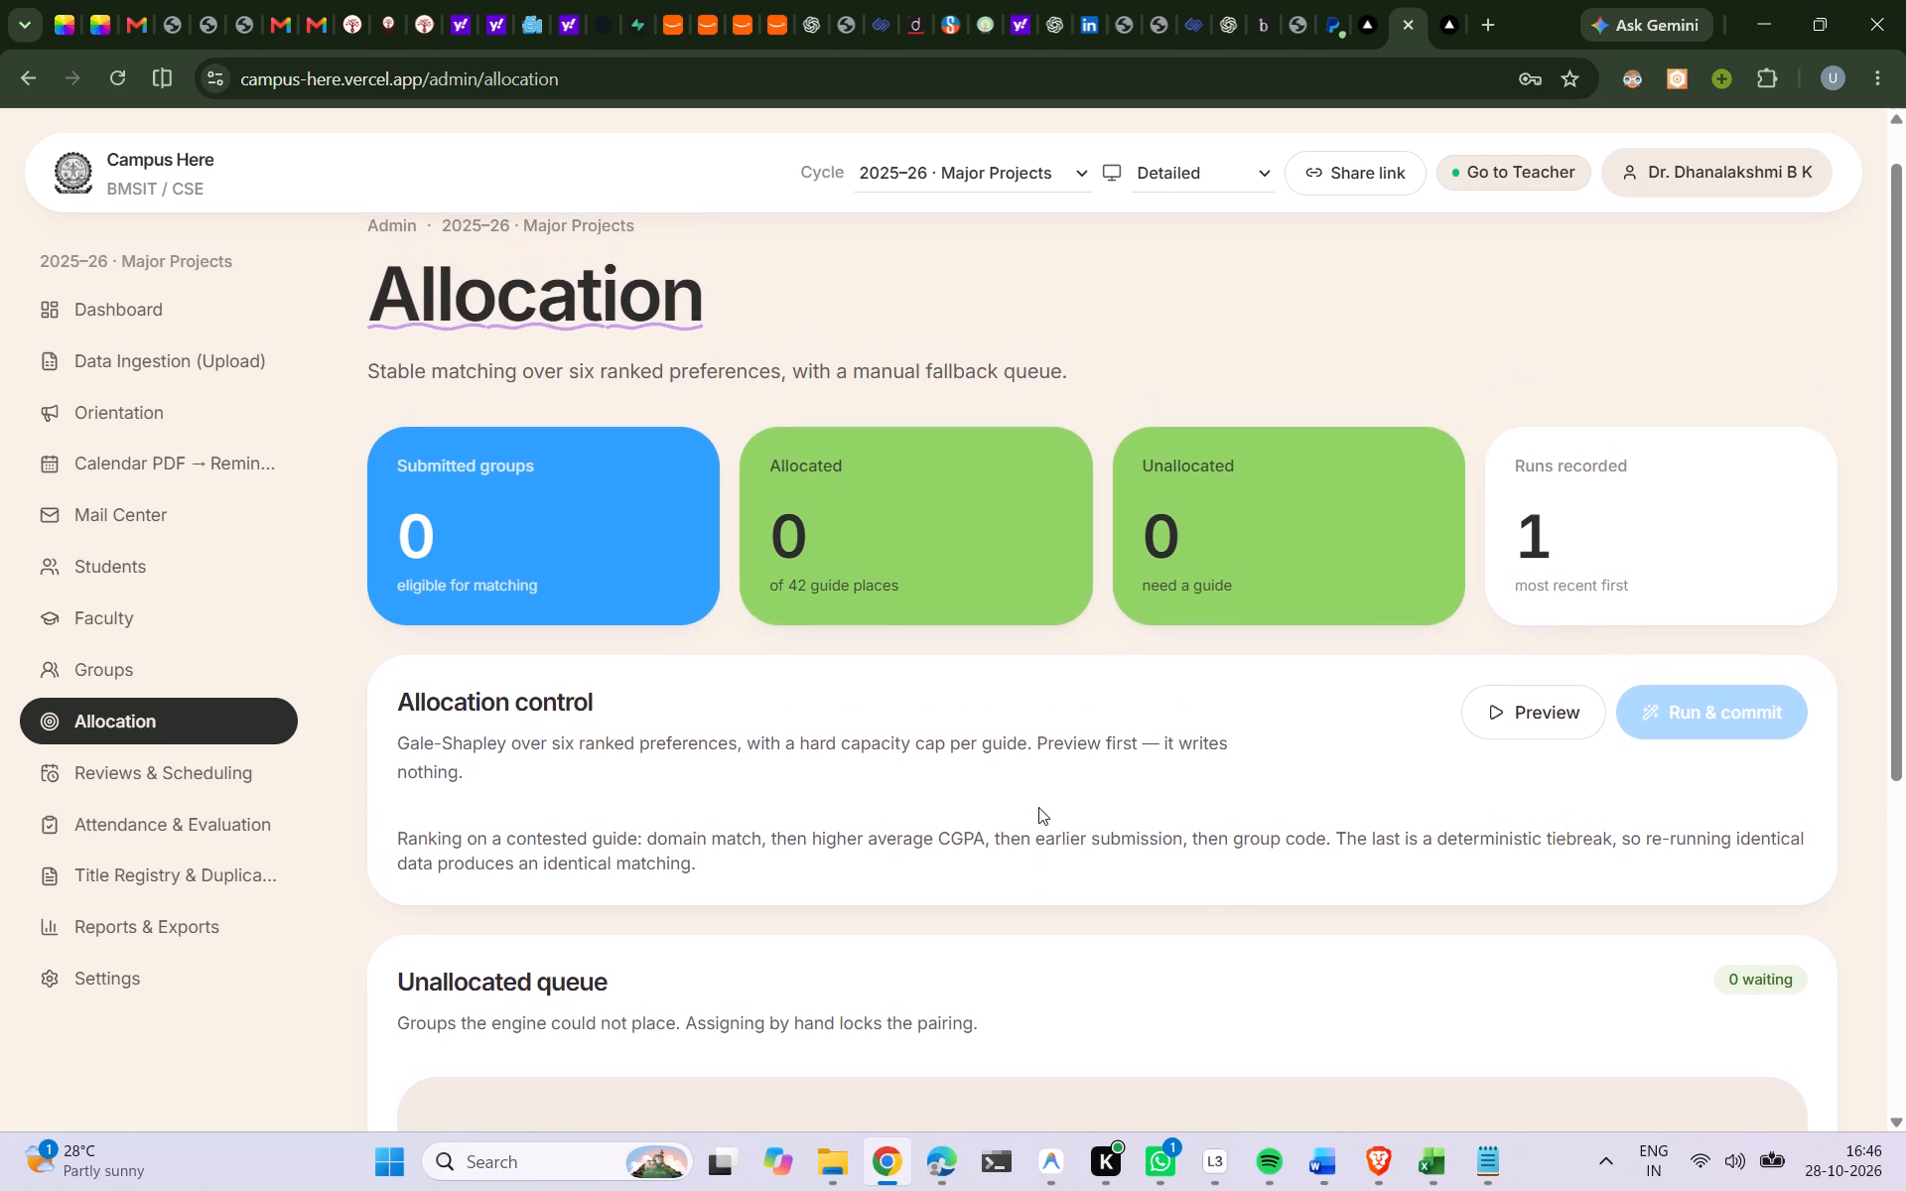
scroll(1038, 807, "up", 4)
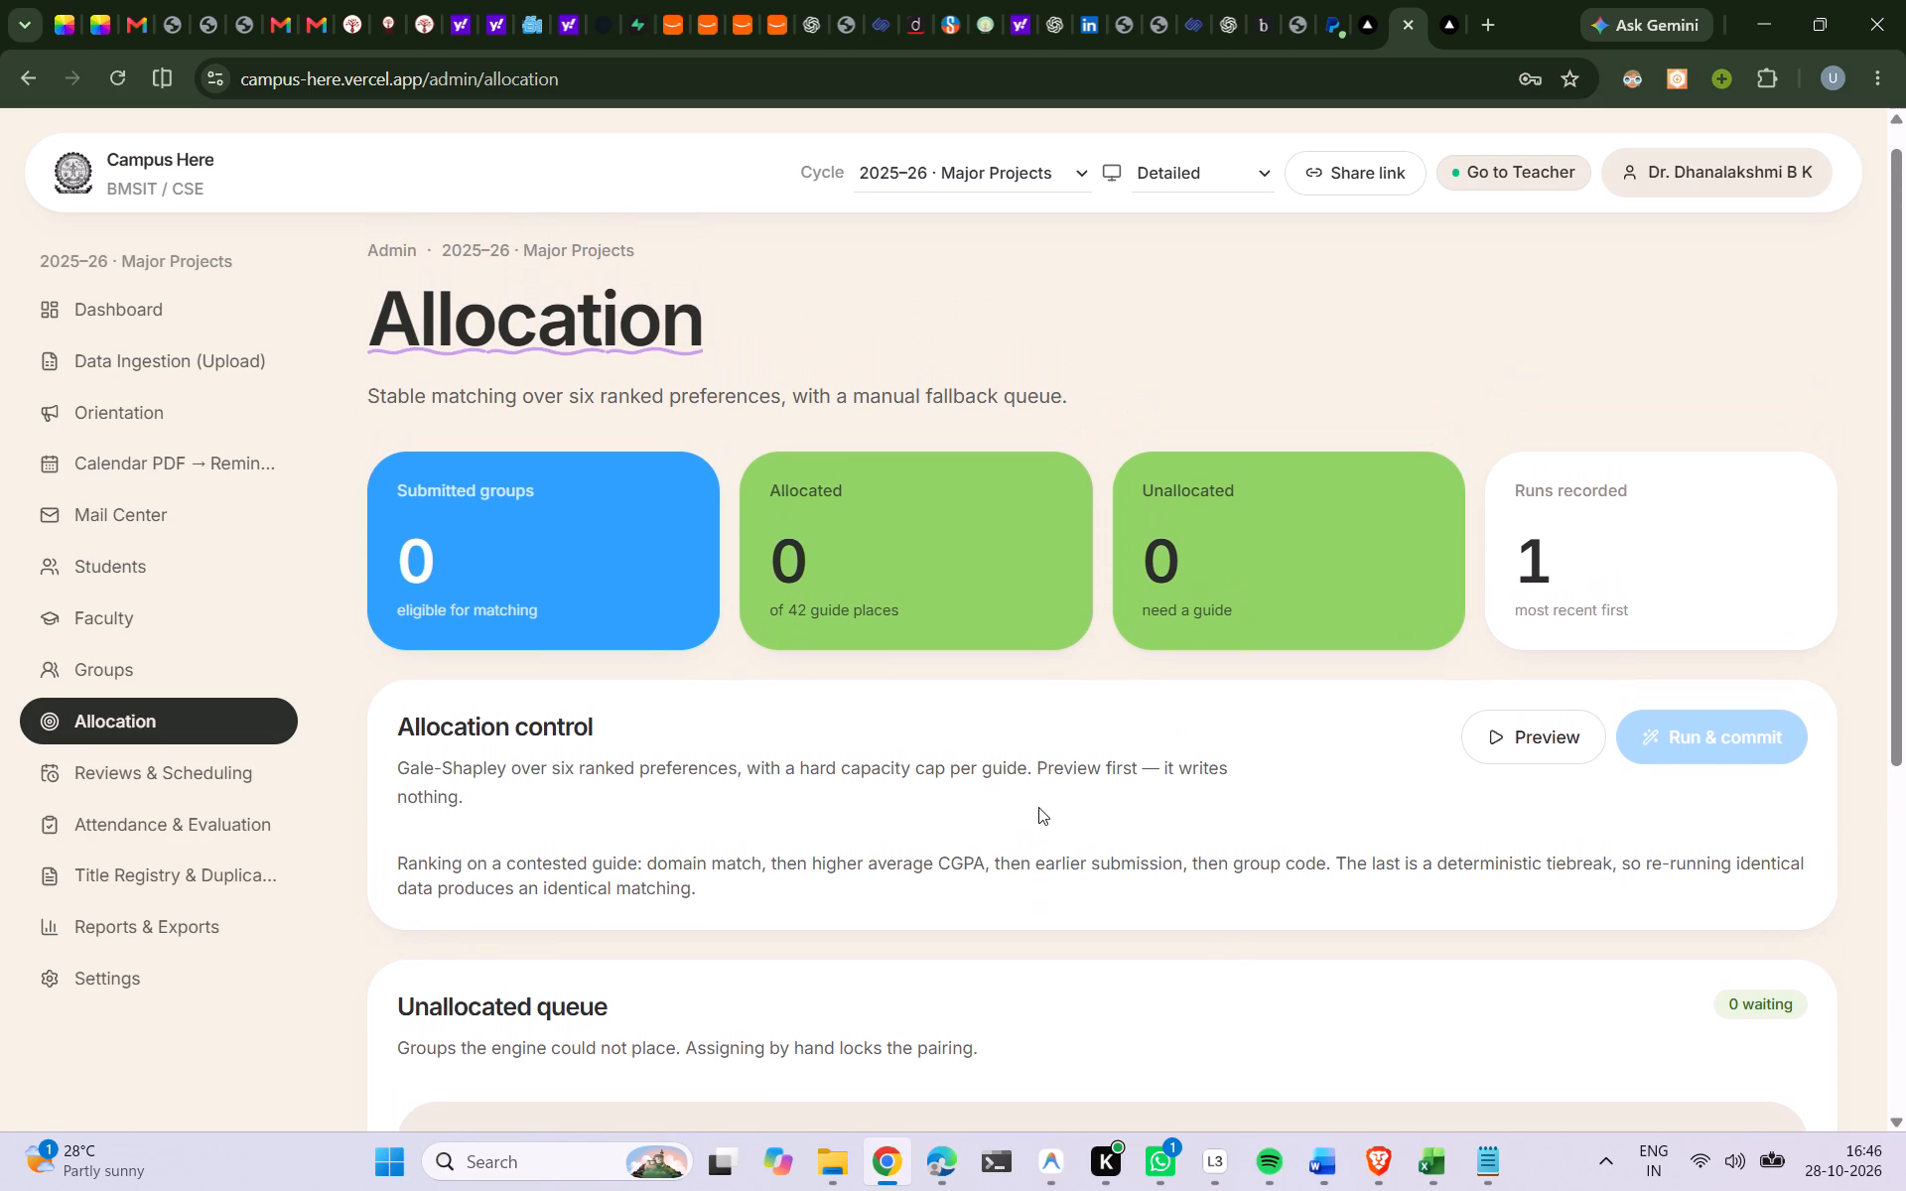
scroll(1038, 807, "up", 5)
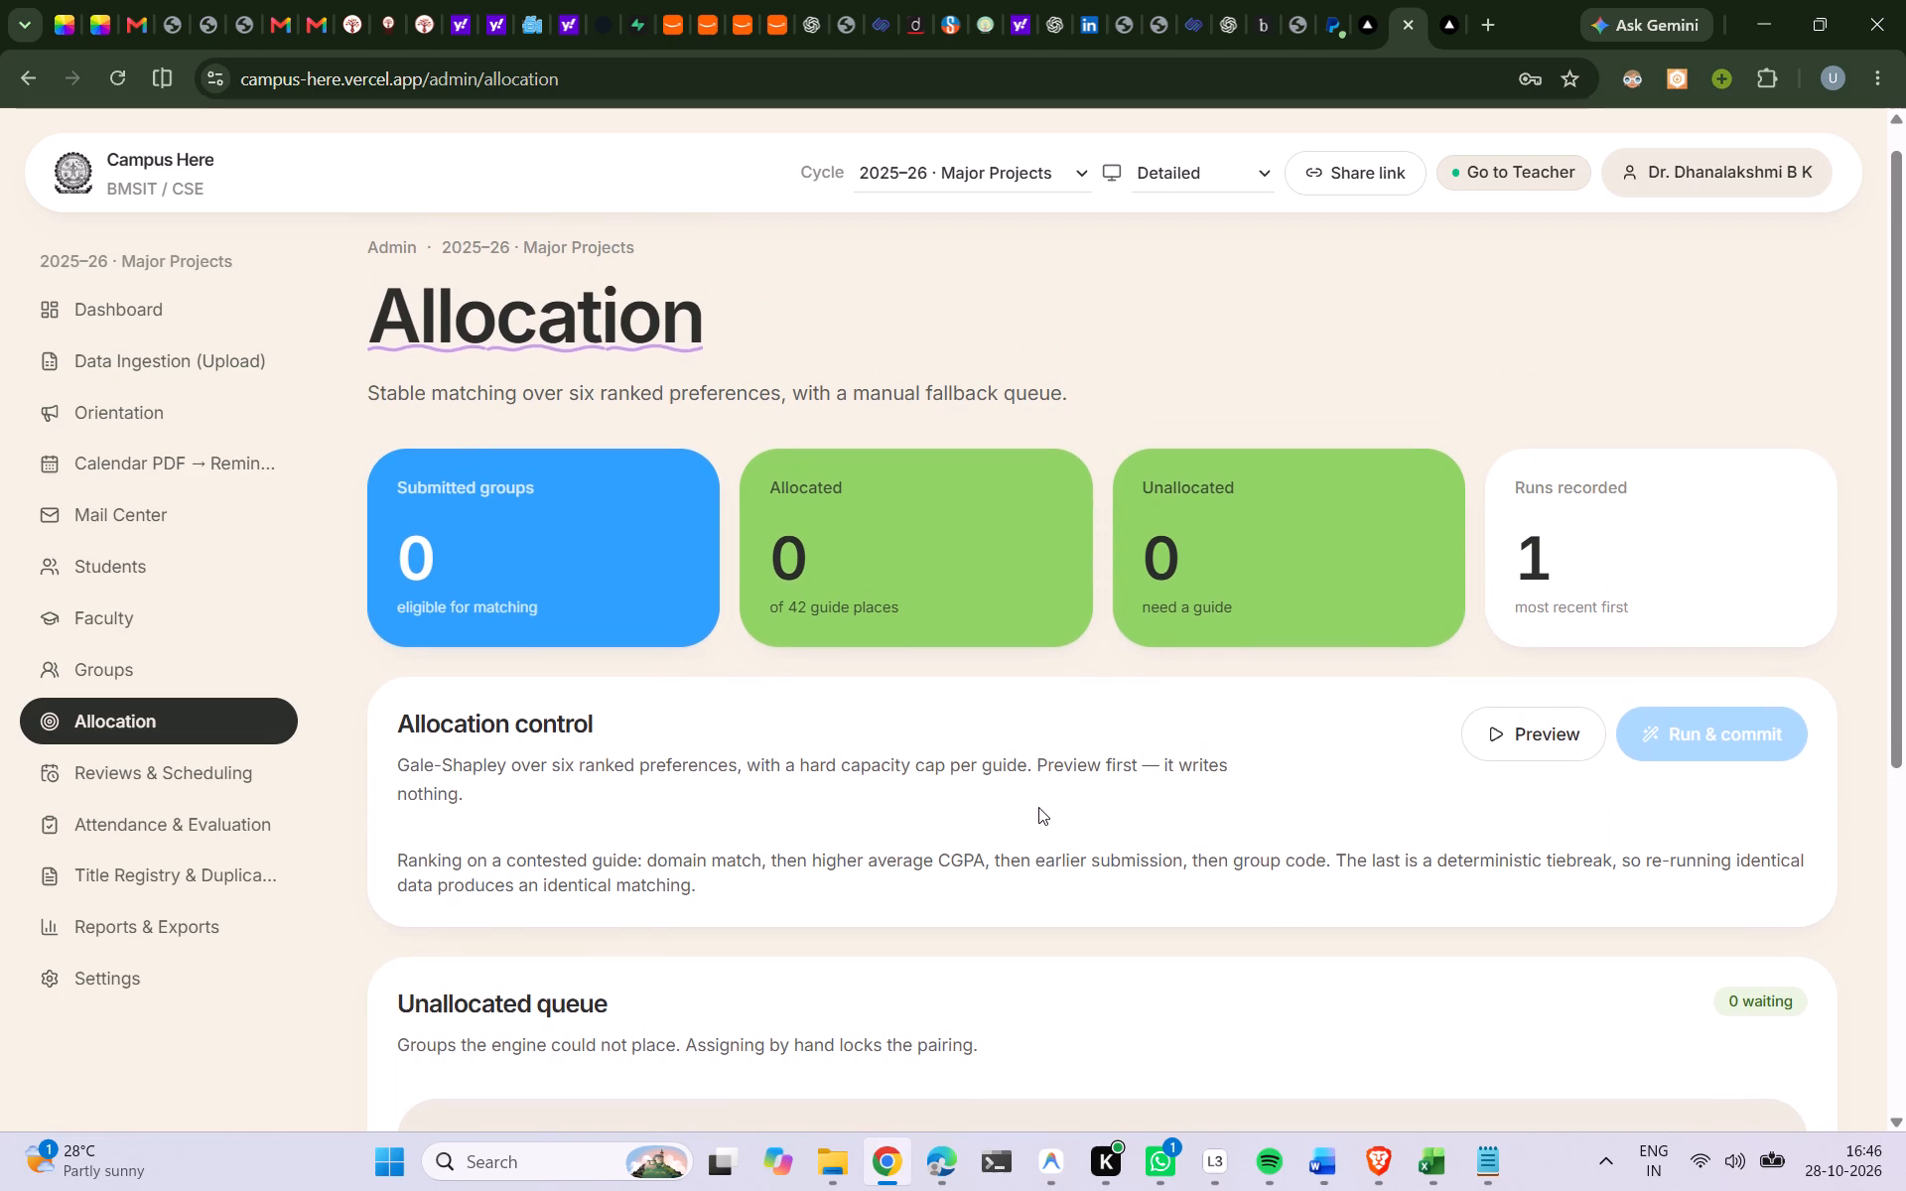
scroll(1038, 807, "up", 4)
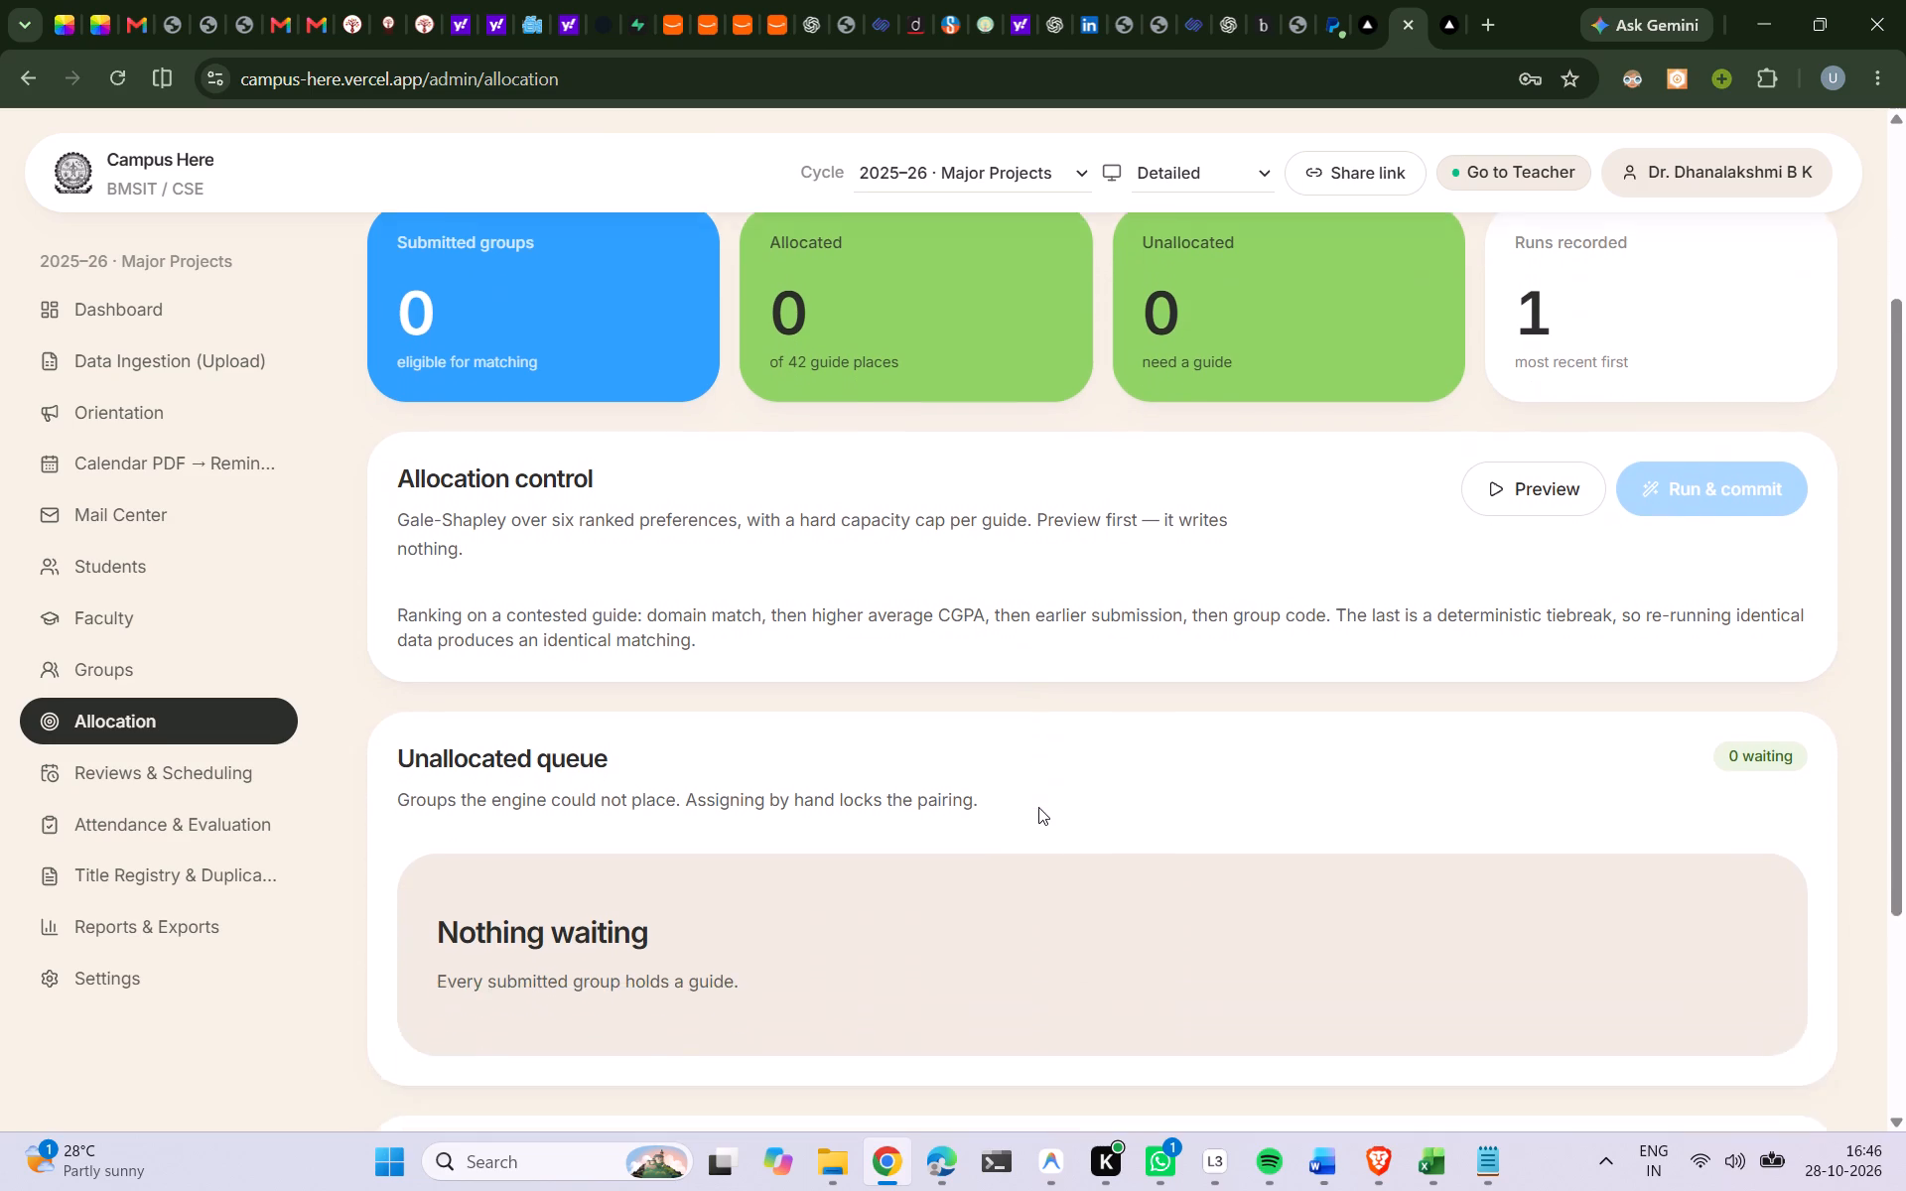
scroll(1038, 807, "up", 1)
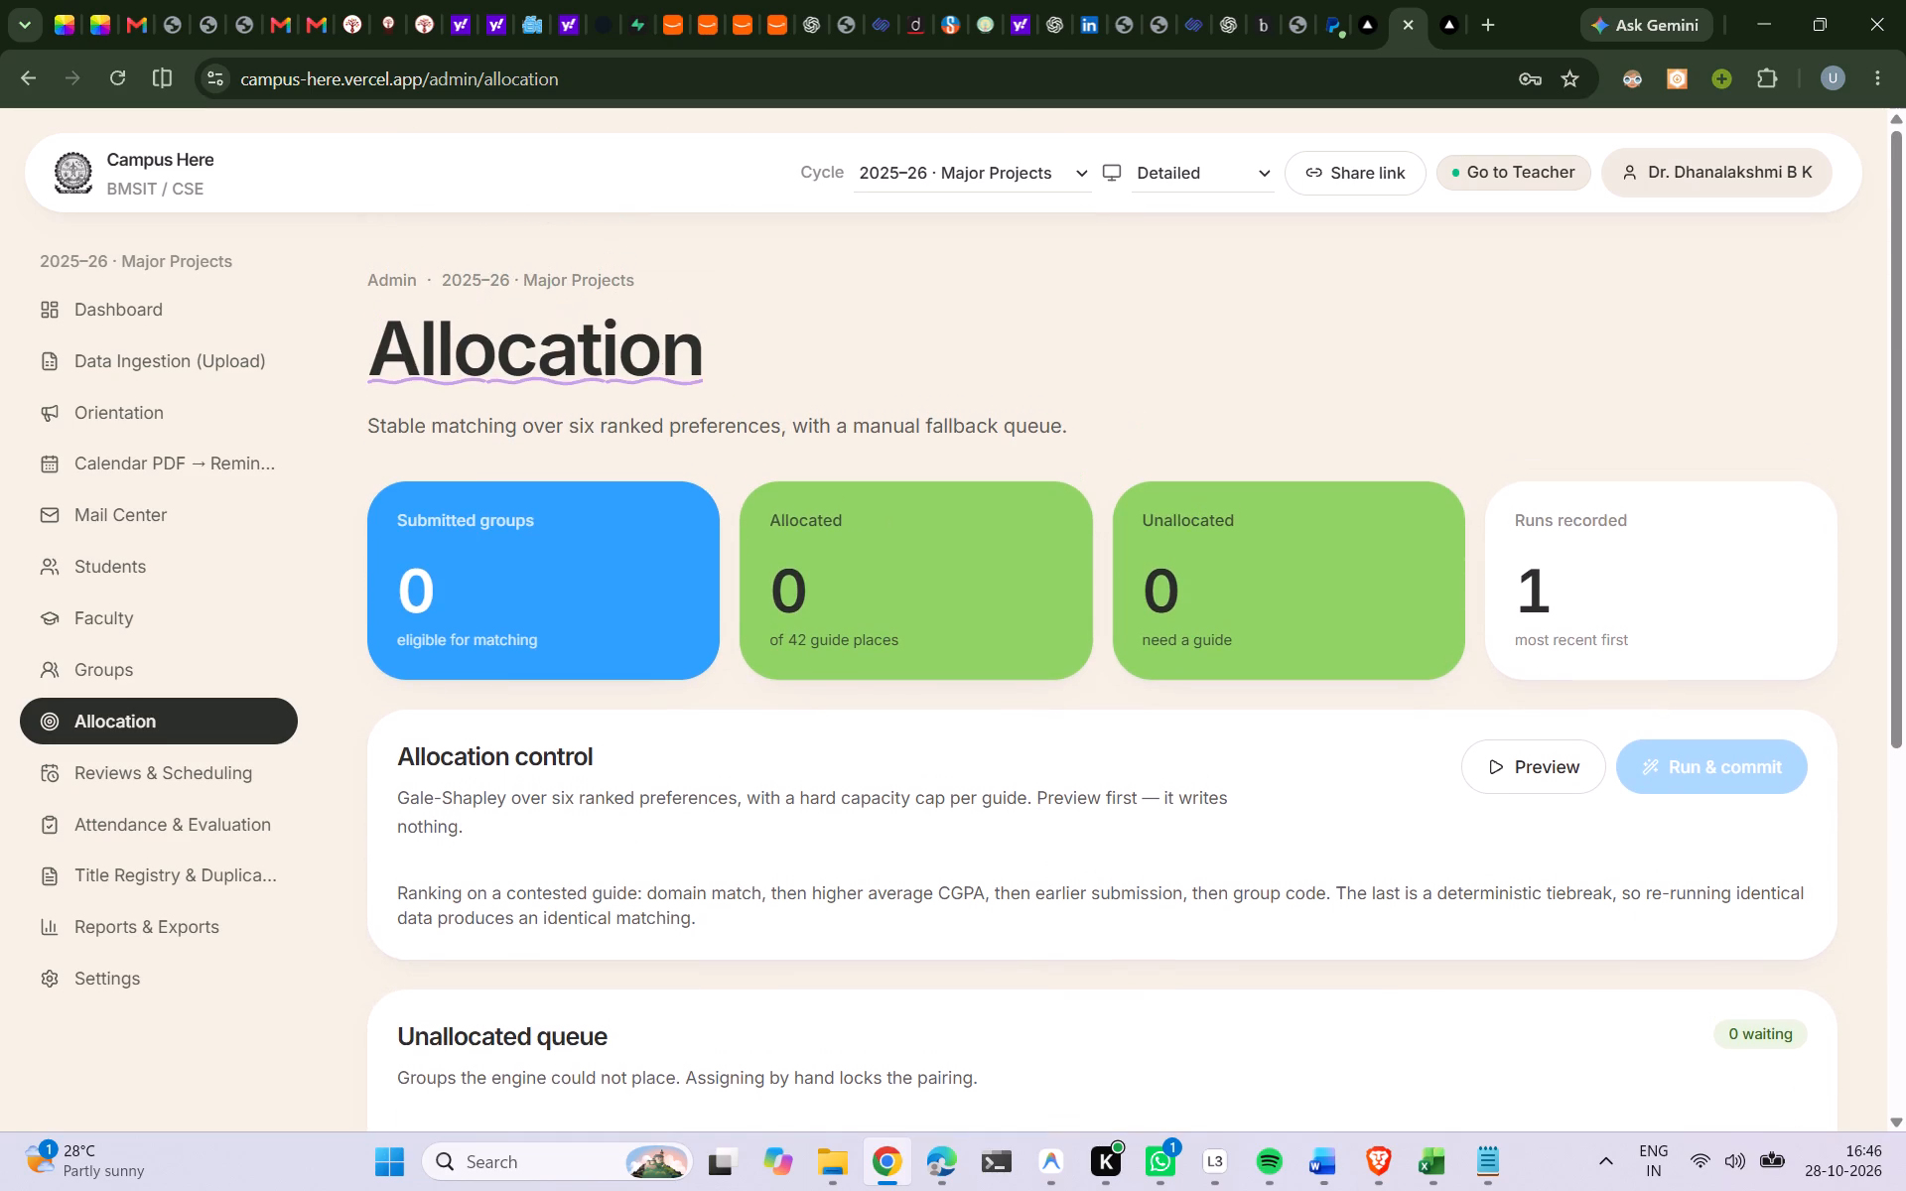